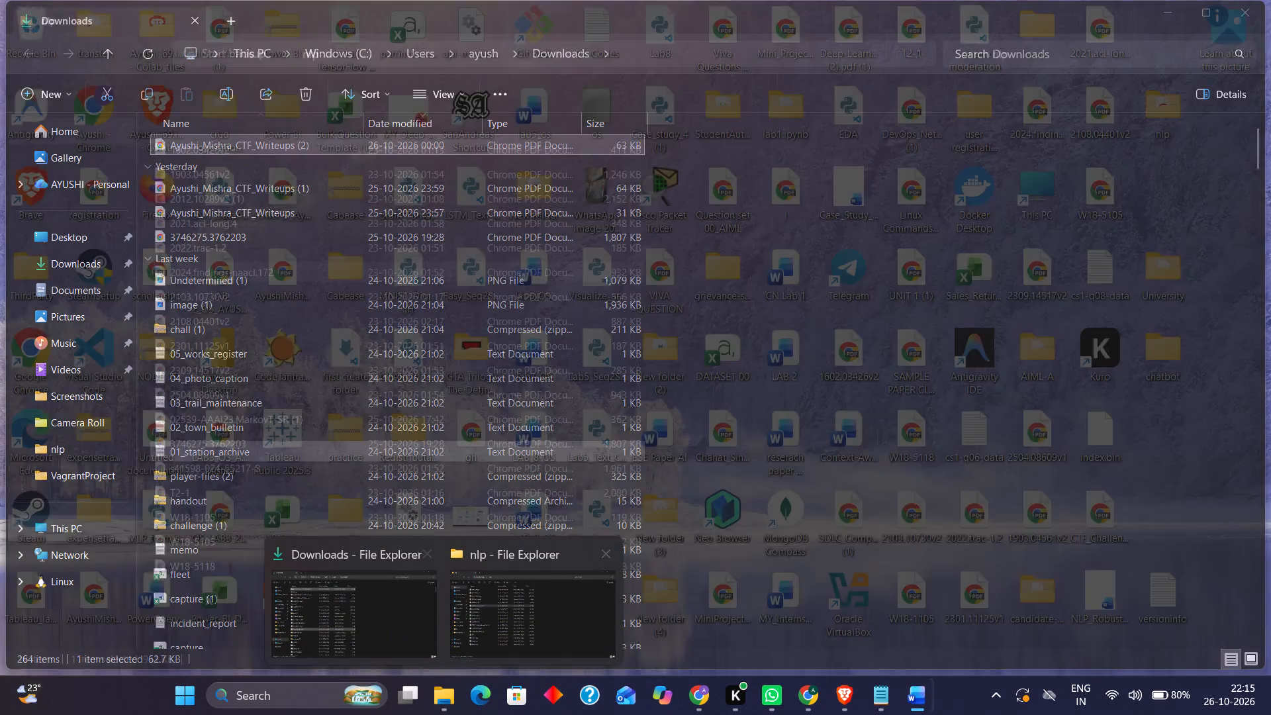
# Review the Results section of the Comparative_Analysis_Toxic_Language_Detection paper, including Tables 3 and 4, the Figure 2 placeholder and the closing limitations.
pyautogui.scroll(-2, 1004, 473)
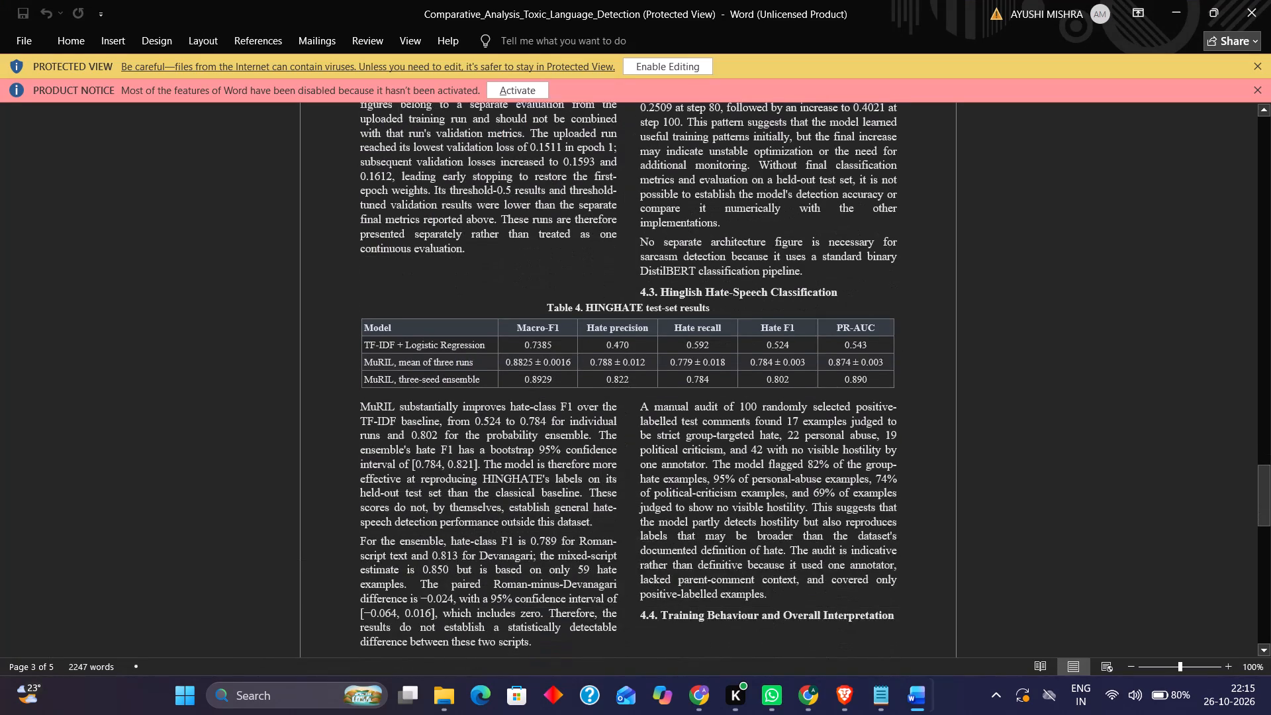
pyautogui.scroll(-3, 1004, 473)
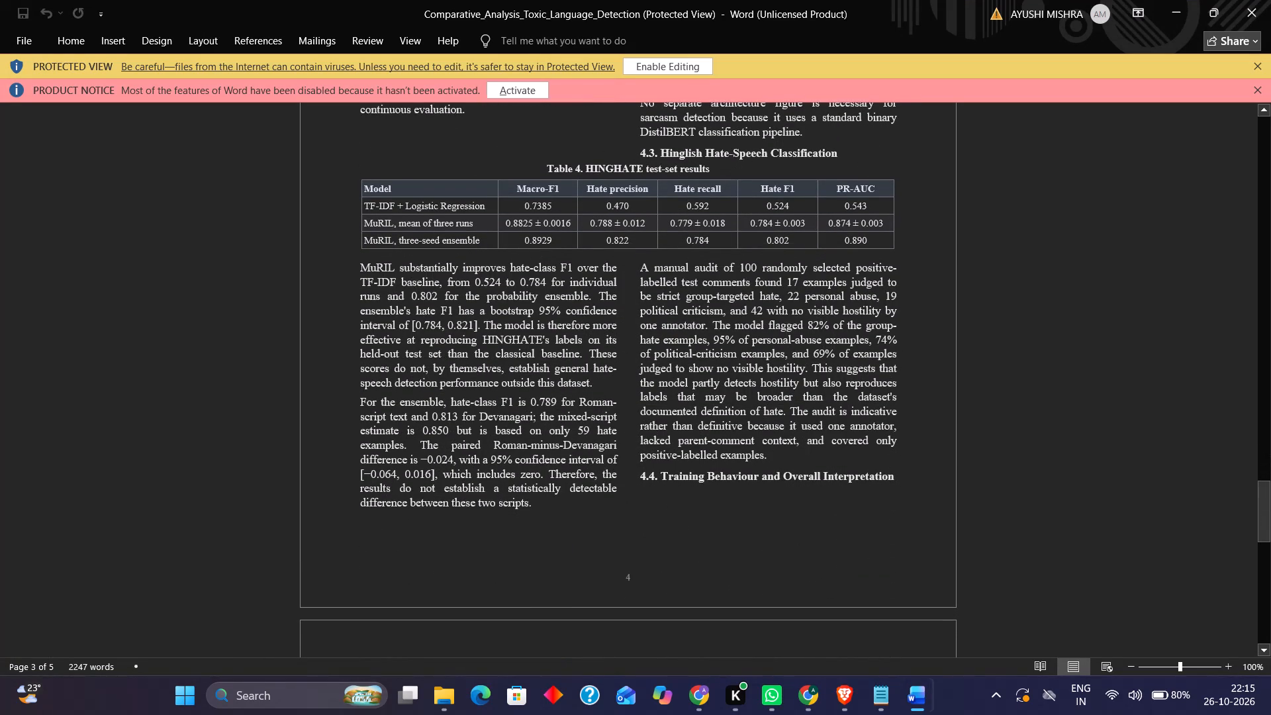
pyautogui.scroll(-3, 1004, 473)
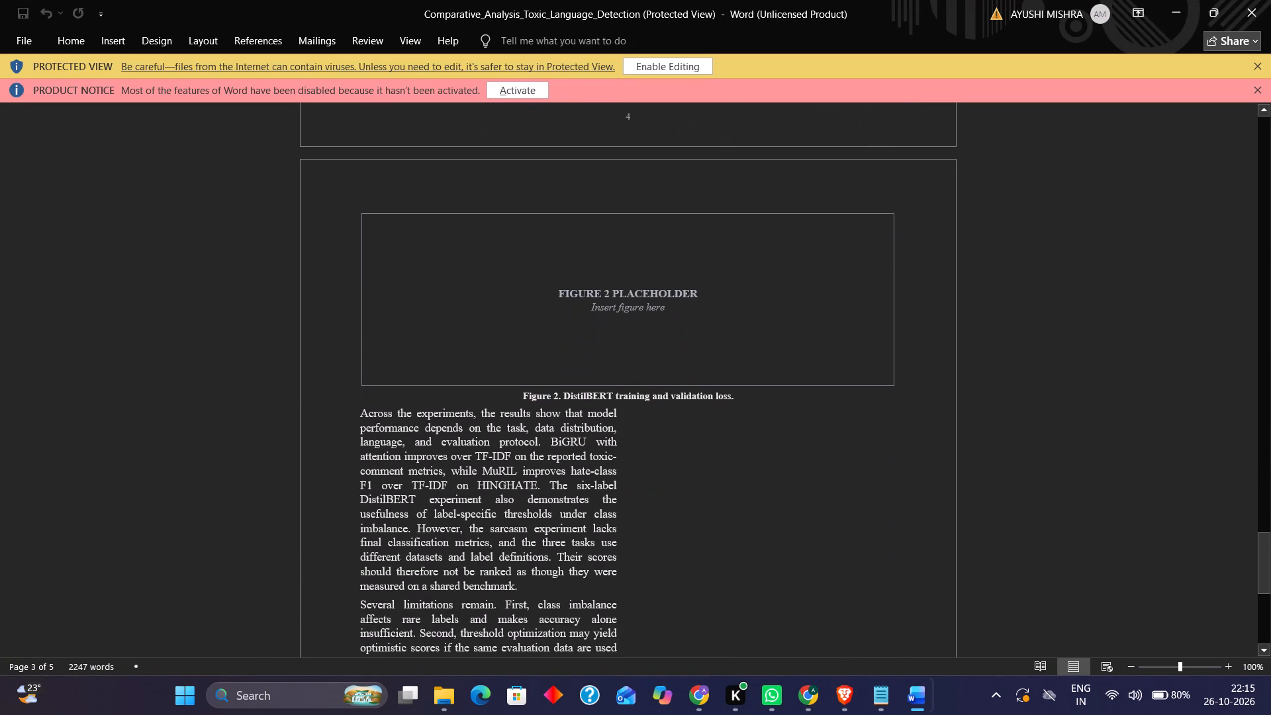
pyautogui.scroll(-1, 1004, 473)
pyautogui.scroll(4, 1004, 473)
pyautogui.scroll(-2, 1004, 473)
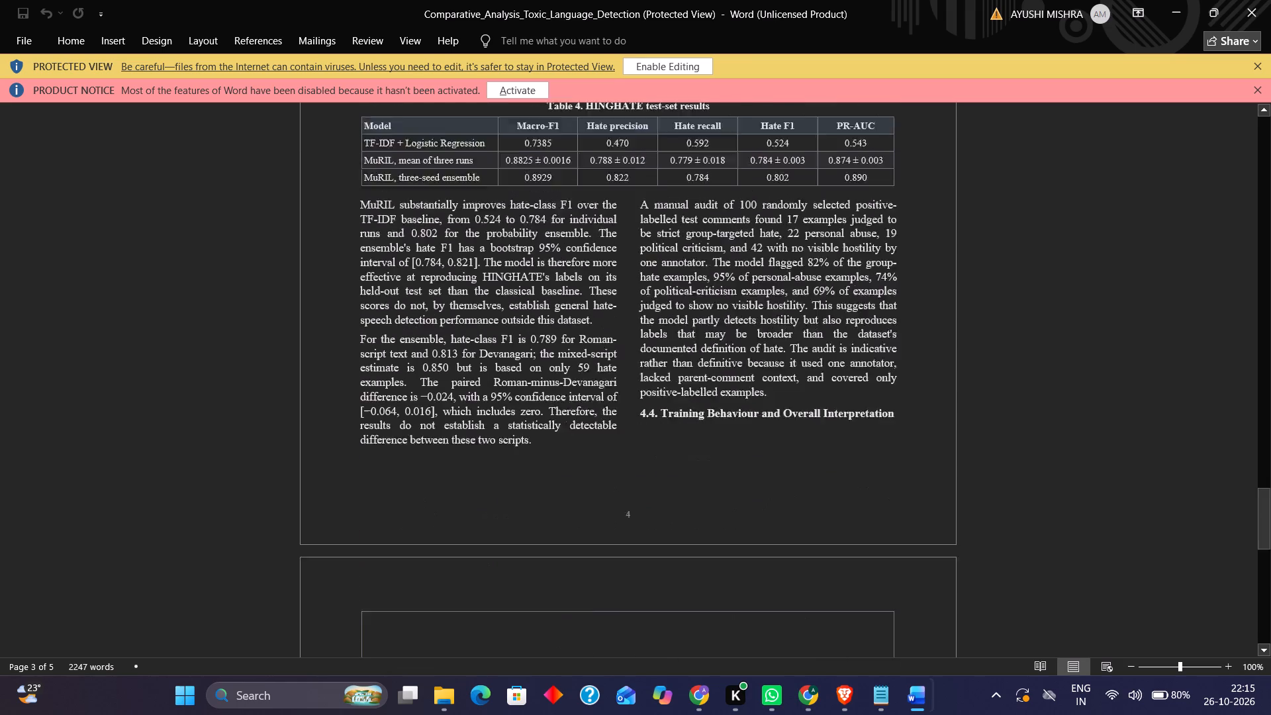
pyautogui.scroll(-2, 1004, 473)
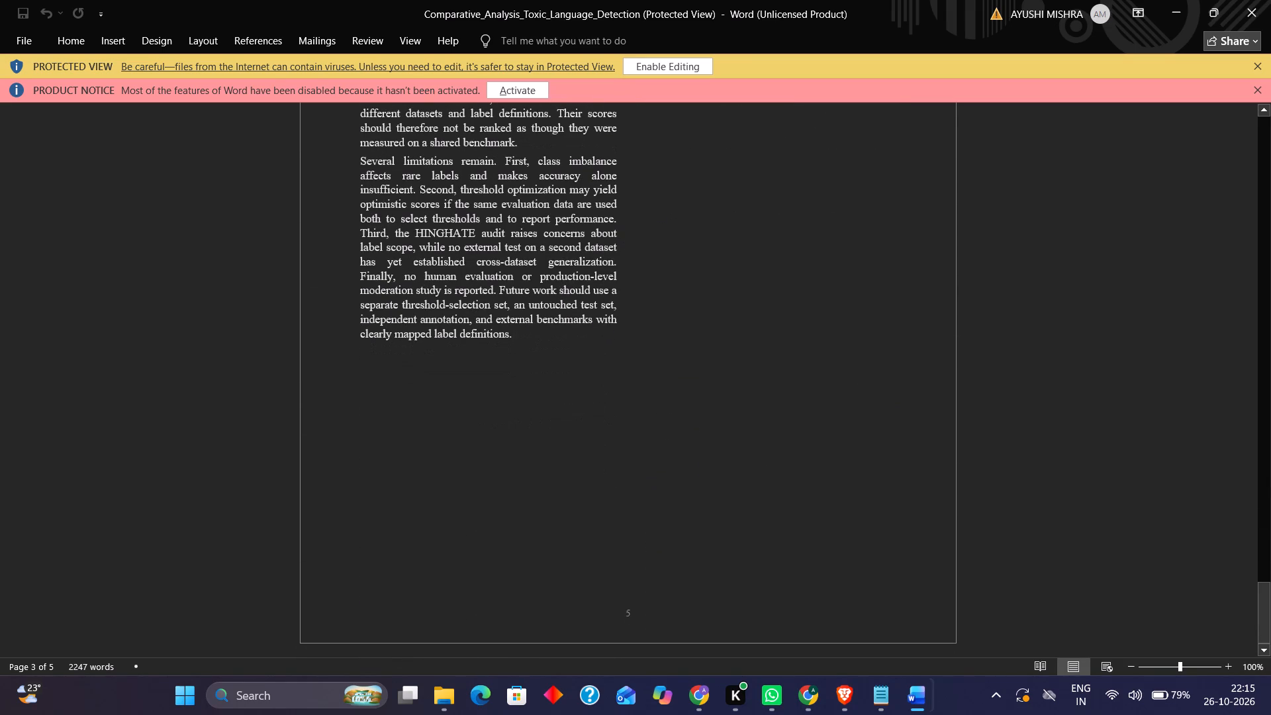
pyautogui.scroll(5, 1004, 473)
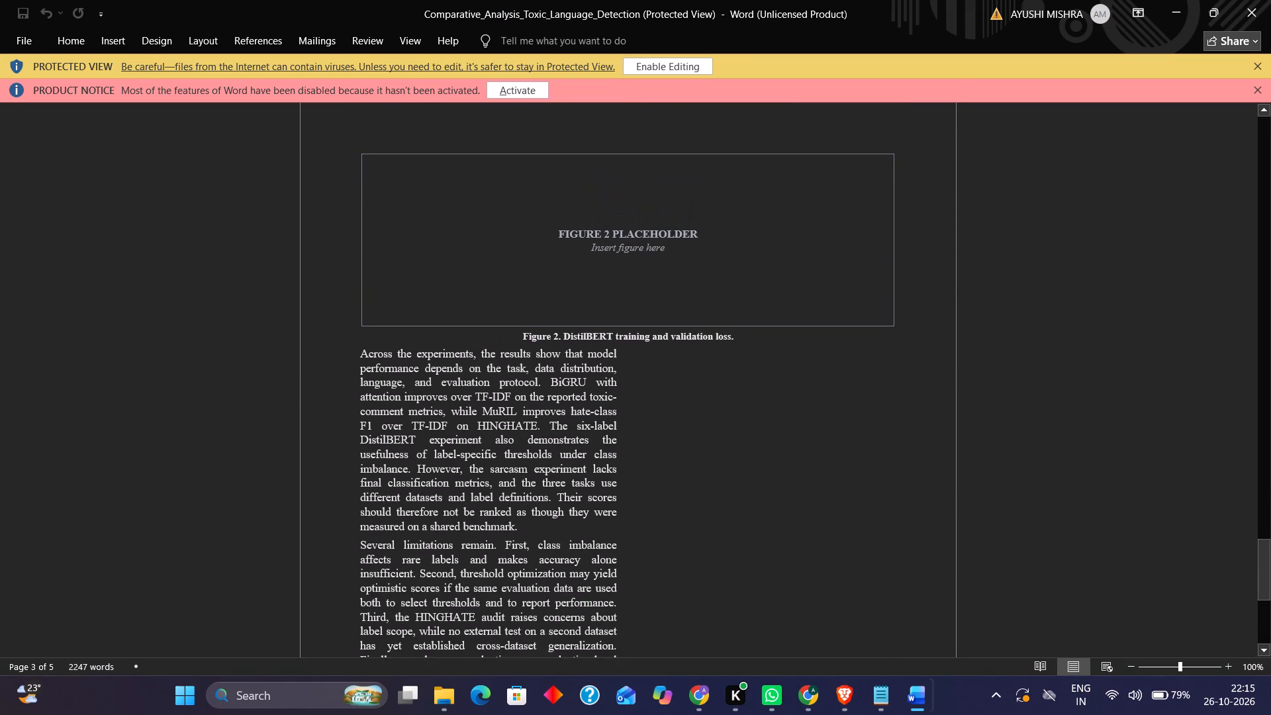
pyautogui.scroll(2, 1004, 473)
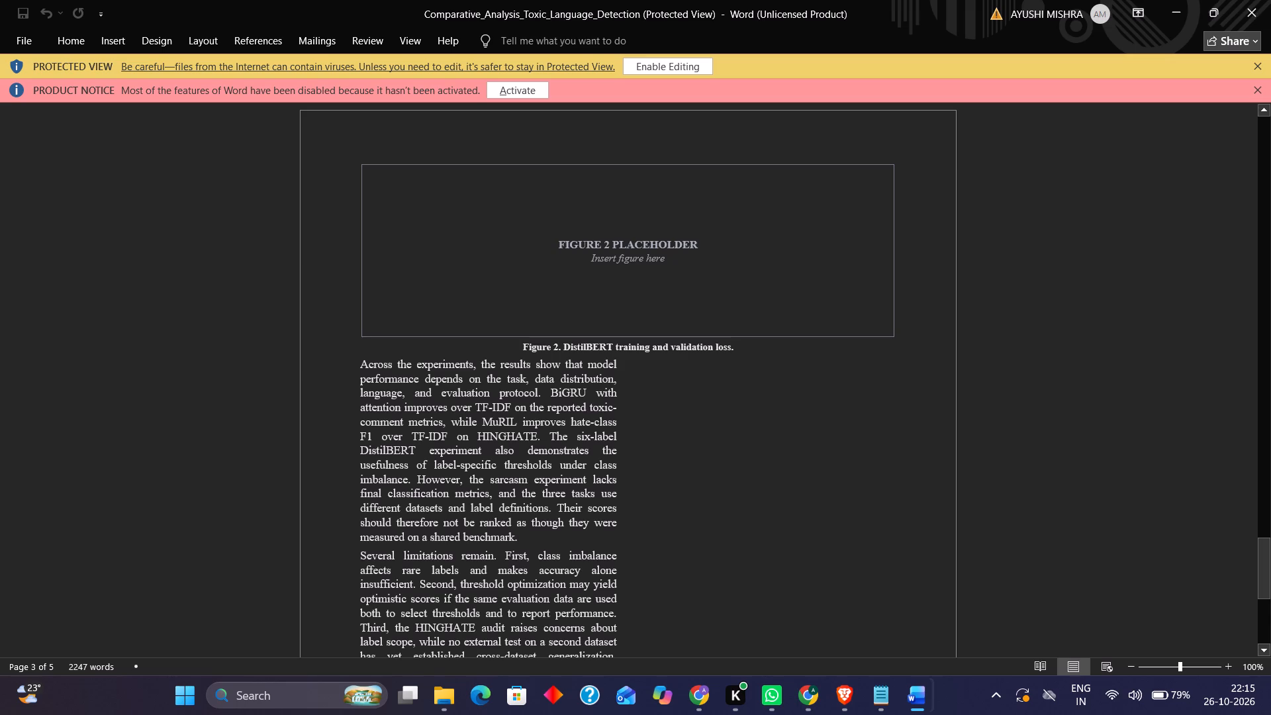
pyautogui.scroll(2, 1004, 473)
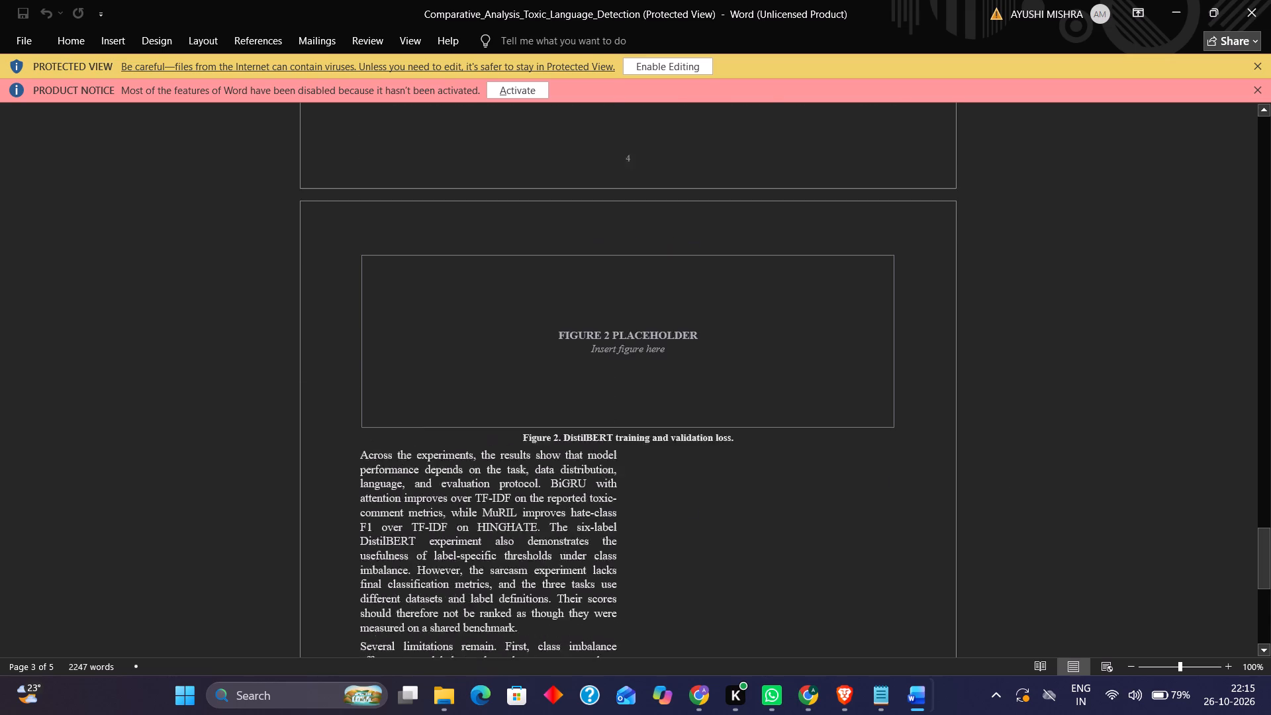
pyautogui.scroll(4, 1004, 473)
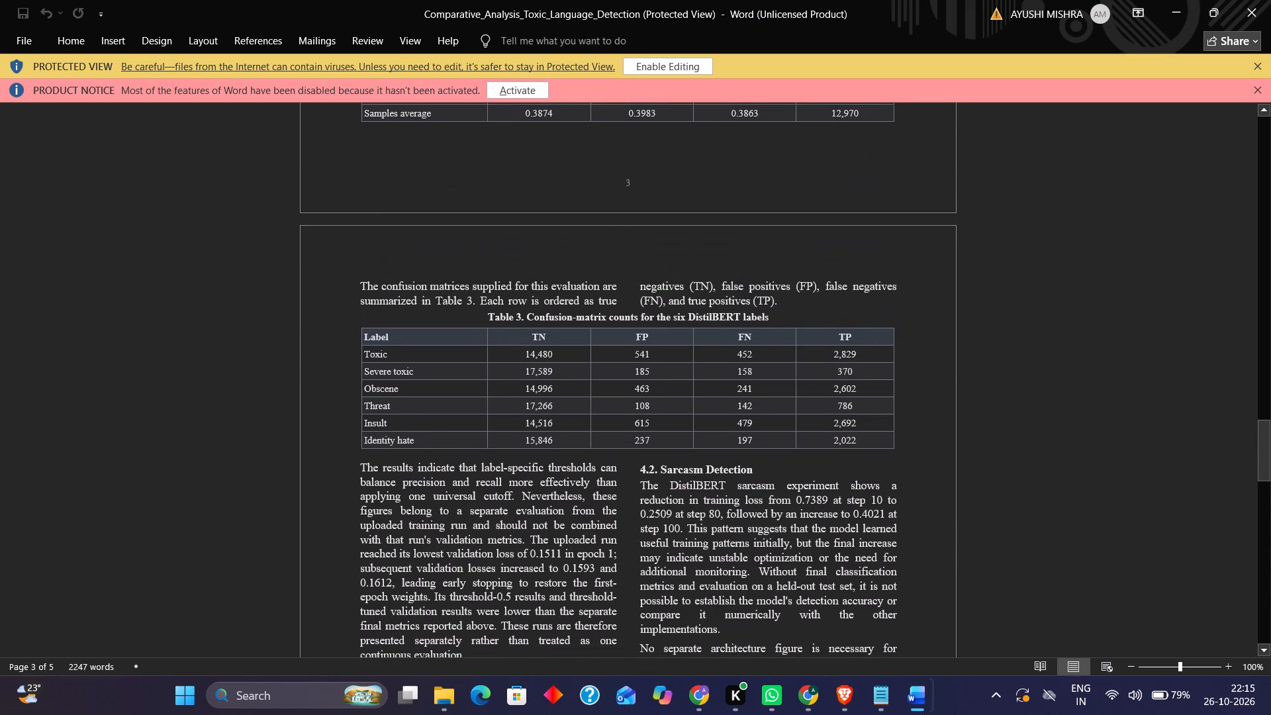
pyautogui.scroll(1, 1004, 473)
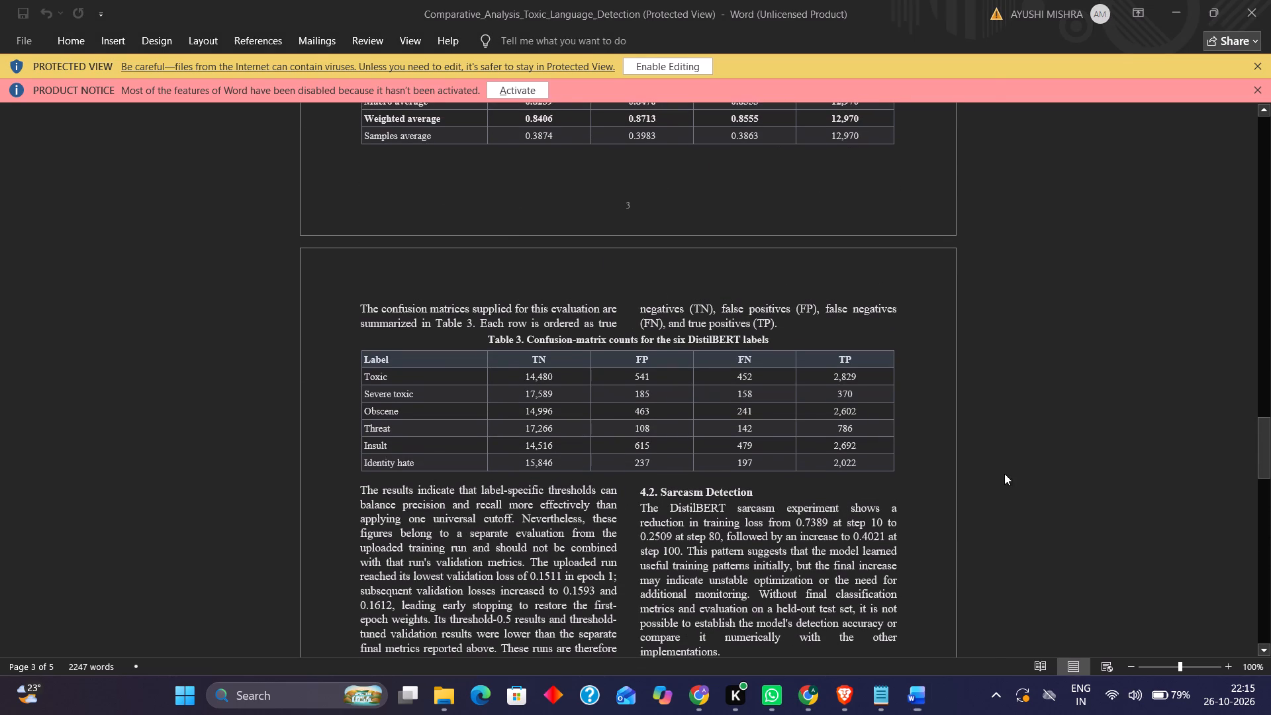
pyautogui.click(1059, 473)
pyautogui.press('super+Left')
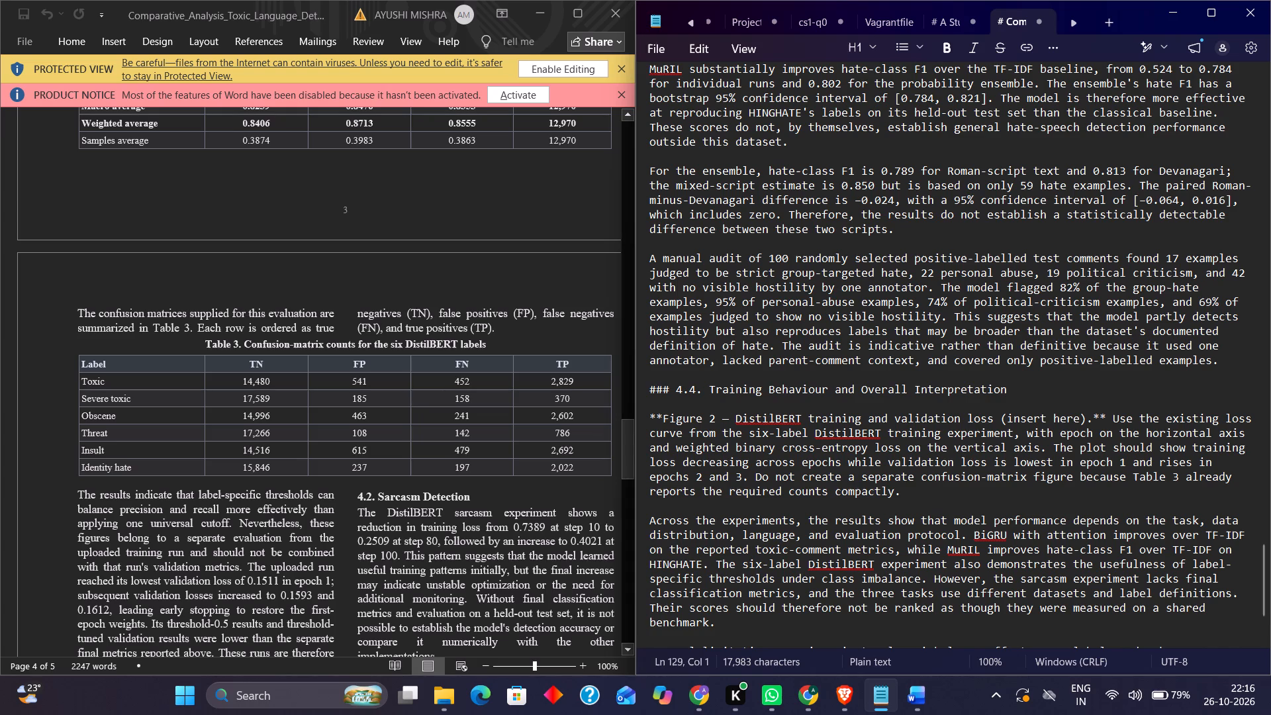
pyautogui.scroll(6, 402, 510)
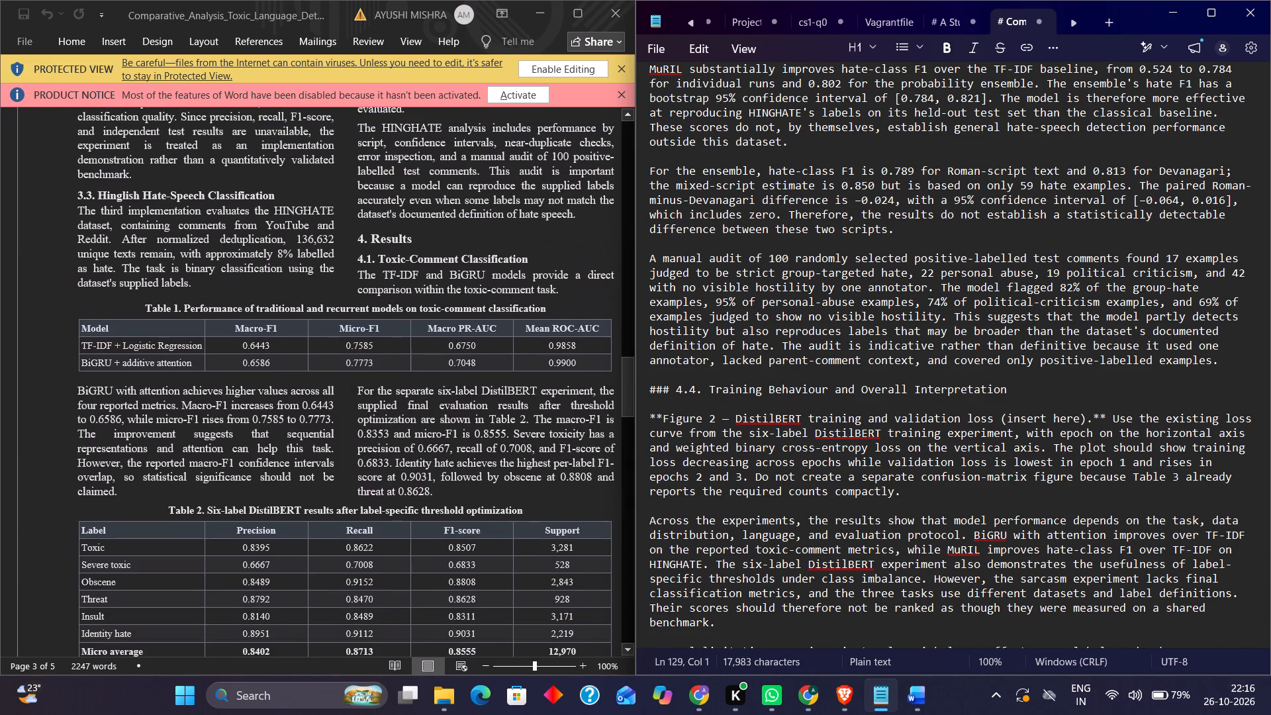
pyautogui.scroll(2, 402, 510)
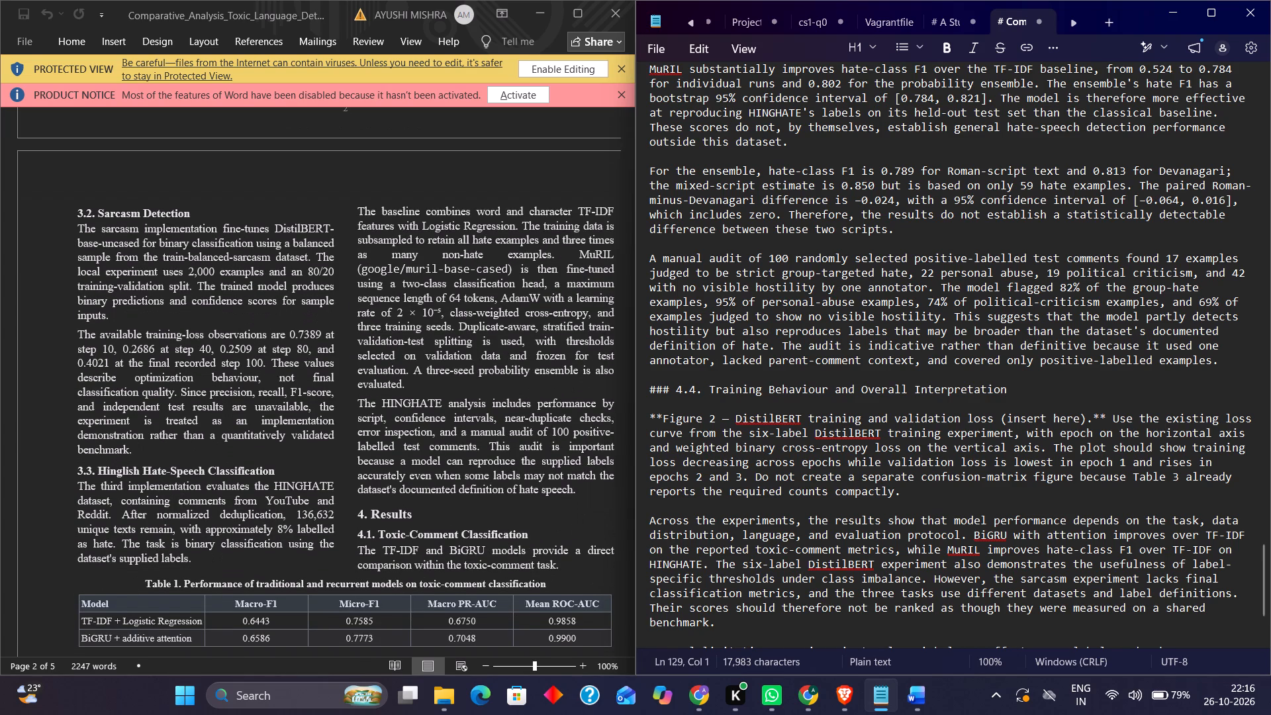
pyautogui.scroll(-1, 493, 473)
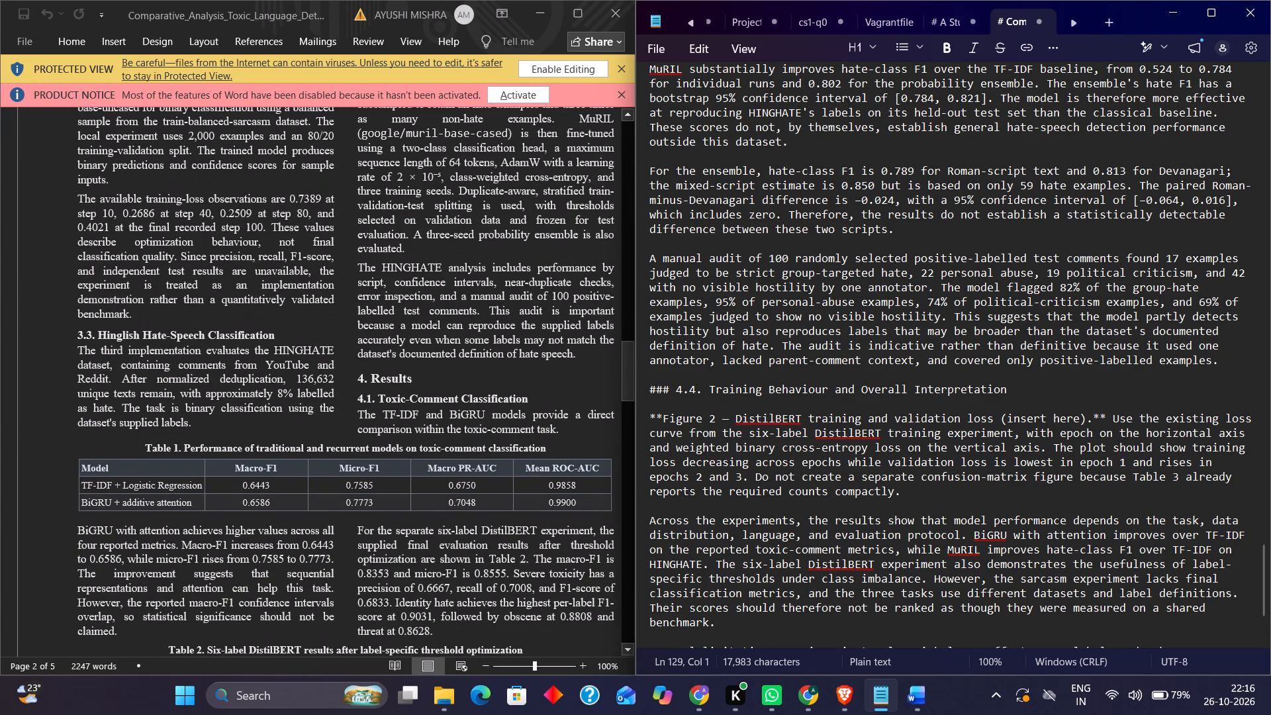
# Go back through the Notepad draft's Results text from section 4.3 up to Table 1 to check it against the paper.
pyautogui.scroll(4, 706, 501)
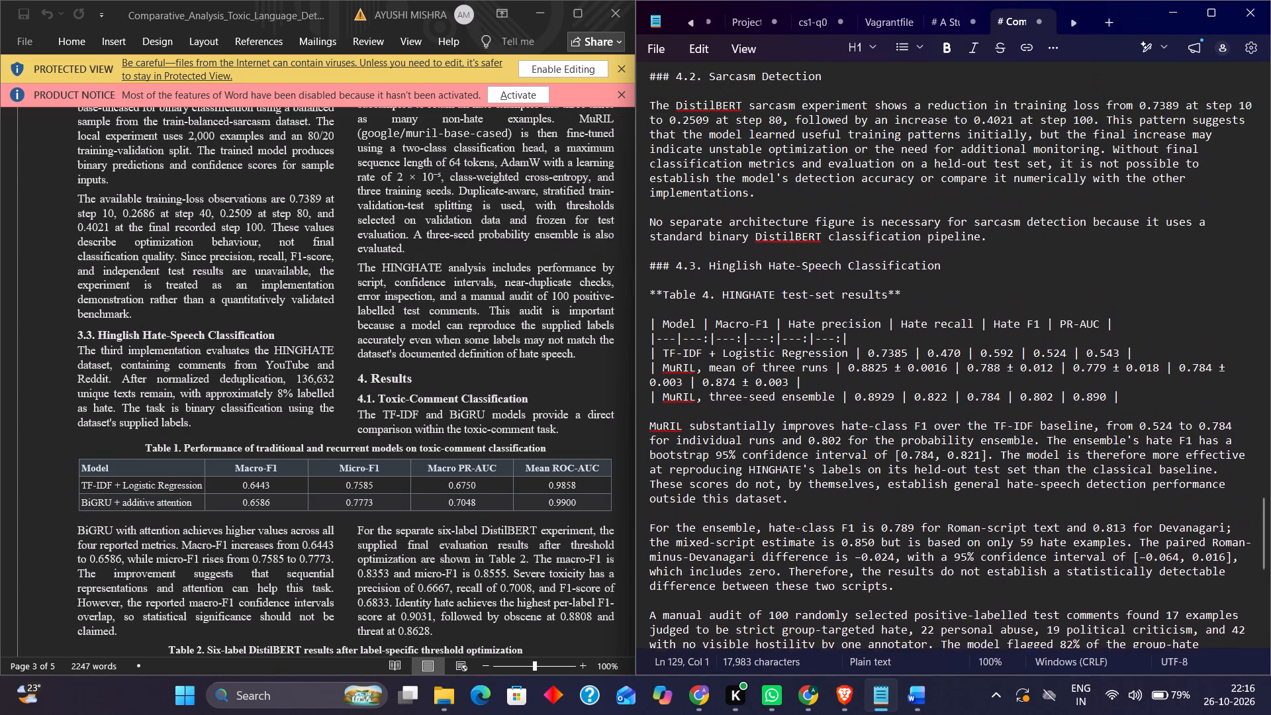
pyautogui.scroll(1, 706, 501)
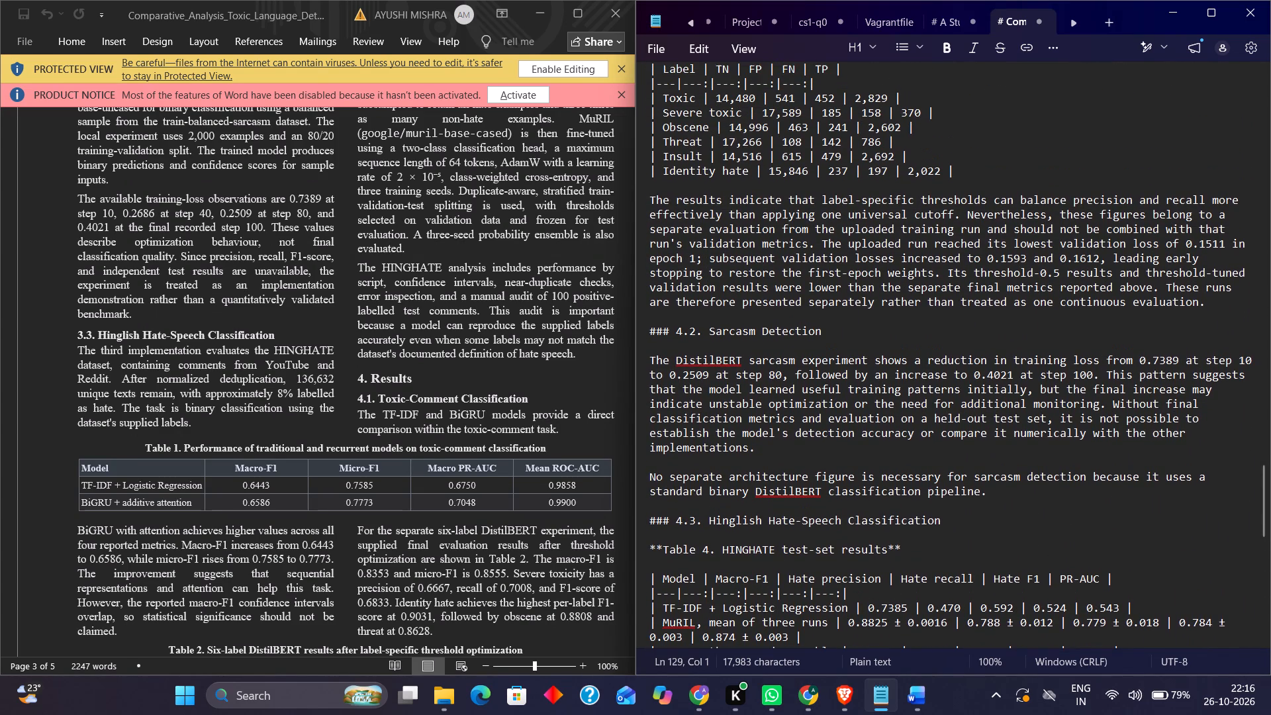
pyautogui.scroll(1, 706, 501)
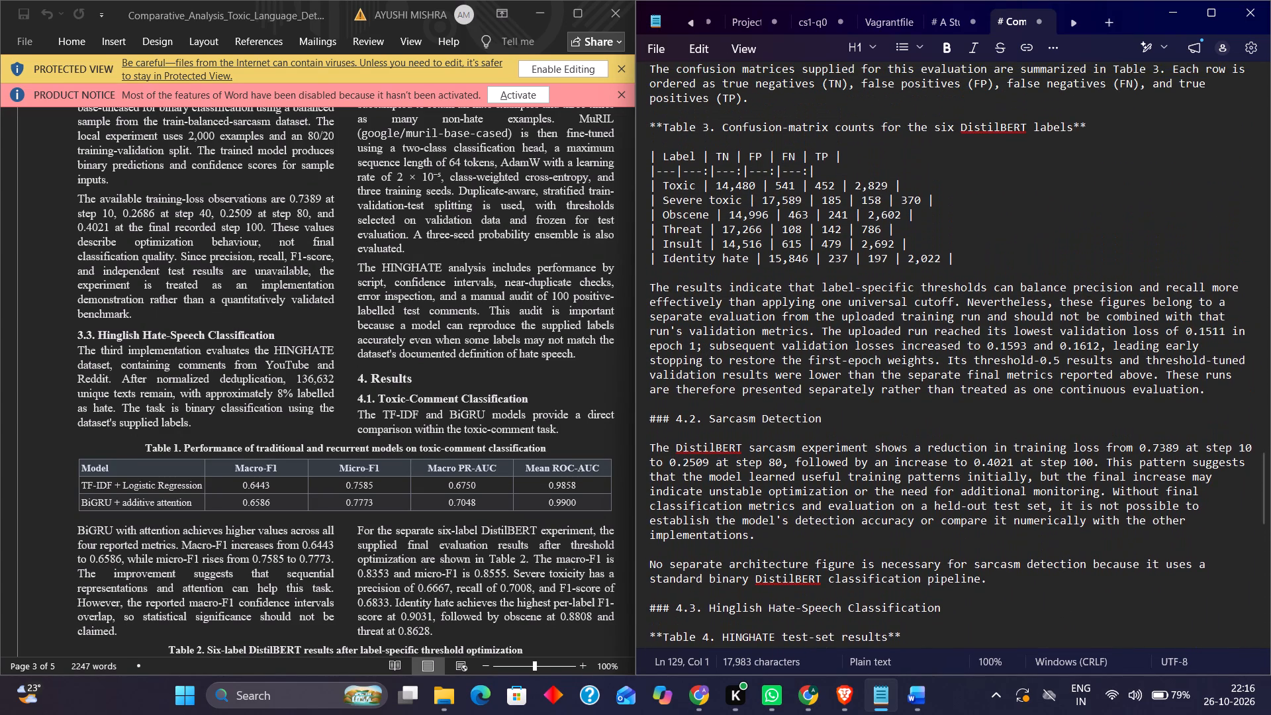
pyautogui.scroll(2, 706, 501)
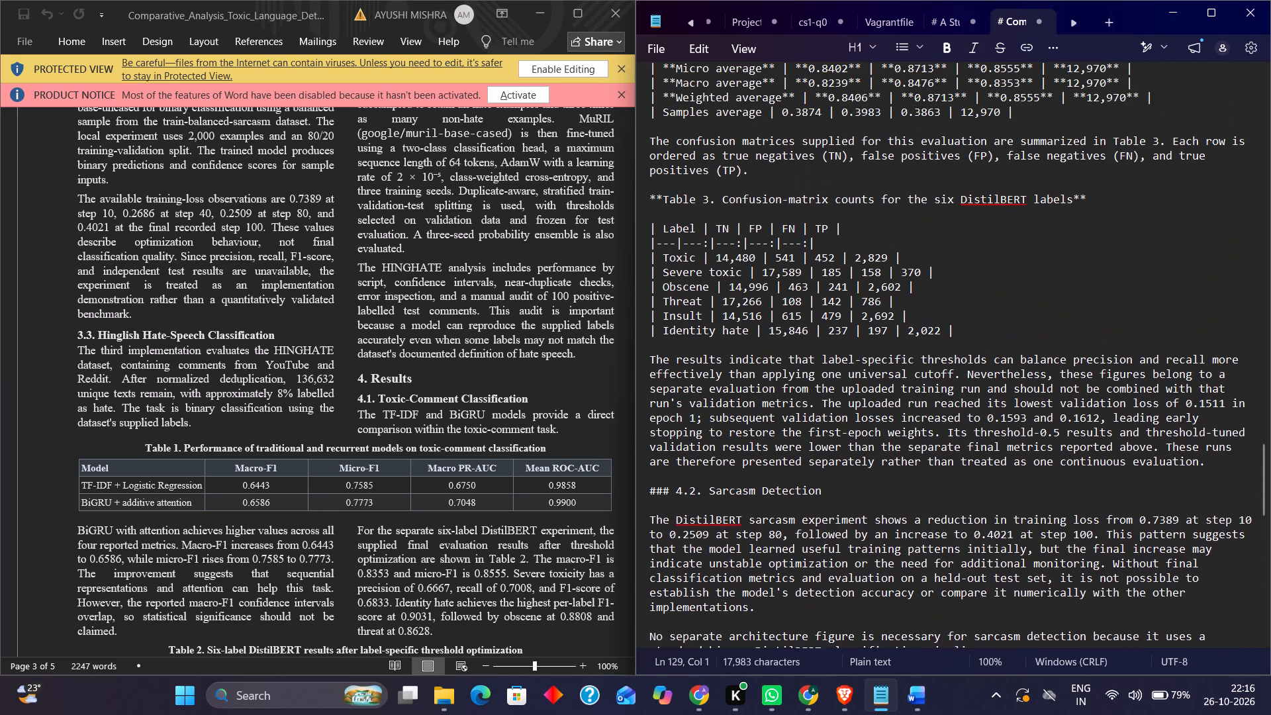
pyautogui.scroll(3, 706, 501)
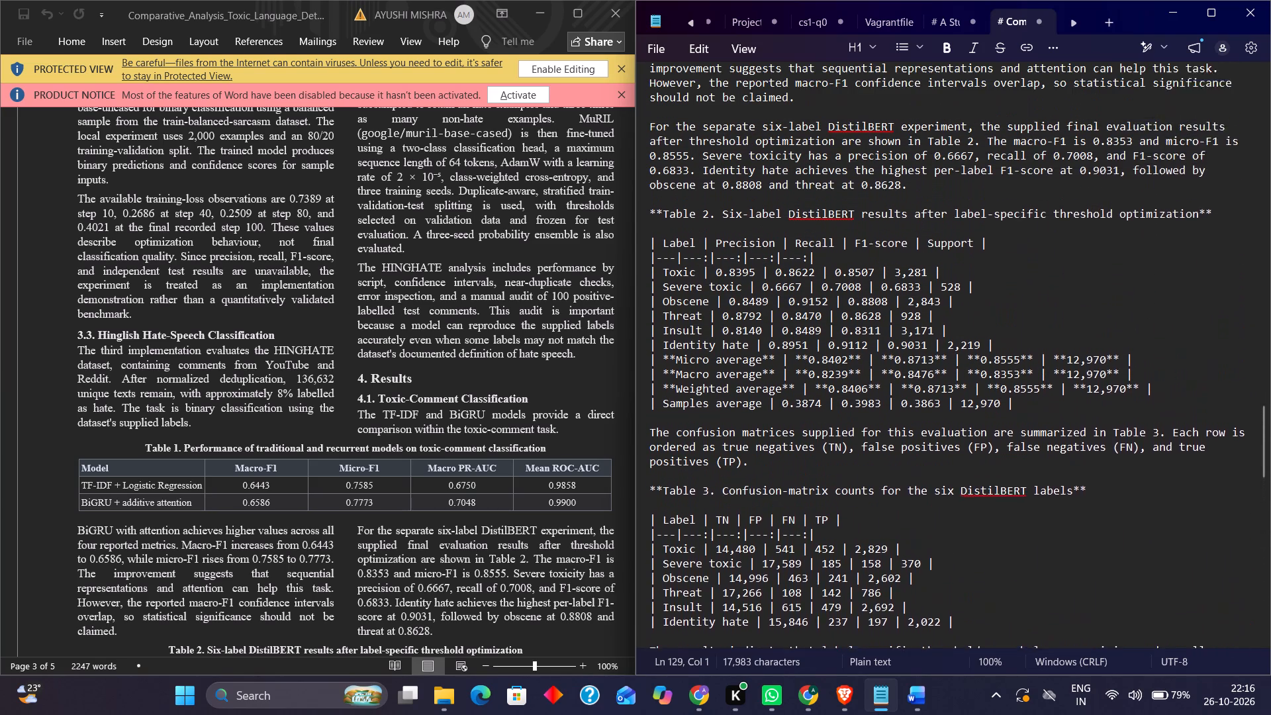
pyautogui.scroll(2, 706, 501)
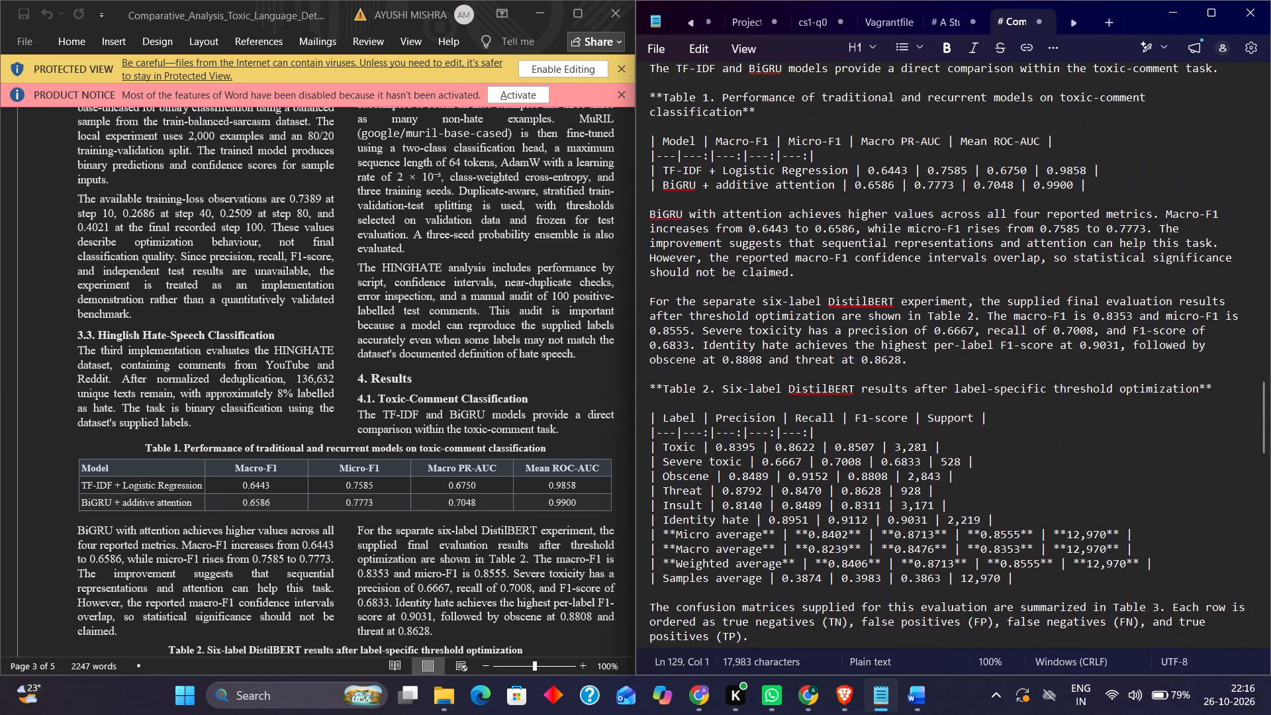
pyautogui.scroll(1, 706, 501)
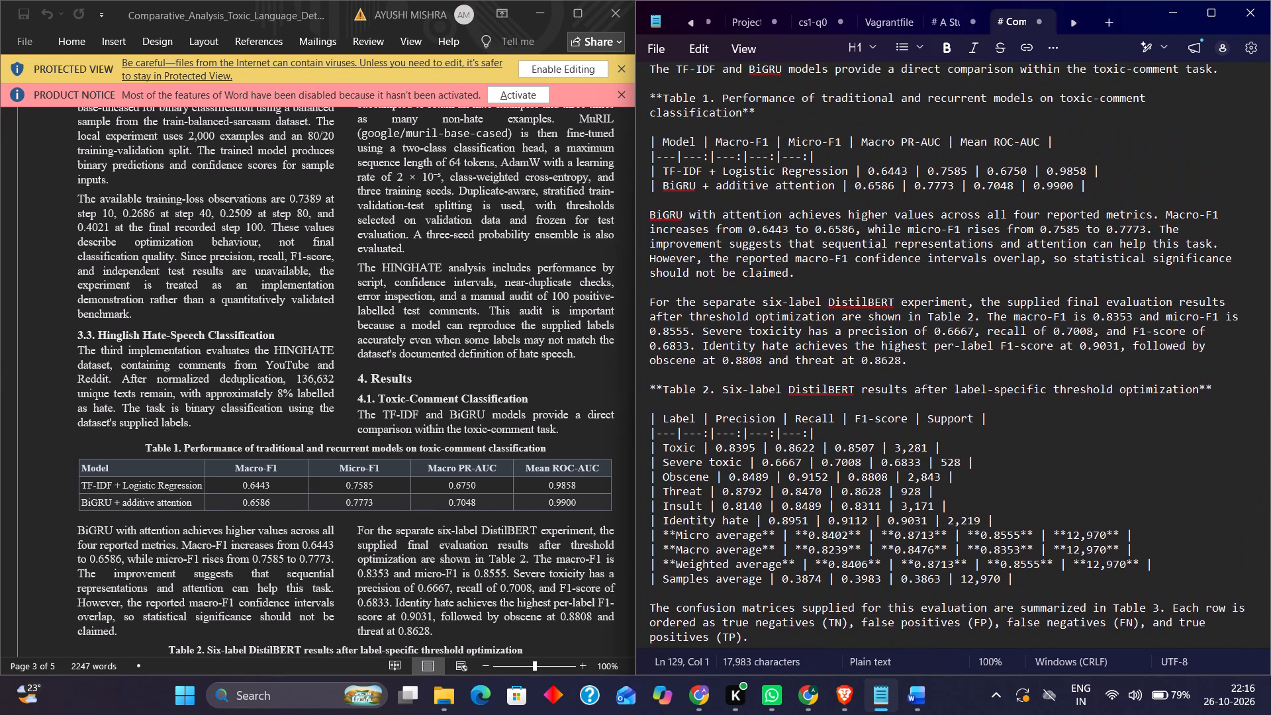
# Examine the Word paper's Results section from Table 1 through sections 4.2, 4.3 and 4.4 beside the draft.
pyautogui.scroll(-1, 449, 557)
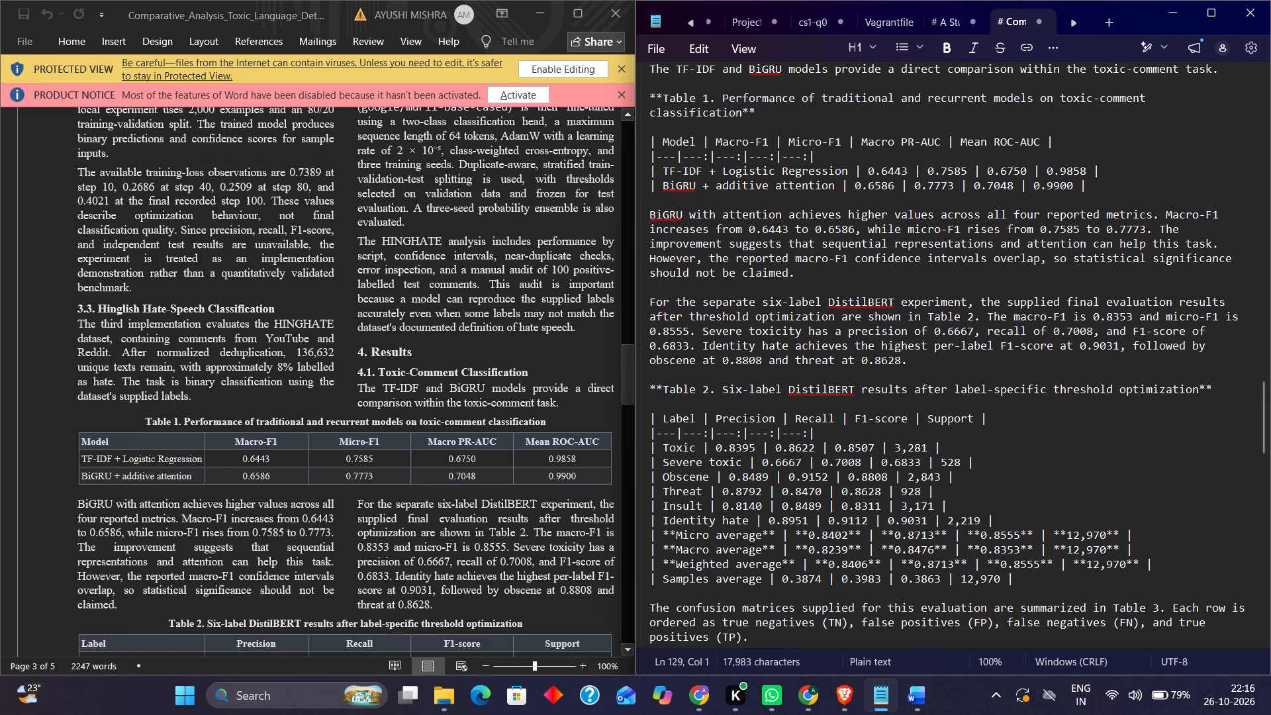
pyautogui.scroll(-8, 449, 557)
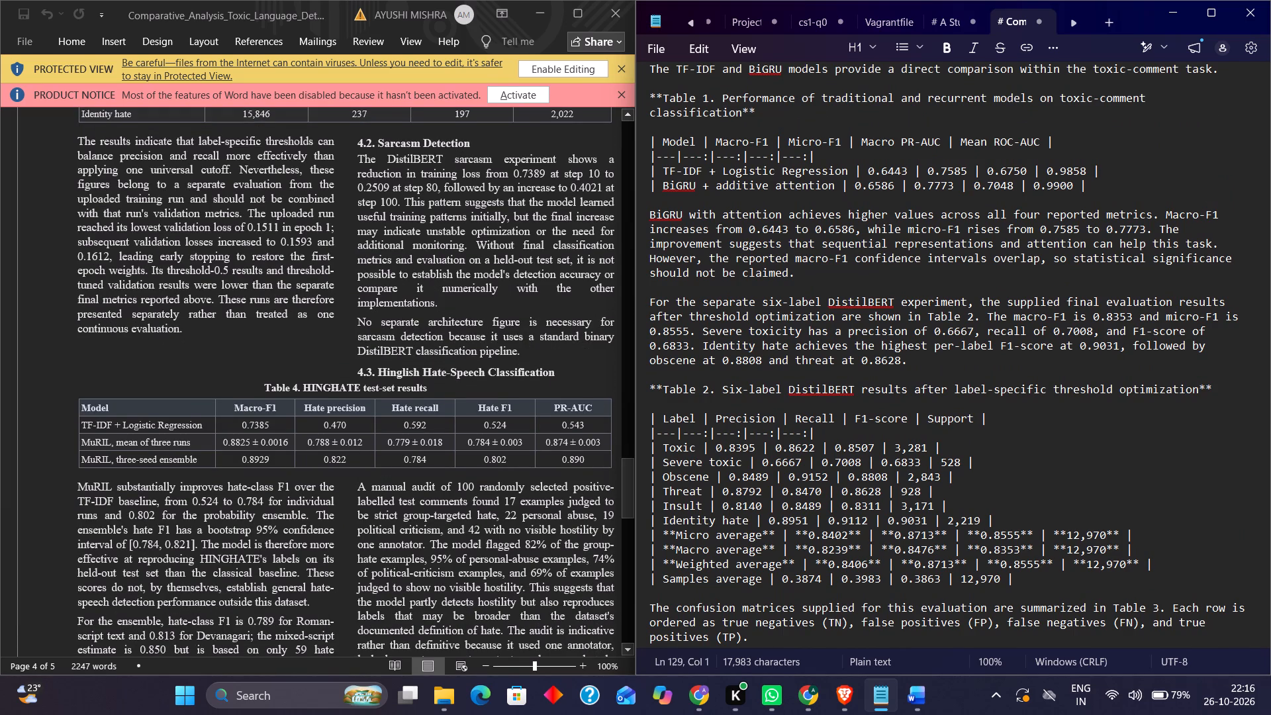
pyautogui.scroll(-2, 449, 557)
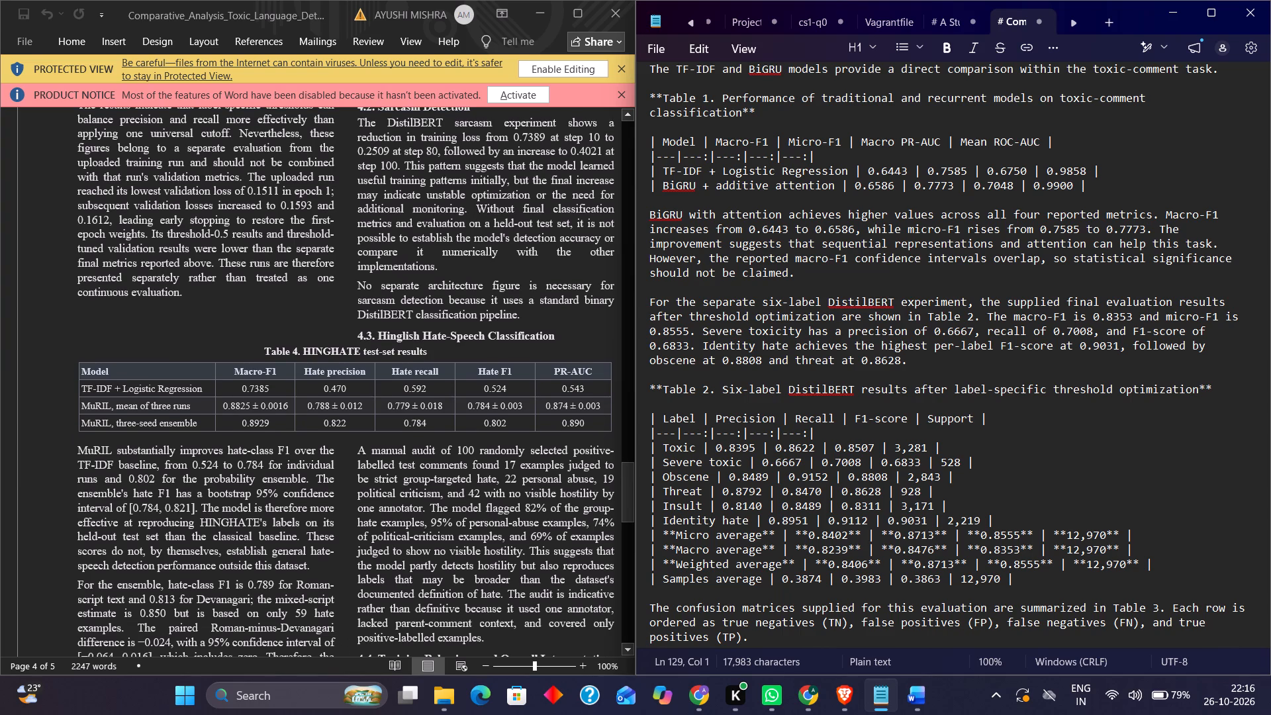
pyautogui.scroll(-2, 449, 557)
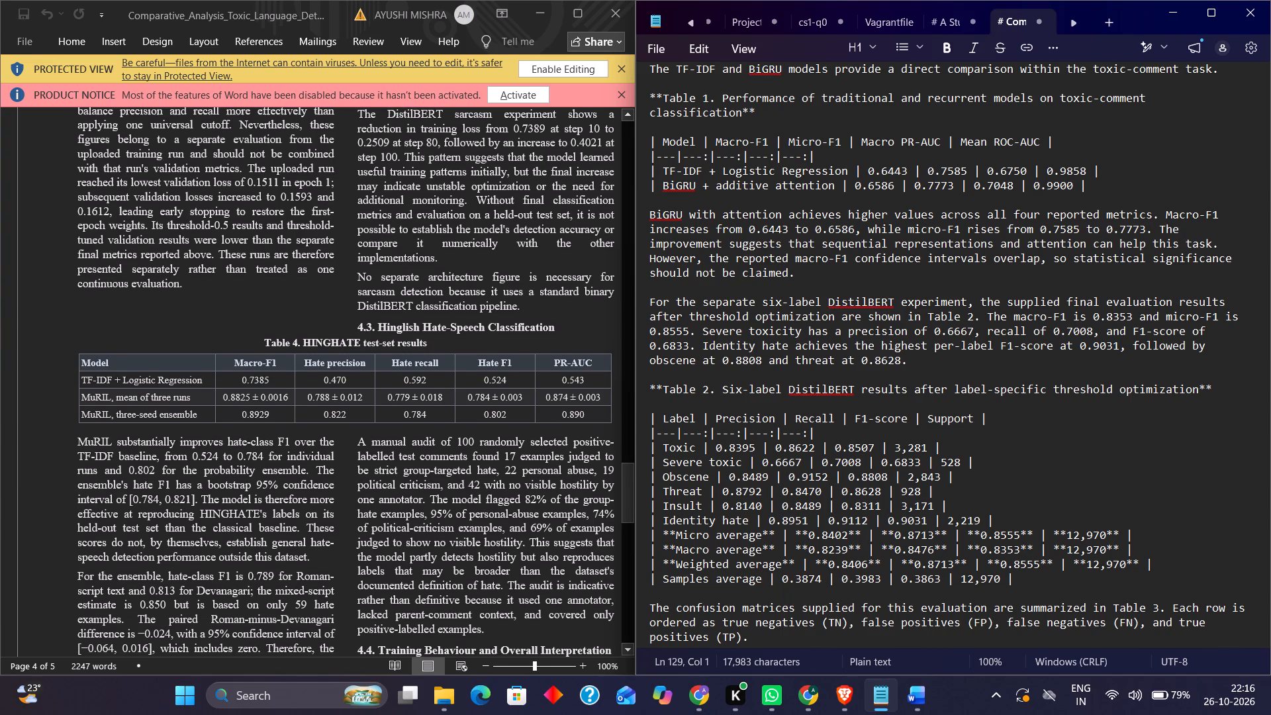
pyautogui.scroll(-1, 449, 557)
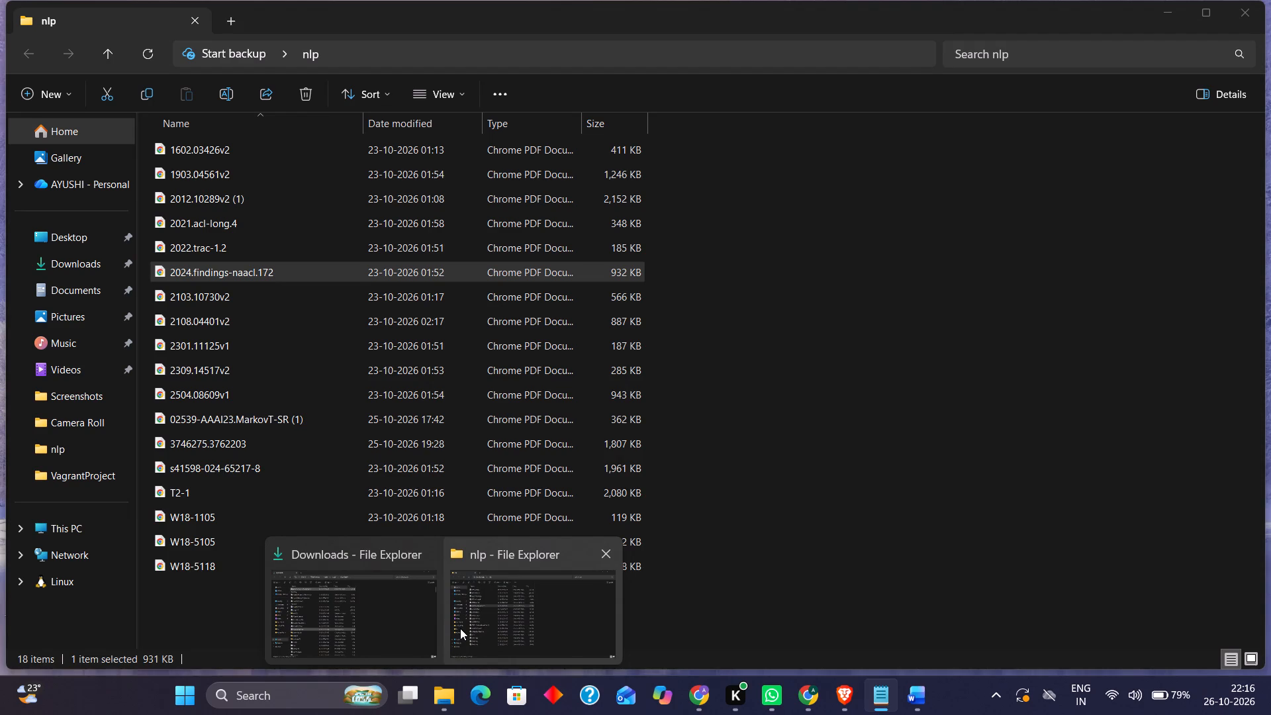
# Open the 2021.acl-long.4 PDF from the nlp folder and examine its functional tests and model results through Table 4.
pyautogui.click(460, 628)
pyautogui.doubleClick(301, 231)
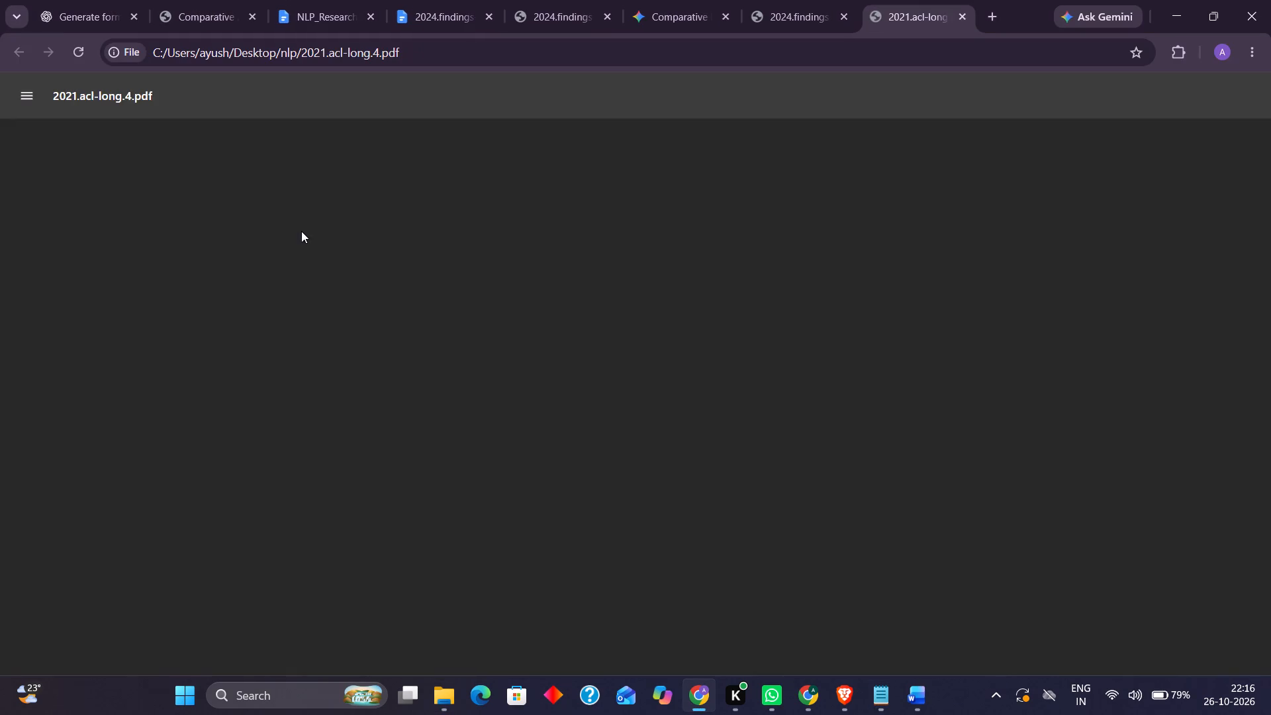
pyautogui.scroll(-7, 301, 231)
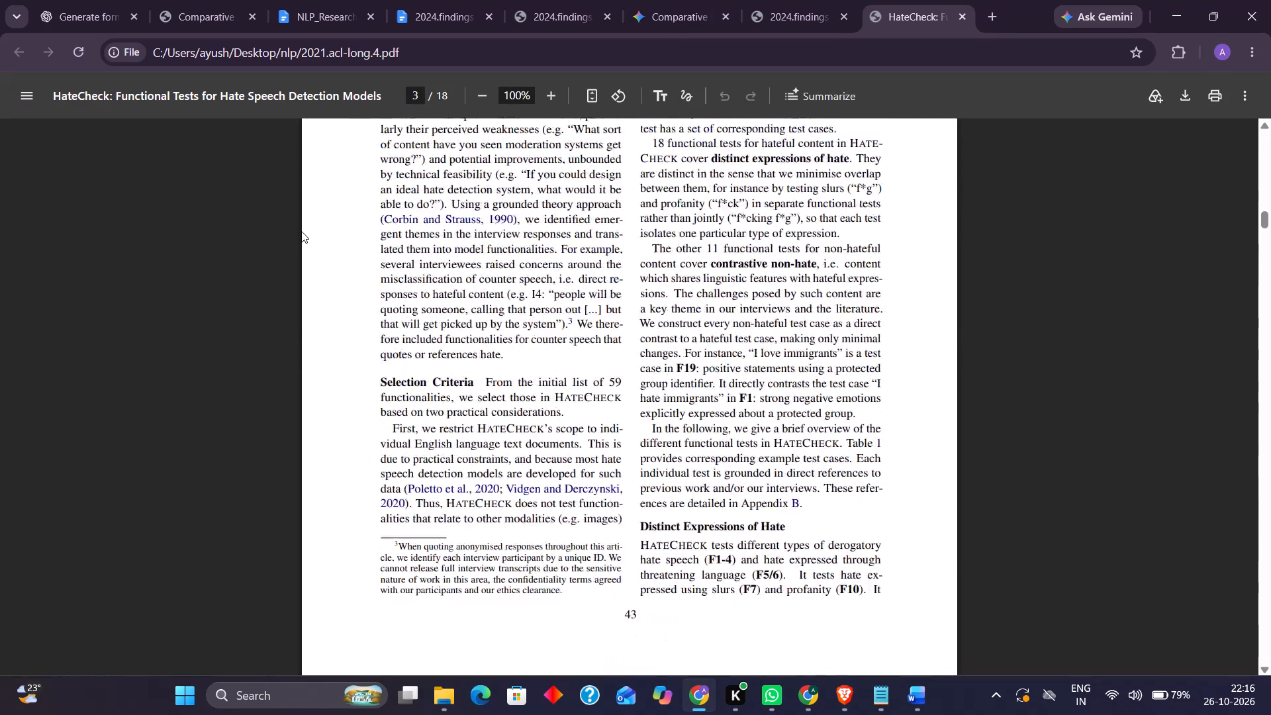
pyautogui.scroll(-1, 301, 231)
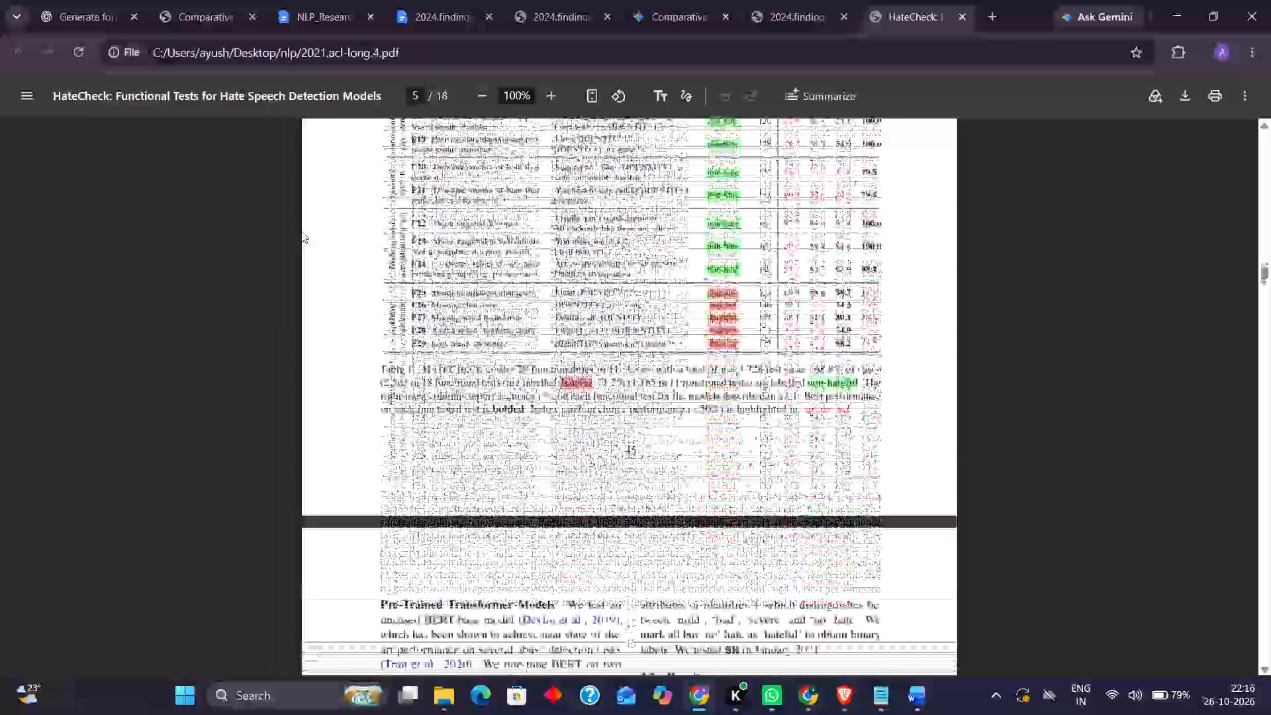
pyautogui.scroll(-5, 301, 231)
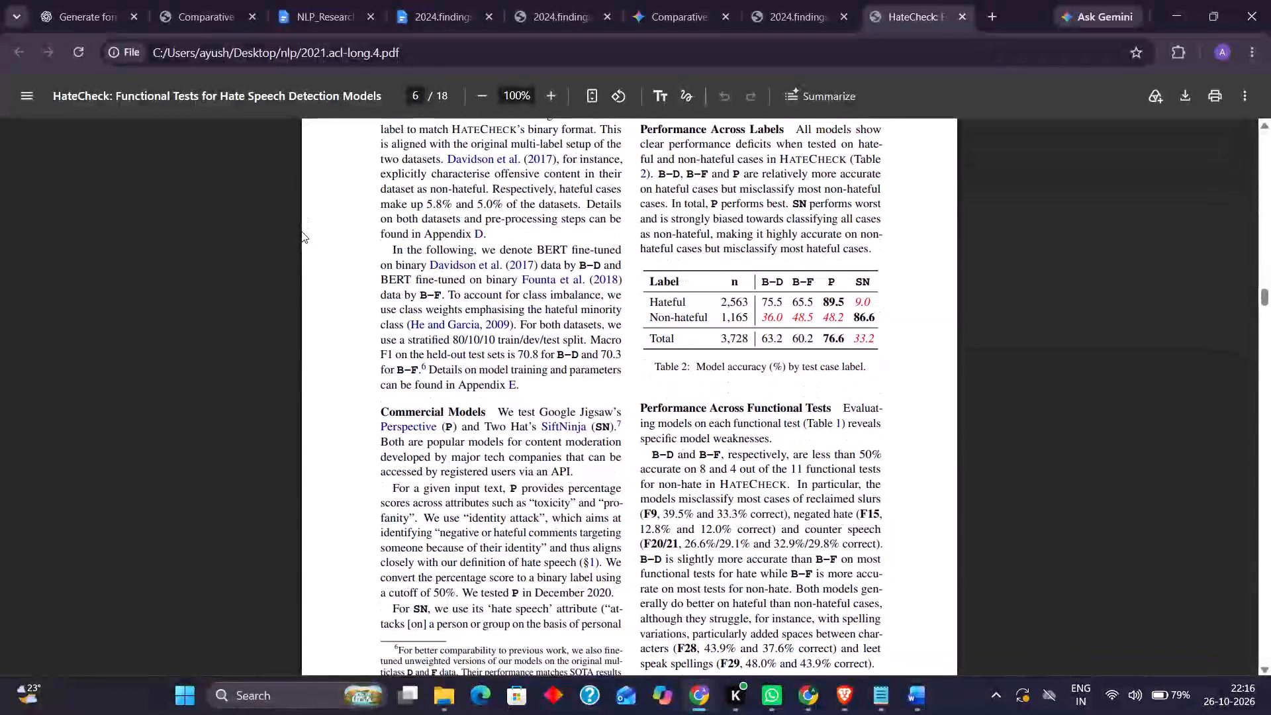
pyautogui.scroll(-6, 301, 231)
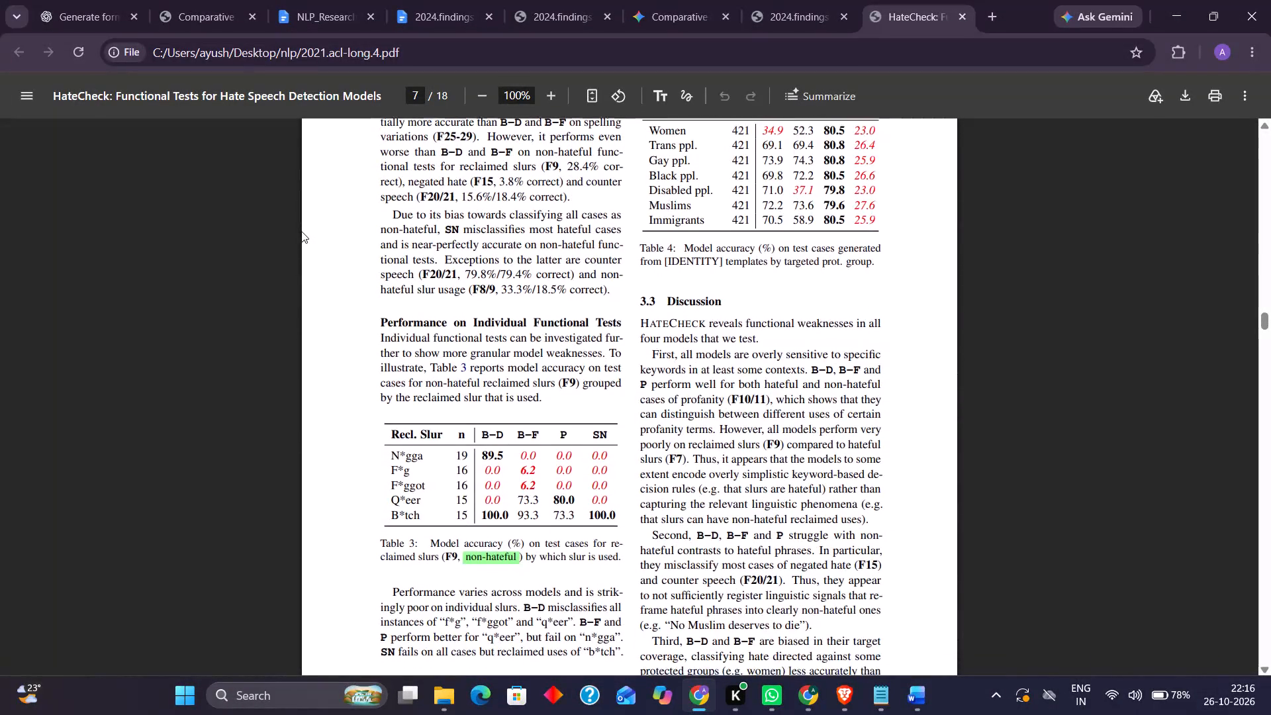
# Examine the rest of the HateCheck paper from the Discussion through Limitations, Related Work, the references and the appendix data statement.
pyautogui.scroll(-2, 301, 231)
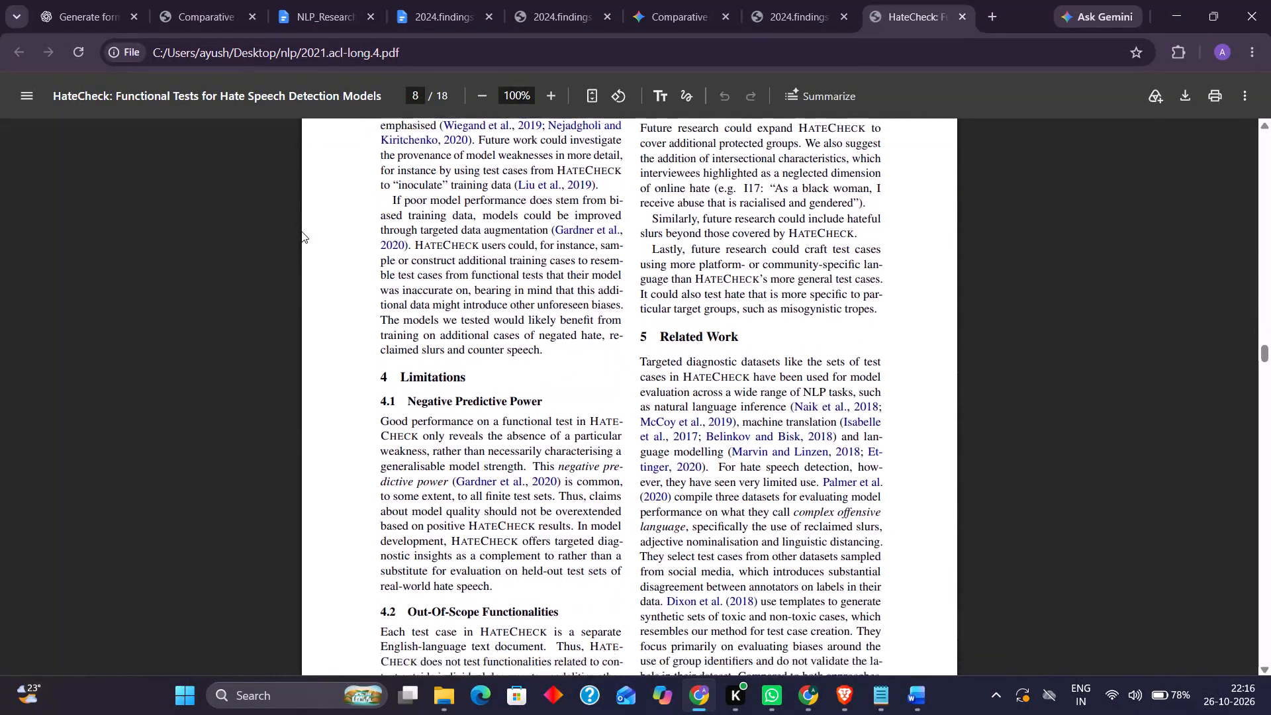
pyautogui.scroll(-5, 301, 231)
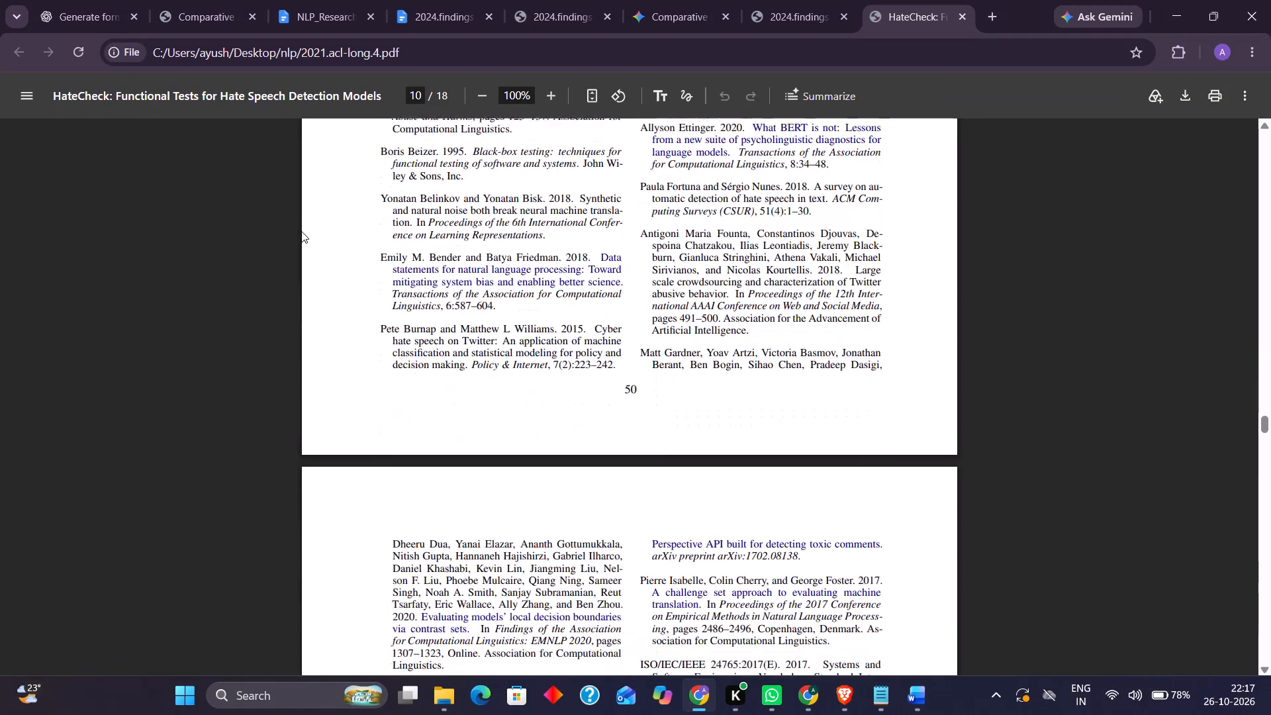
pyautogui.scroll(-3, 301, 231)
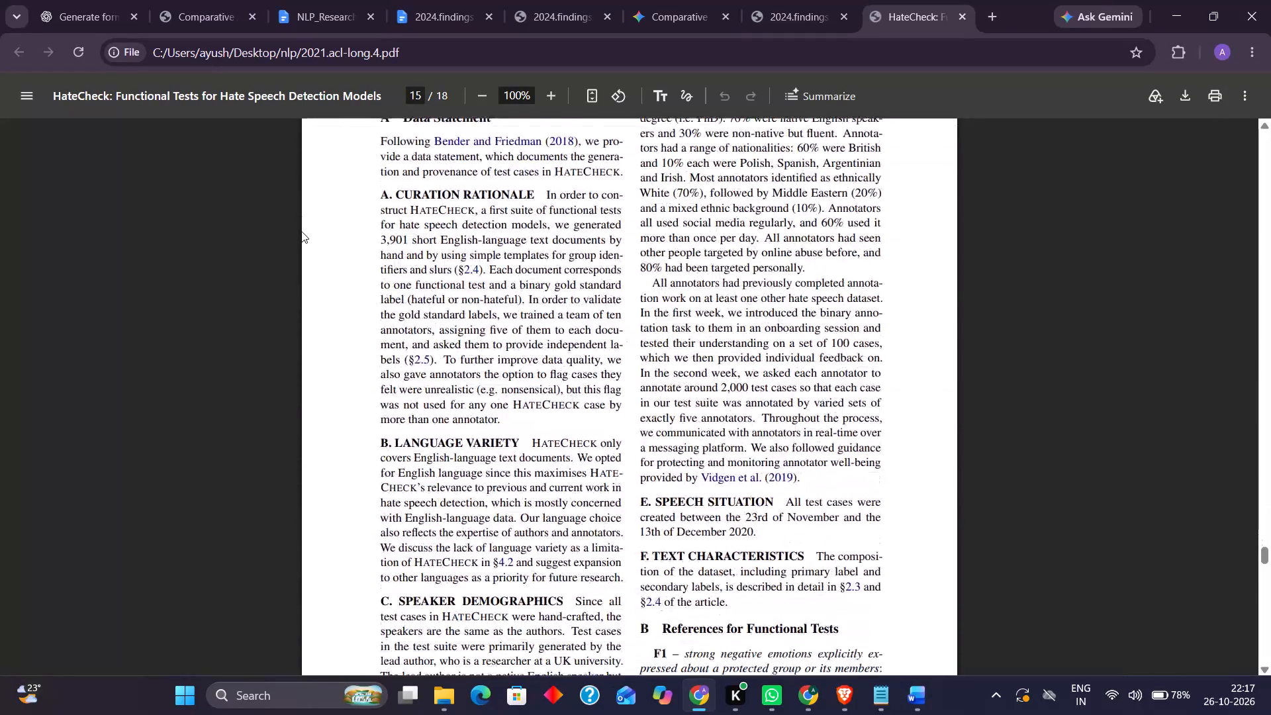
pyautogui.scroll(-2, 301, 231)
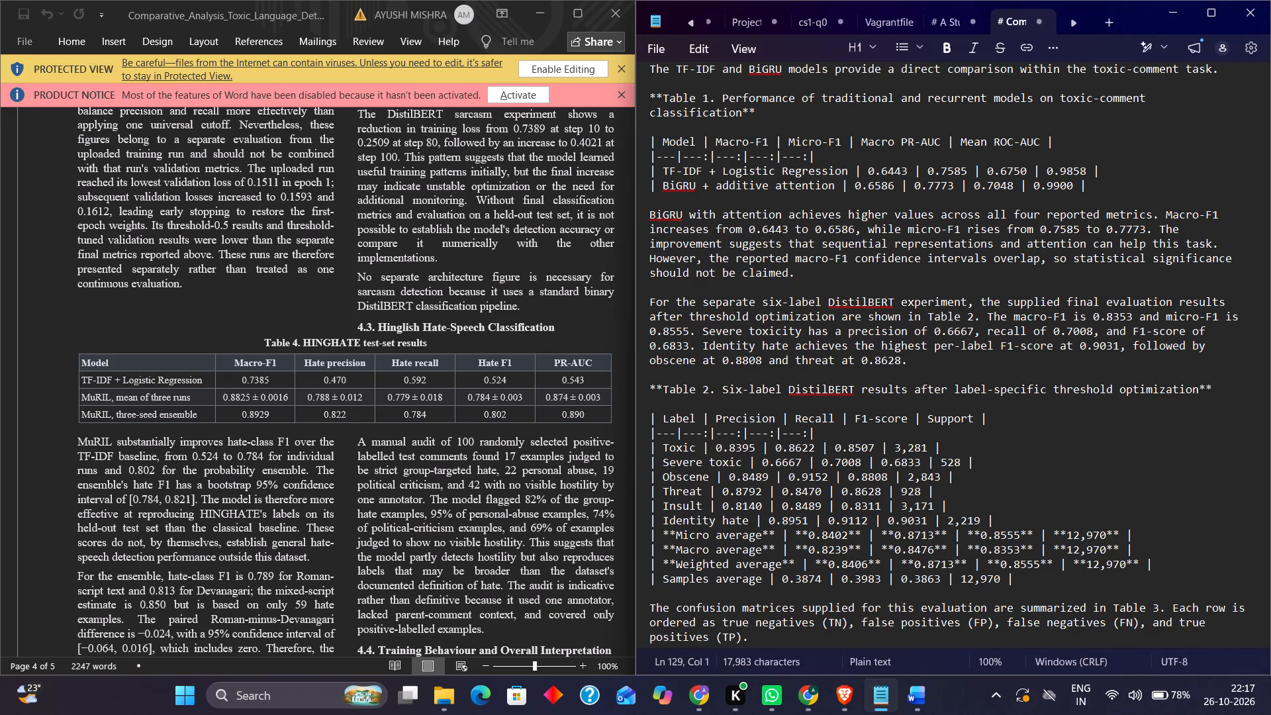
# Examine the Word paper from section 4.3 and Table 4 to the closing limitations text, alongside the Notepad draft's section 4.4.
pyautogui.moveTo(301, 231); pyautogui.dragTo(418, 271)
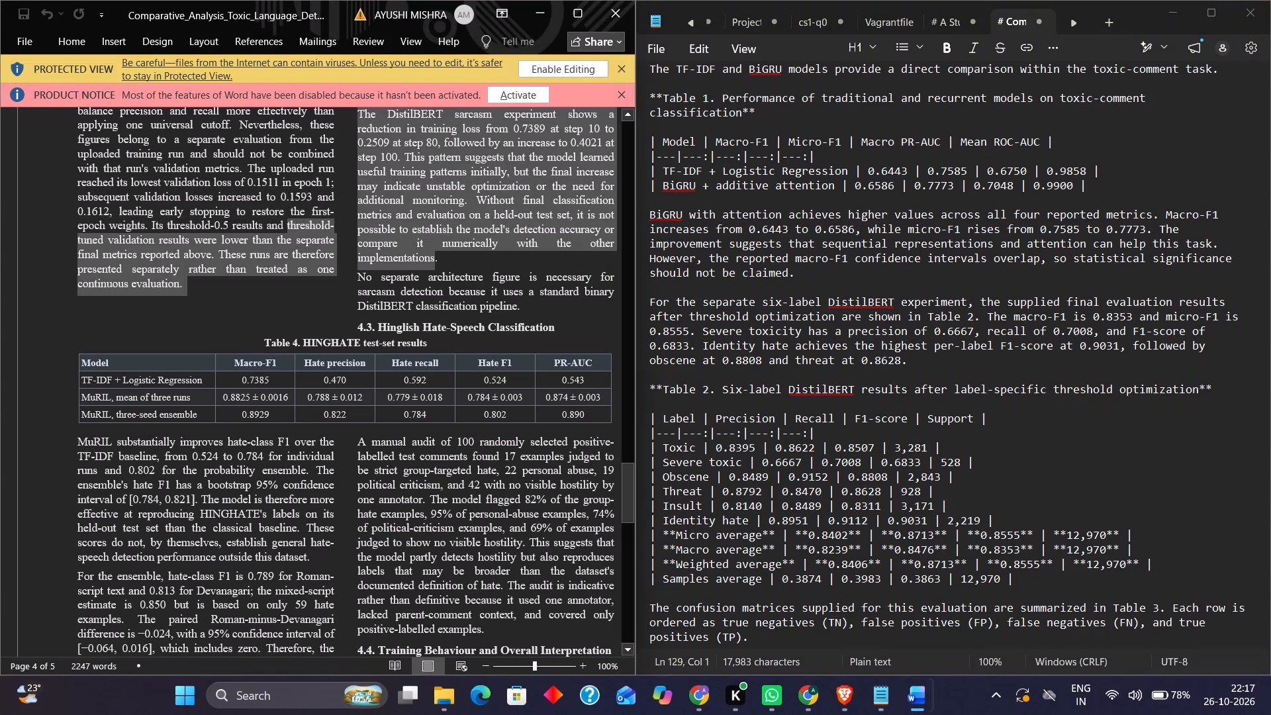
pyautogui.click(336, 301)
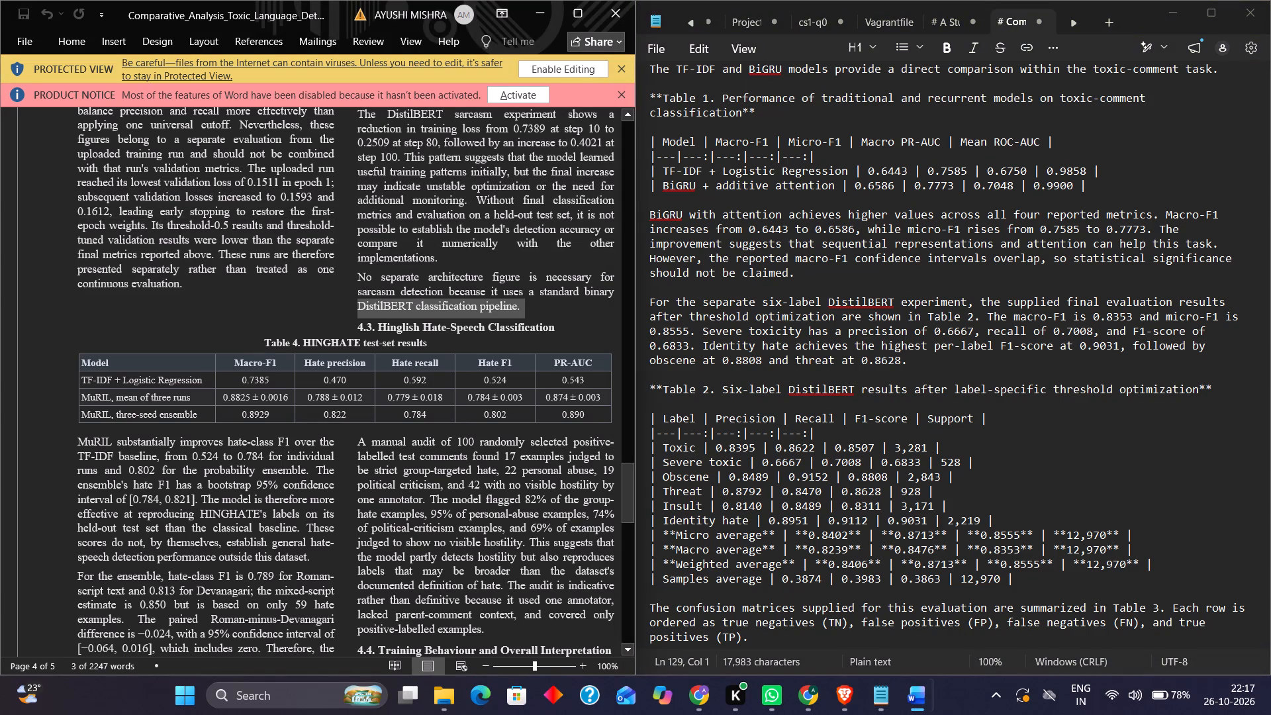
pyautogui.scroll(-3, 336, 301)
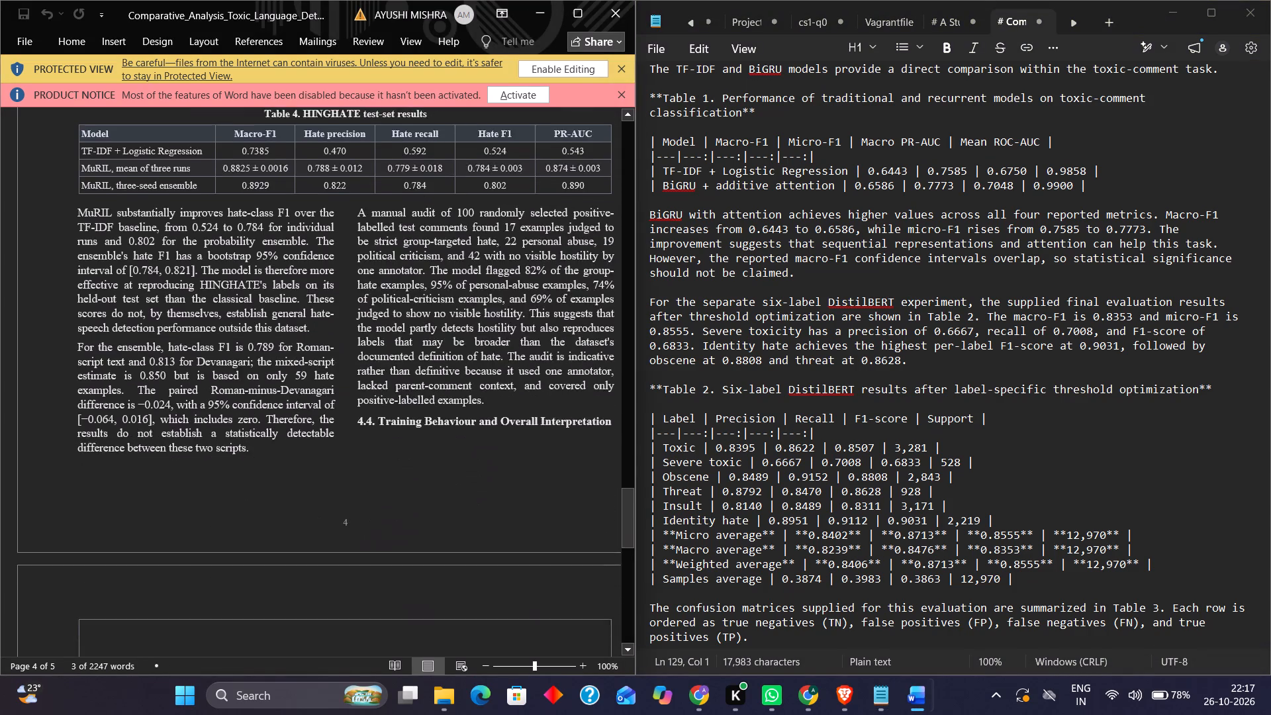
pyautogui.scroll(-4, 336, 301)
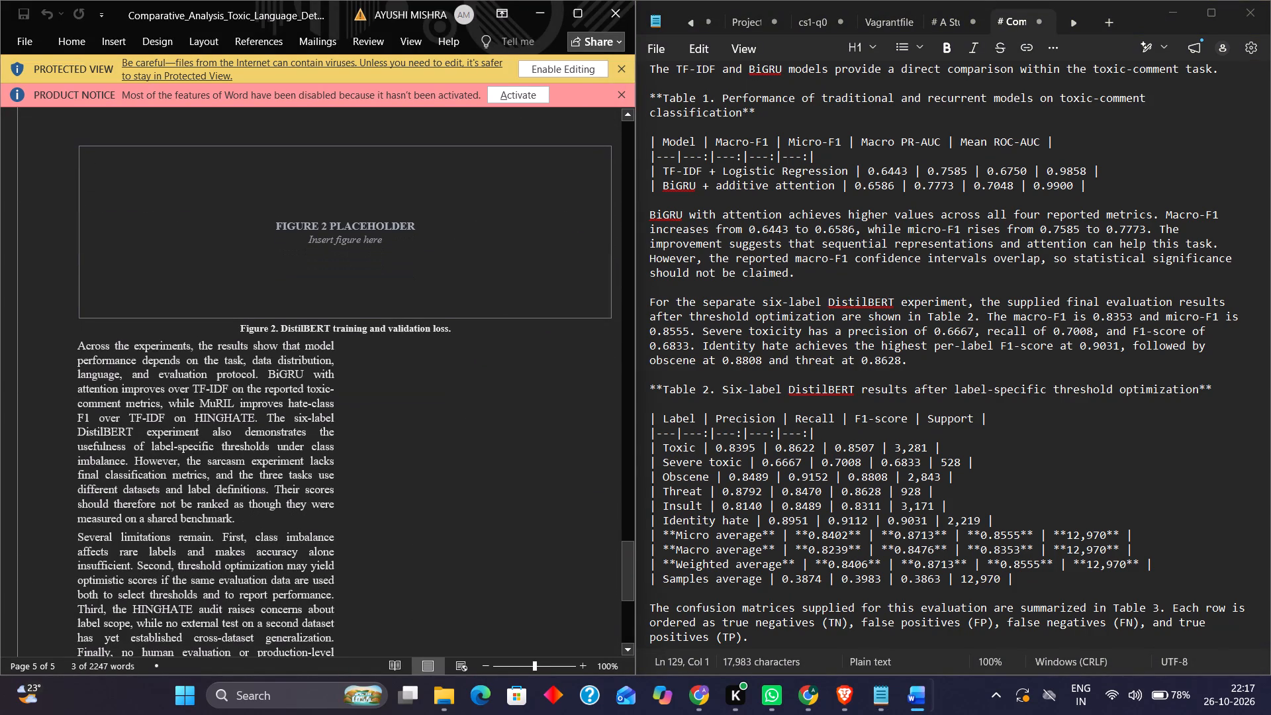
pyautogui.scroll(-1, 336, 301)
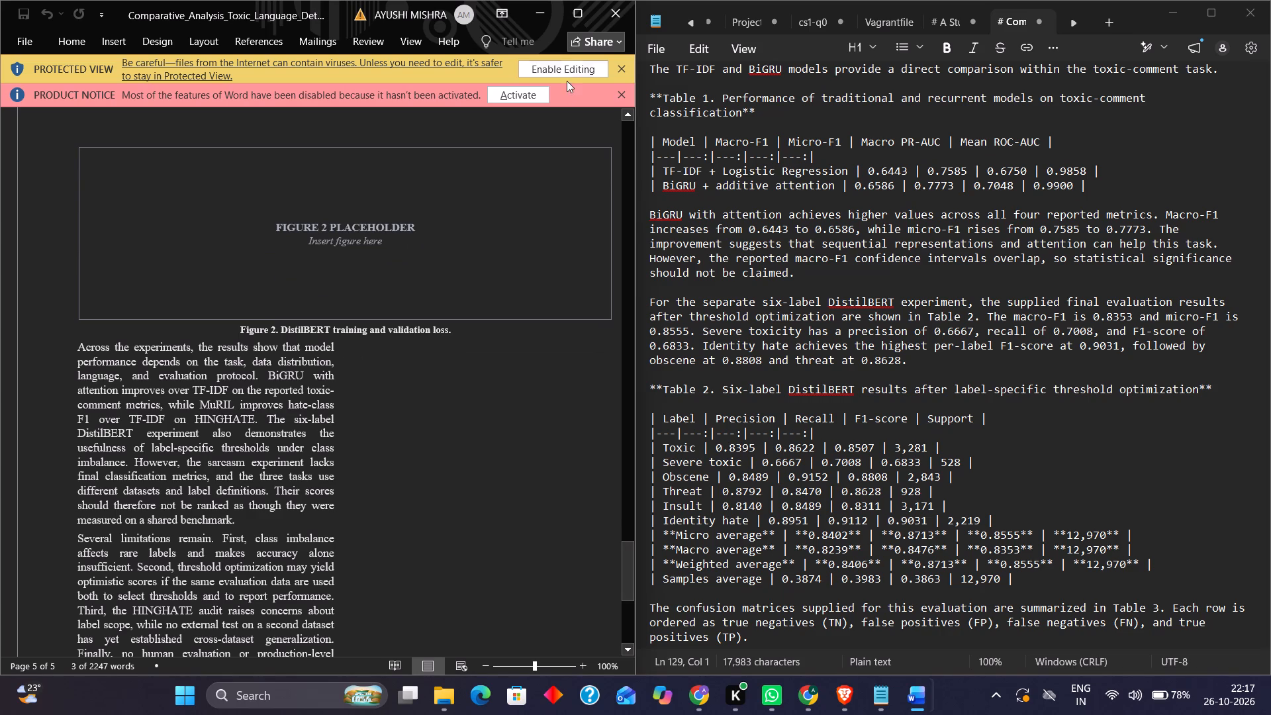
pyautogui.scroll(-11, 810, 430)
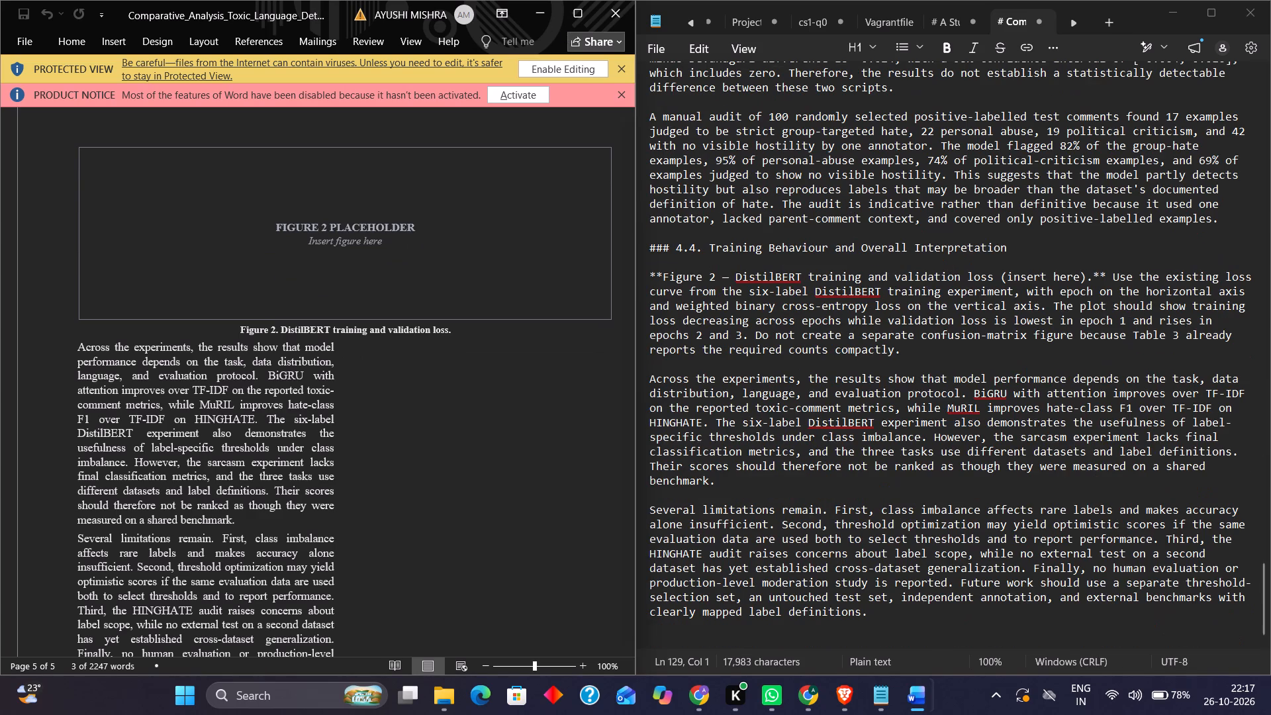
pyautogui.scroll(-2, 455, 567)
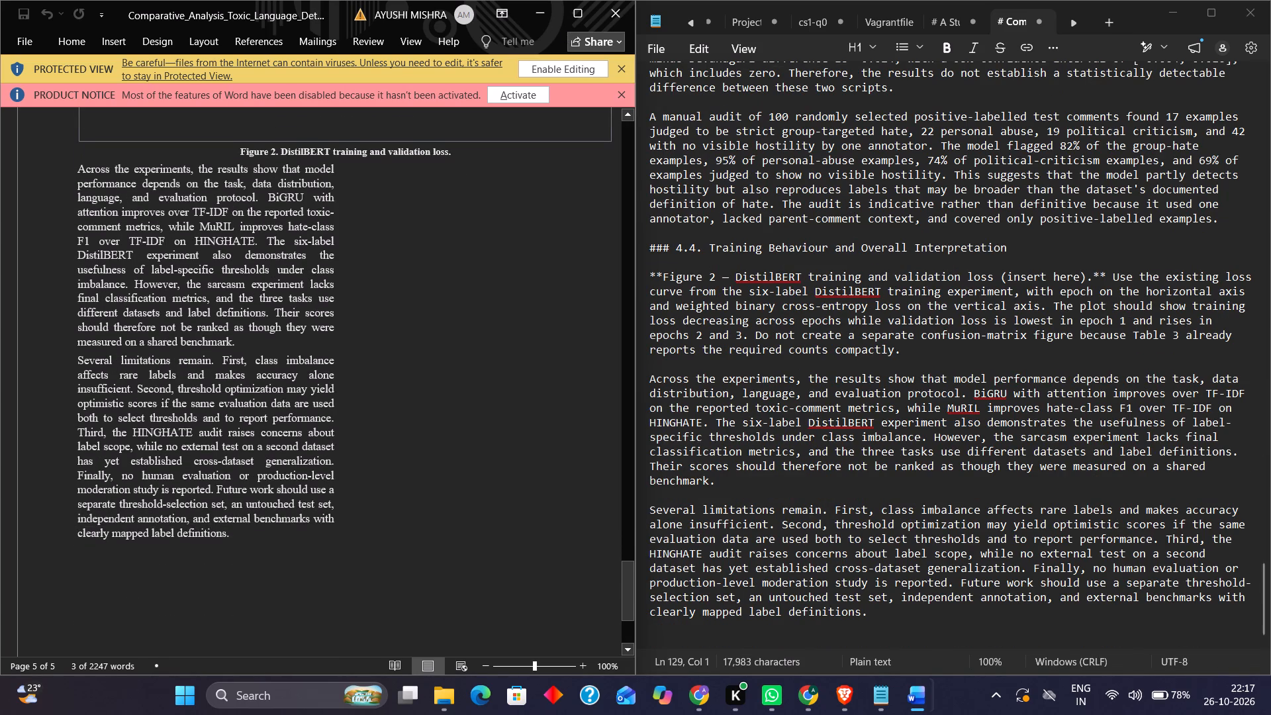
pyautogui.scroll(1, 455, 567)
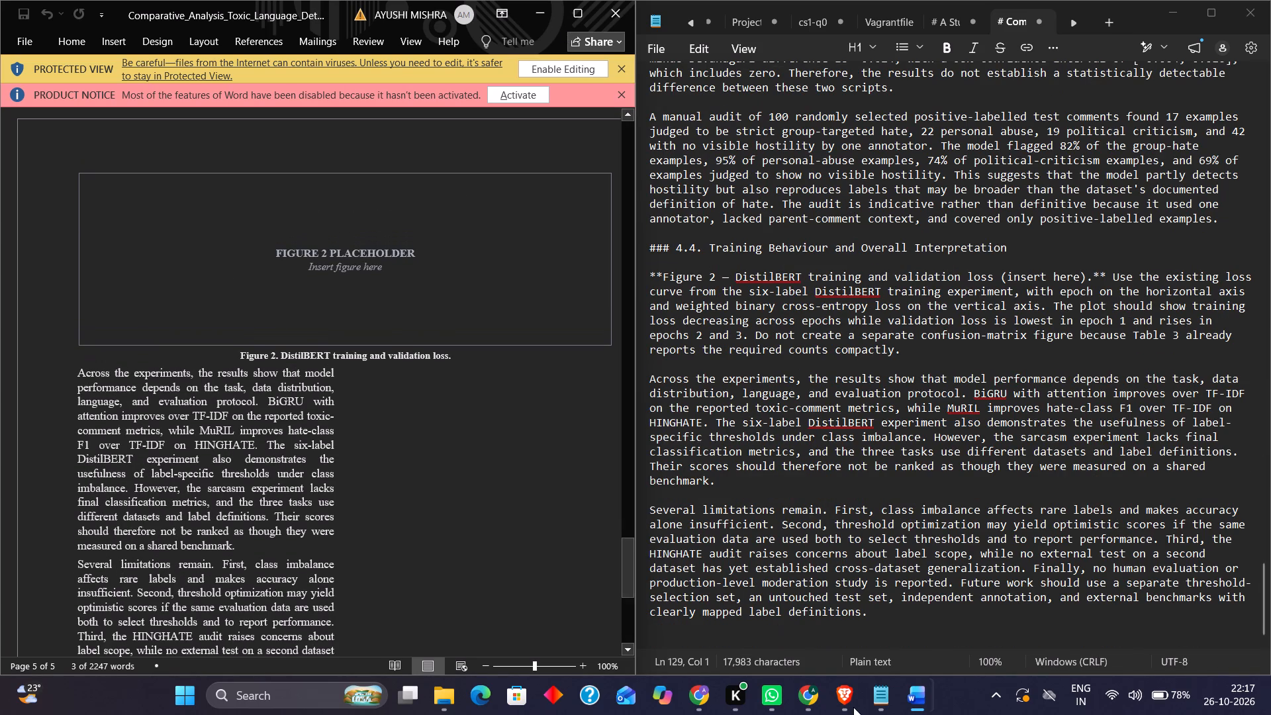
# Show the desktop.
pyautogui.click(1270, 714)
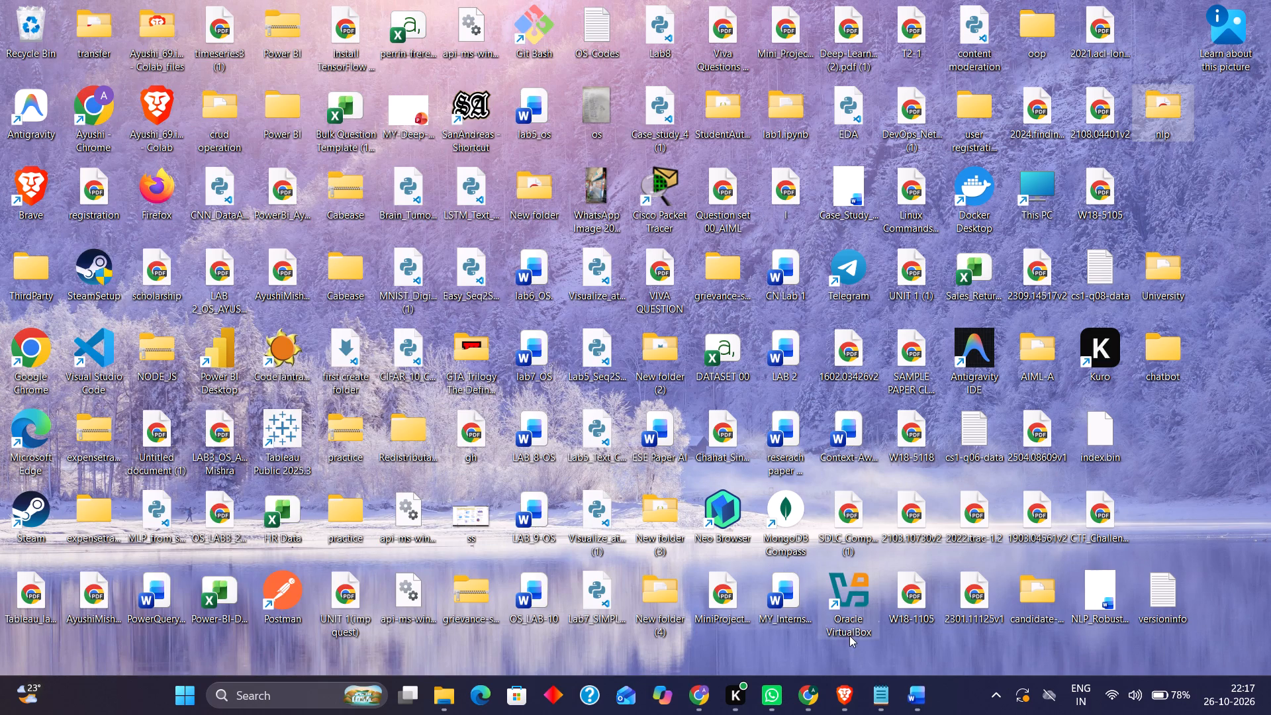
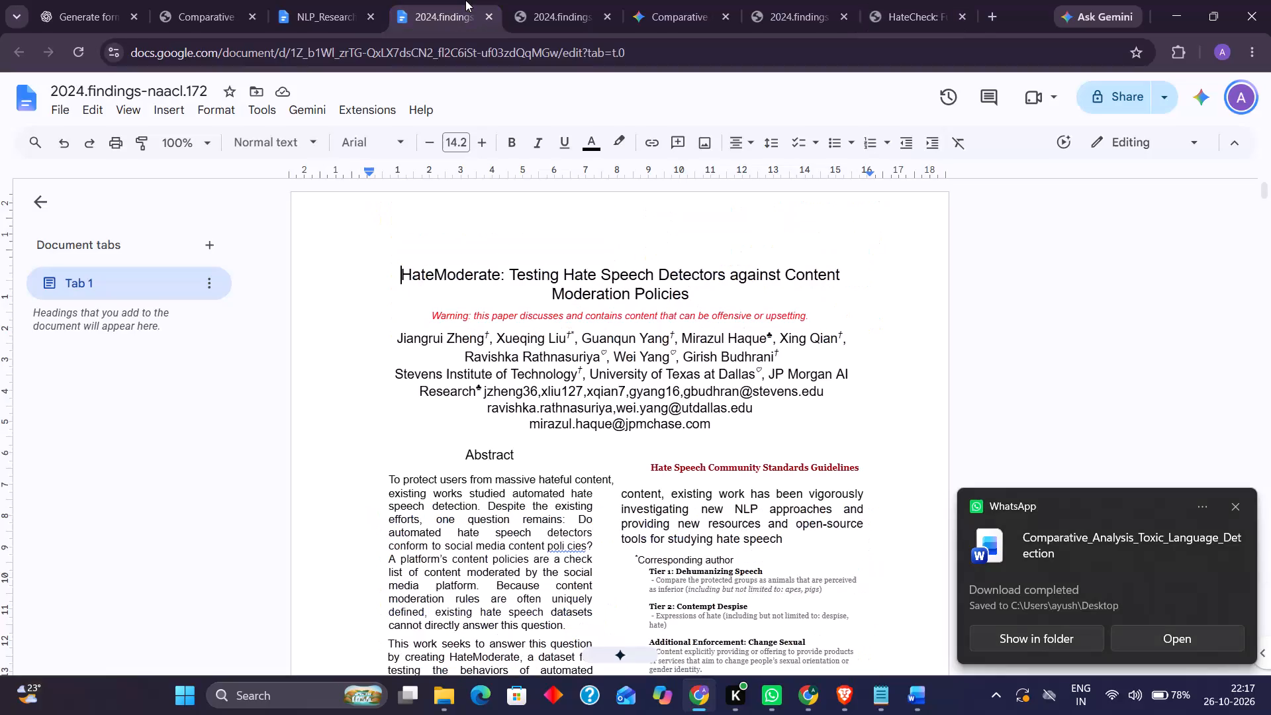
# Search the web for google docs in a new browser tab and create a blank Google Docs document.
pyautogui.click(995, 13)
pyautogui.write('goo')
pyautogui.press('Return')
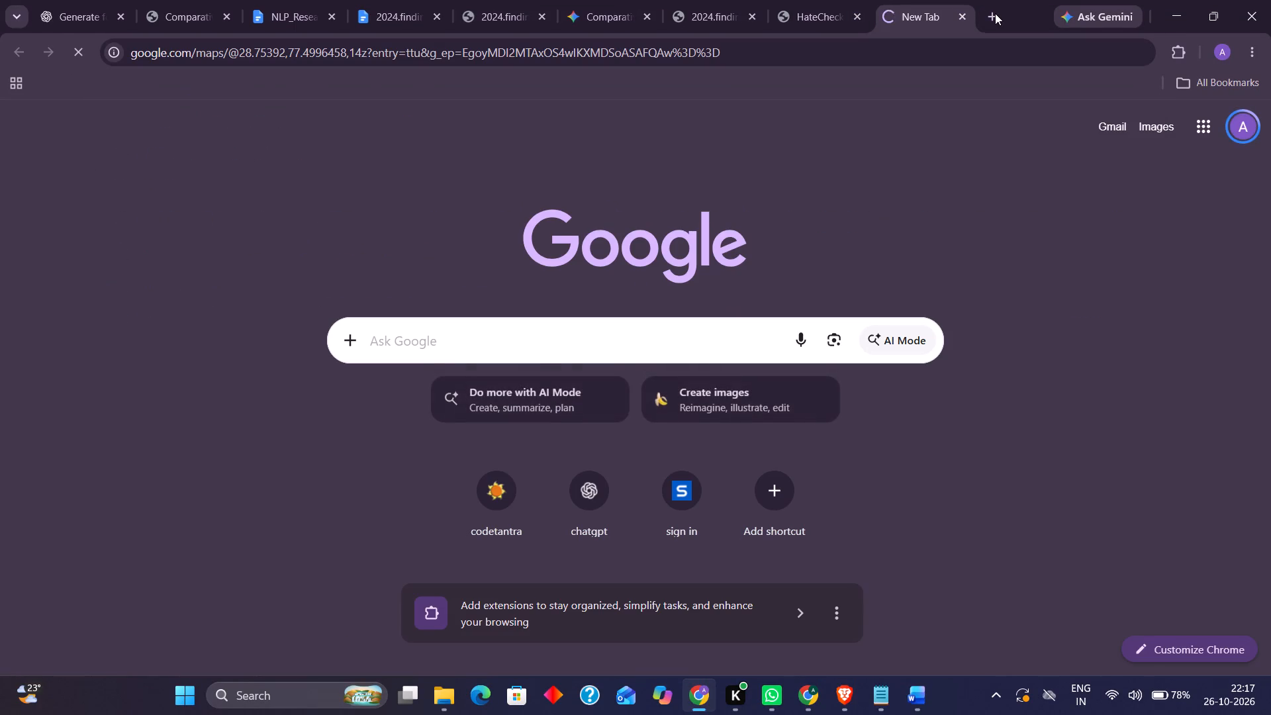
pyautogui.click(854, 46)
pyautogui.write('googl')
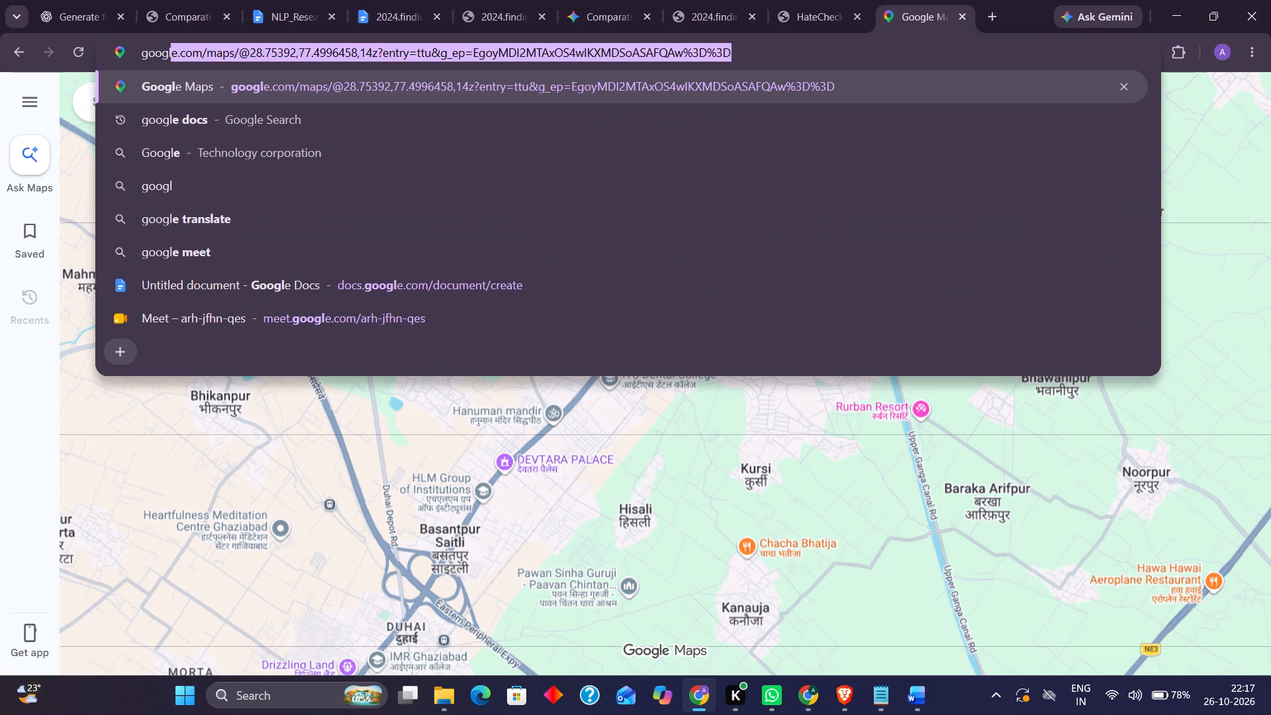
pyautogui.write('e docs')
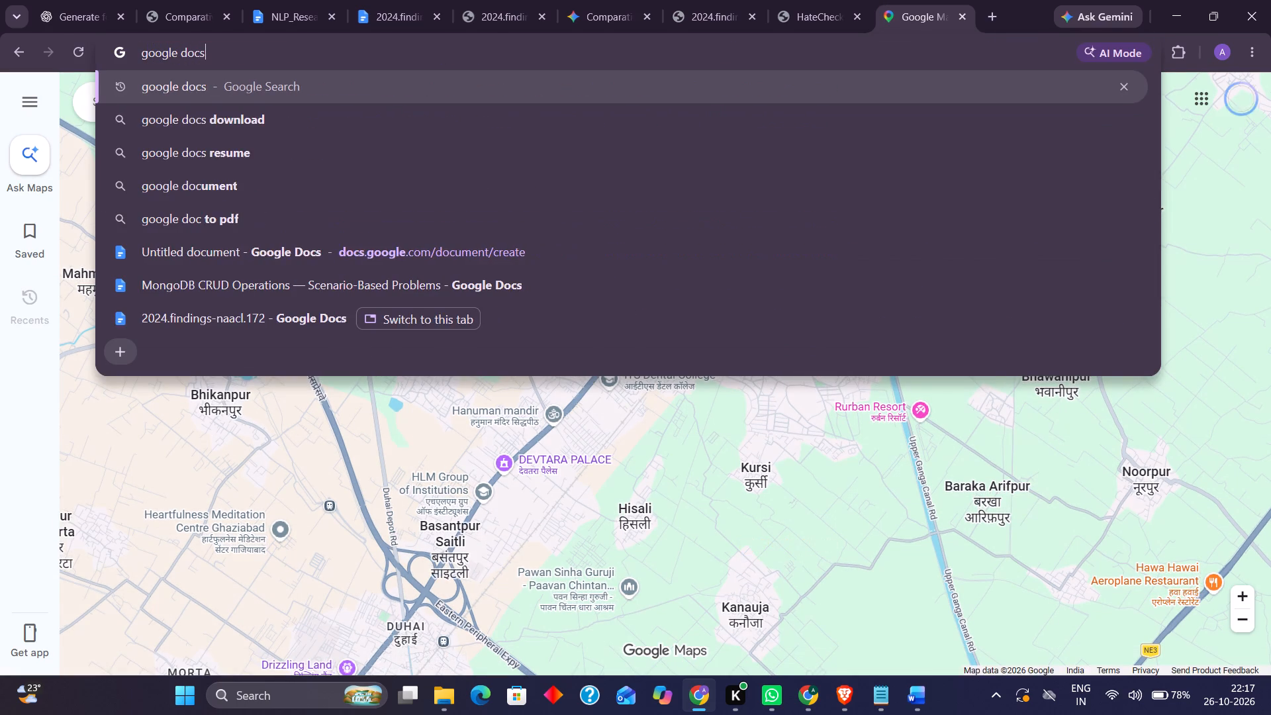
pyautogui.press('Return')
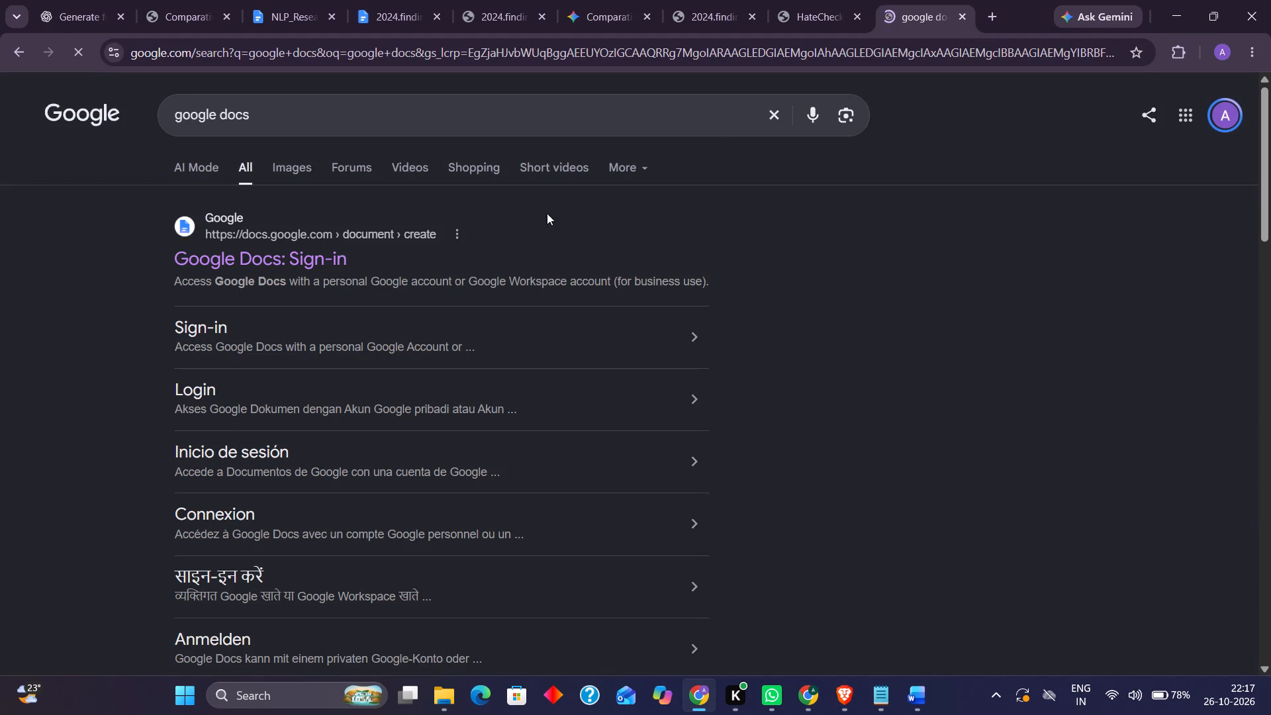
pyautogui.click(325, 265)
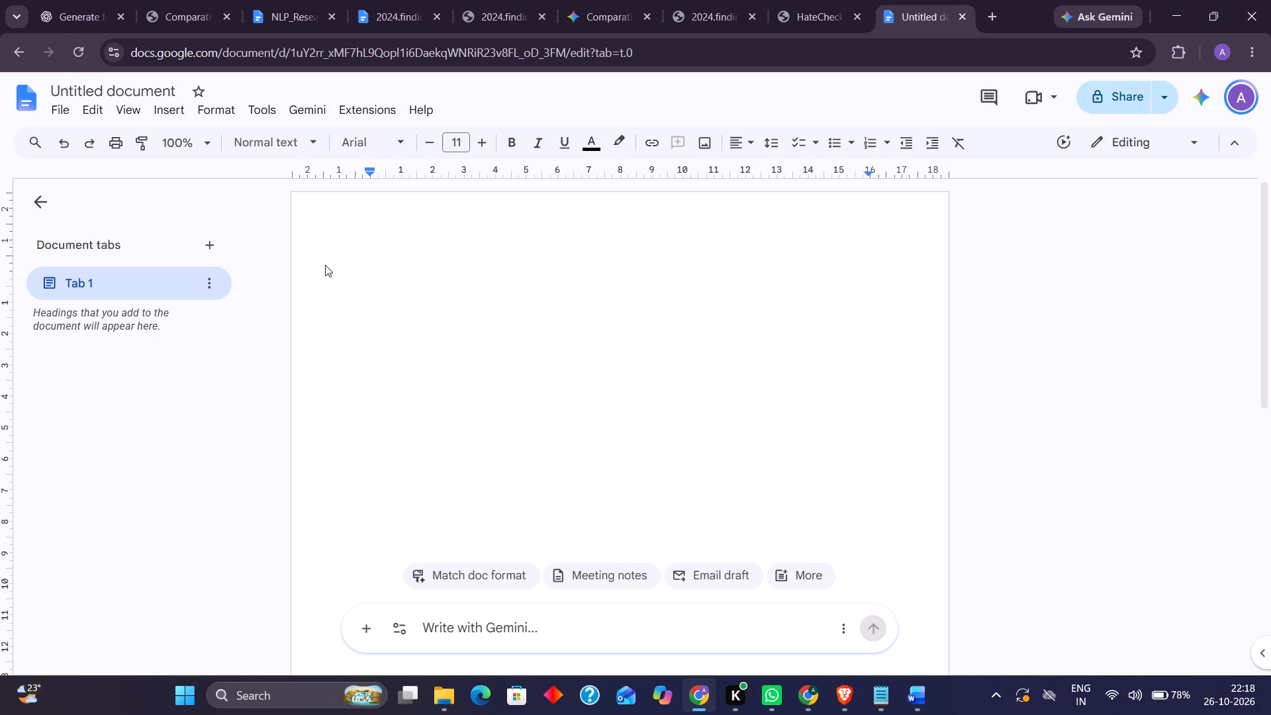
# Upload the Comparative_Analysis_Toxic_Language_Detection Word file from the desktop and open it in Google Docs.
pyautogui.click(58, 107)
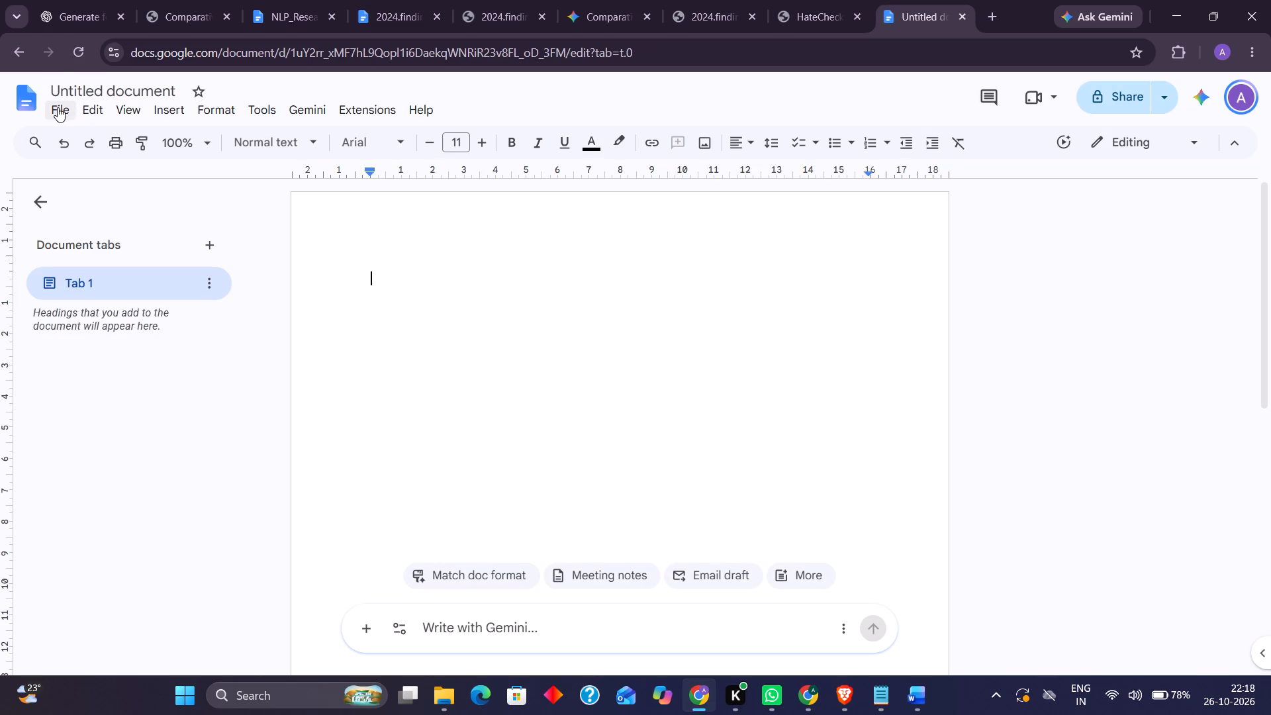
pyautogui.click(58, 107)
pyautogui.click(58, 107)
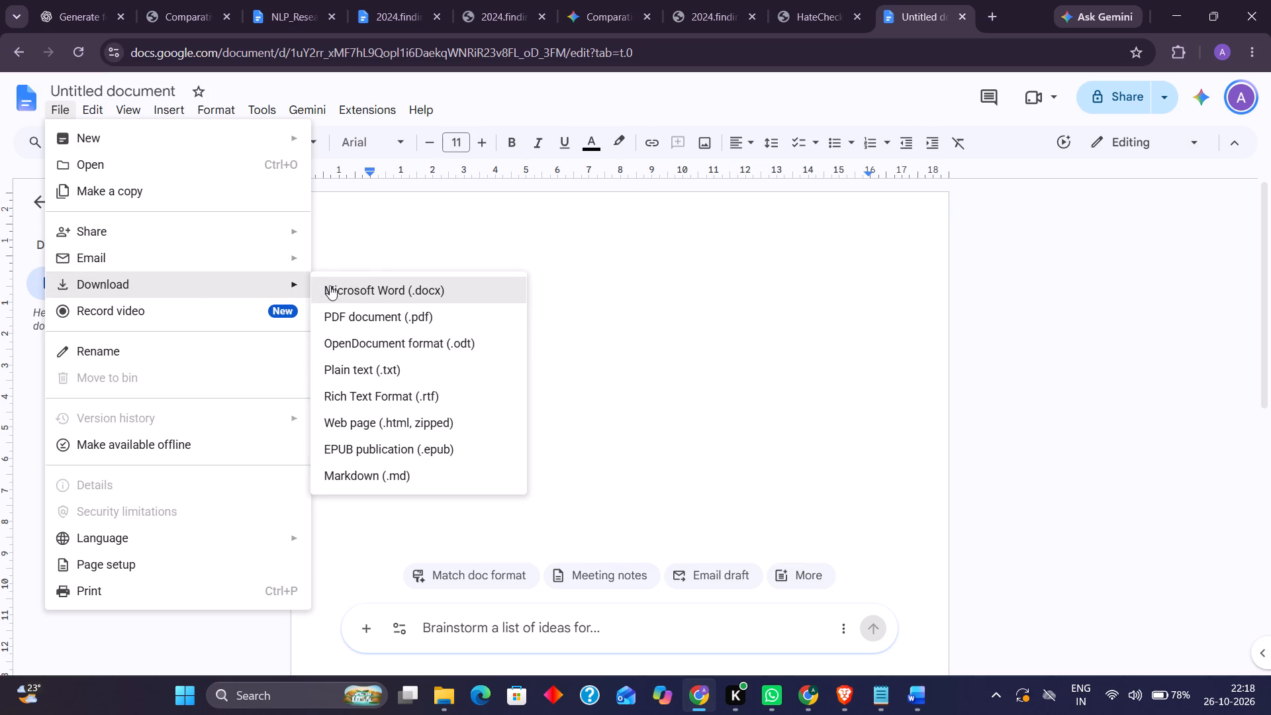
pyautogui.click(205, 173)
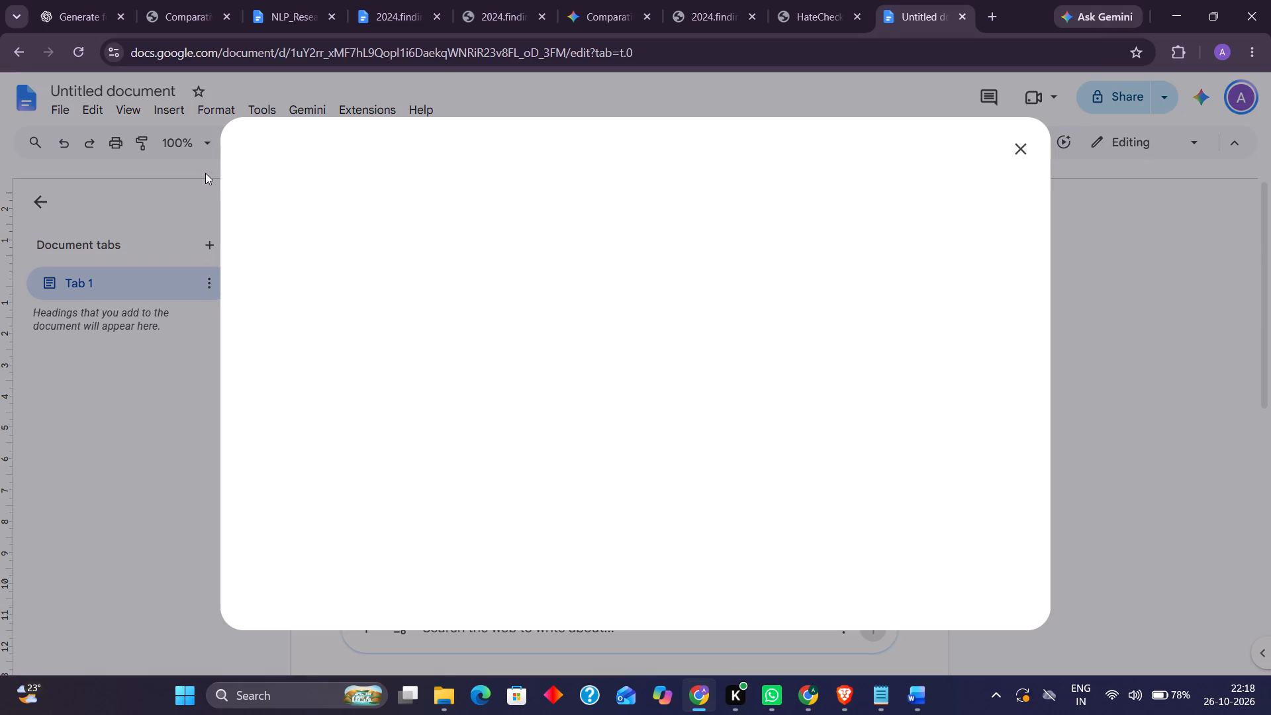
pyautogui.click(668, 199)
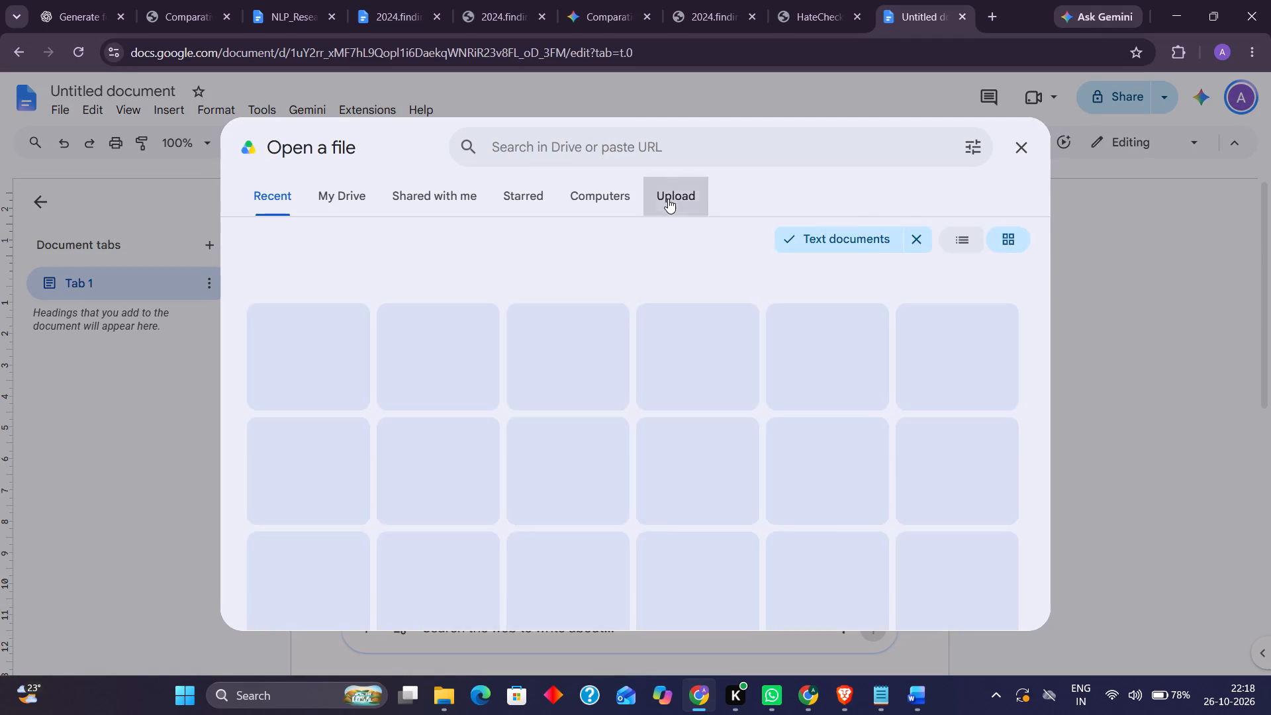
pyautogui.click(1270, 714)
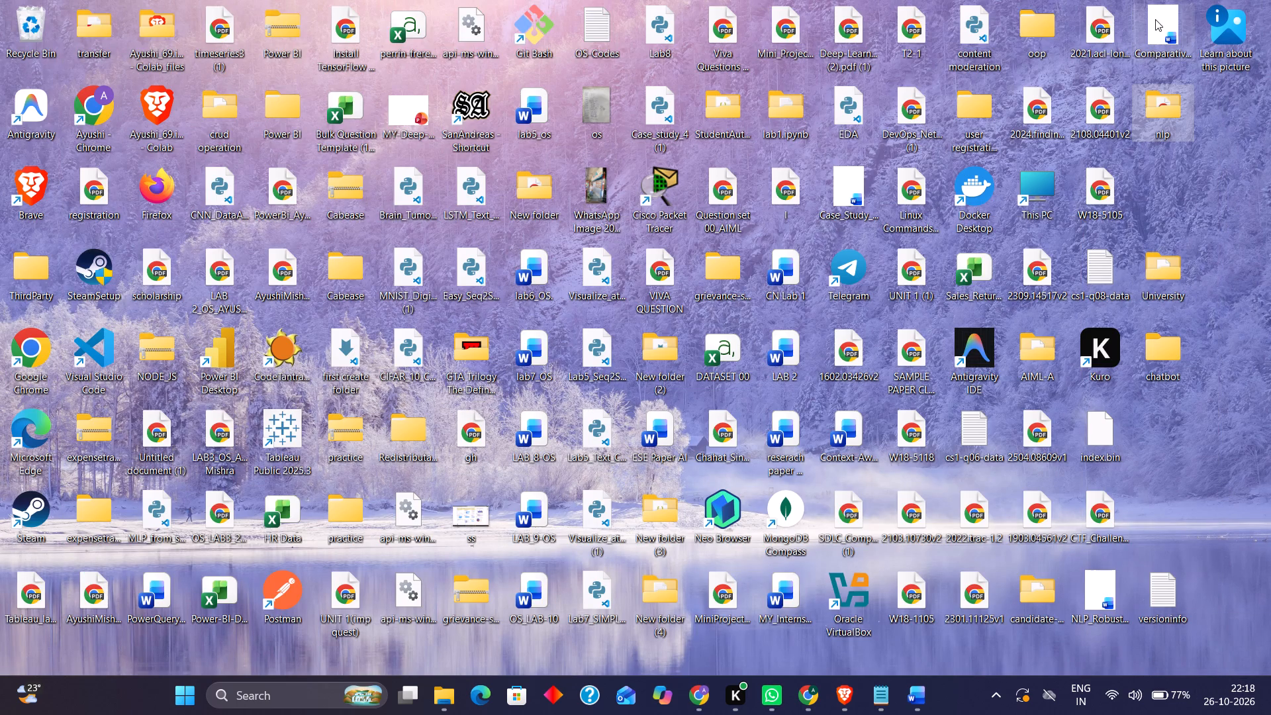
pyautogui.moveTo(1155, 19); pyautogui.dragTo(843, 659)
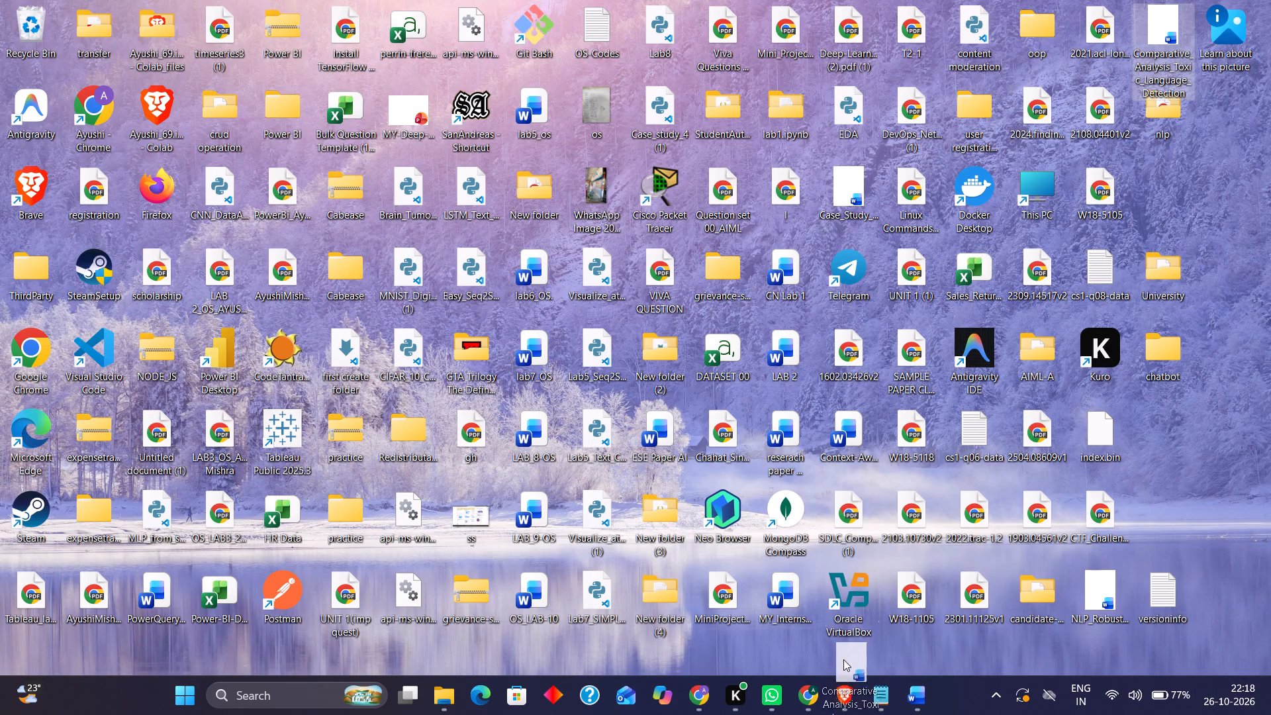
pyautogui.moveTo(843, 659); pyautogui.dragTo(747, 420)
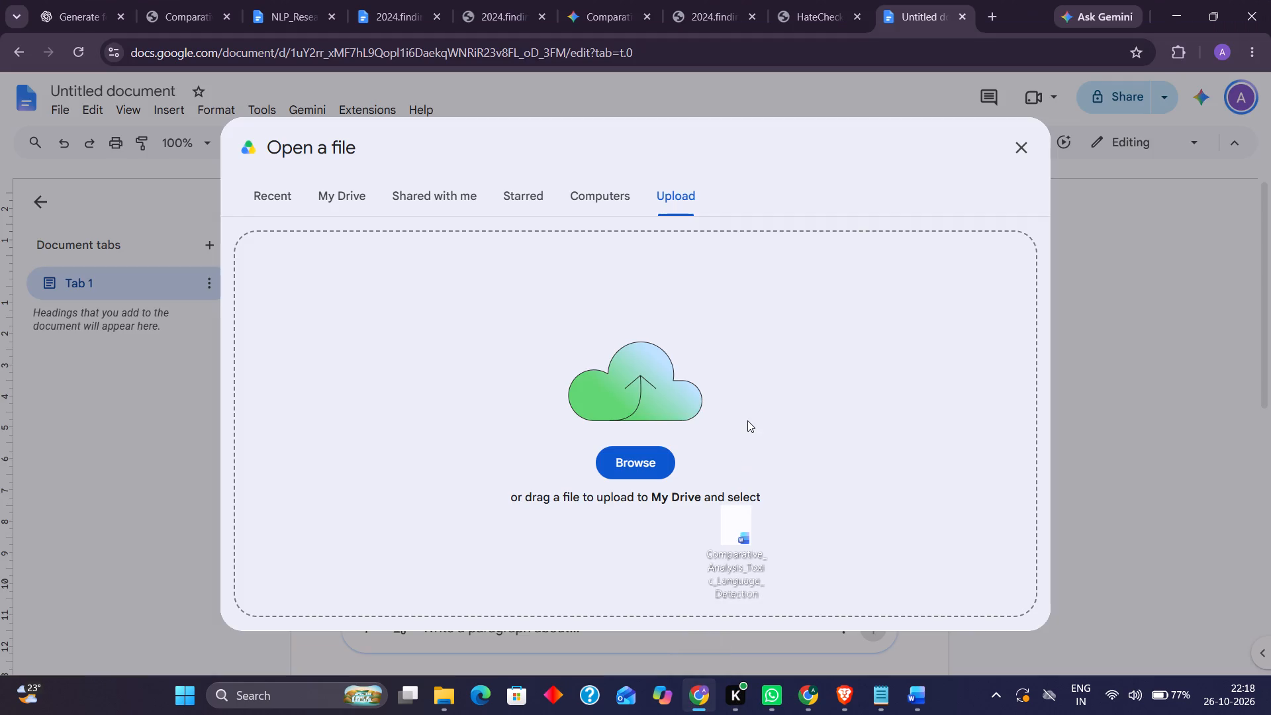
pyautogui.moveTo(747, 420); pyautogui.dragTo(735, 421)
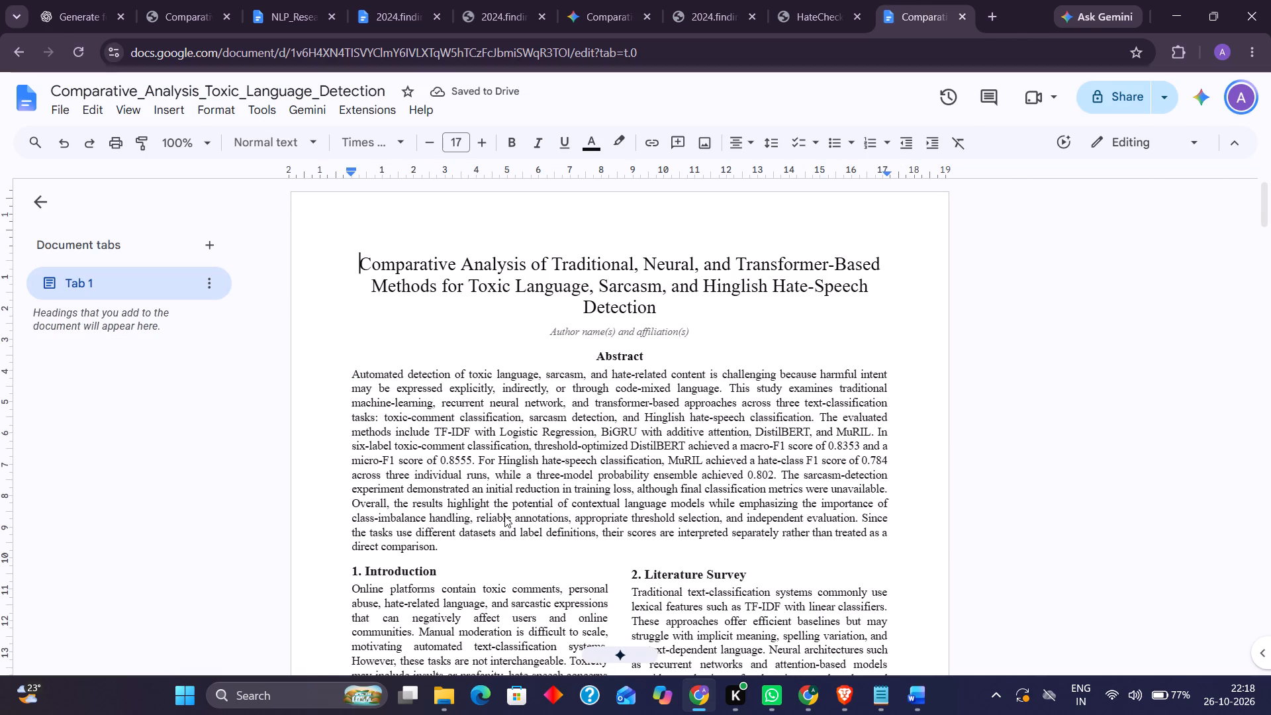
# Examine the uploaded paper's layout from the abstract through the results tables to Table 4 and section 4.3.
pyautogui.scroll(-9, 504, 516)
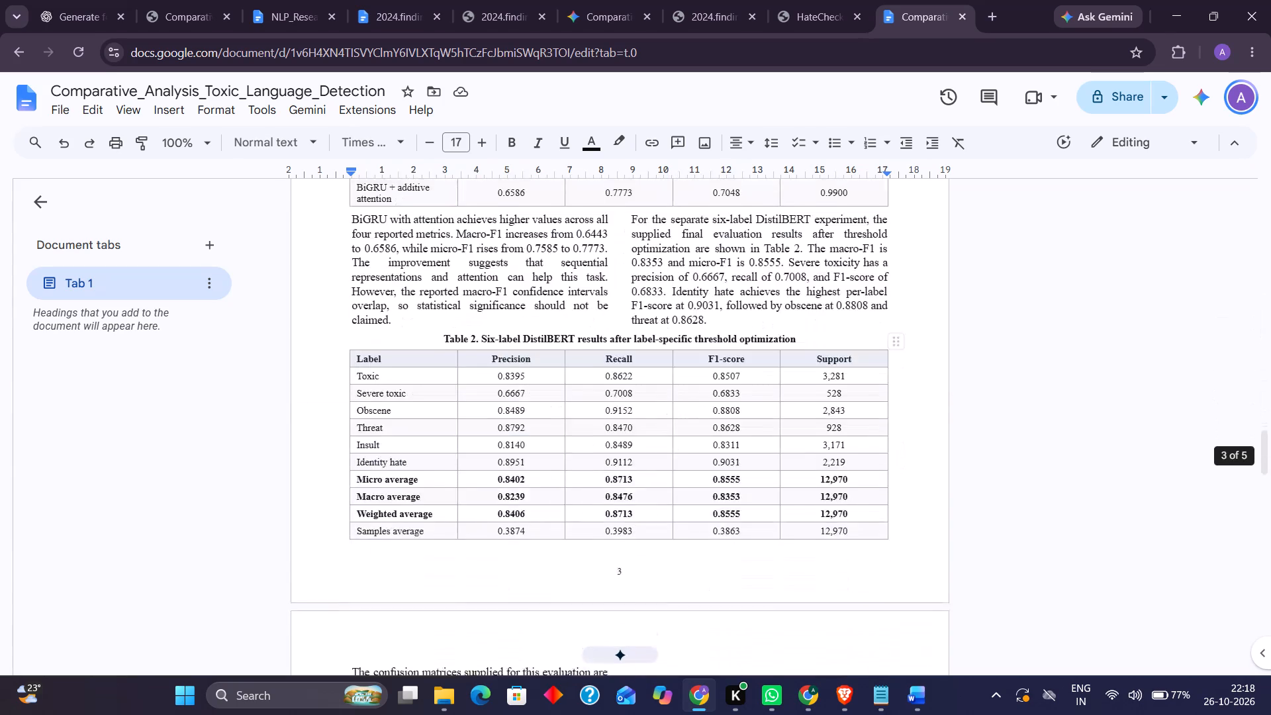
pyautogui.scroll(-5, 504, 516)
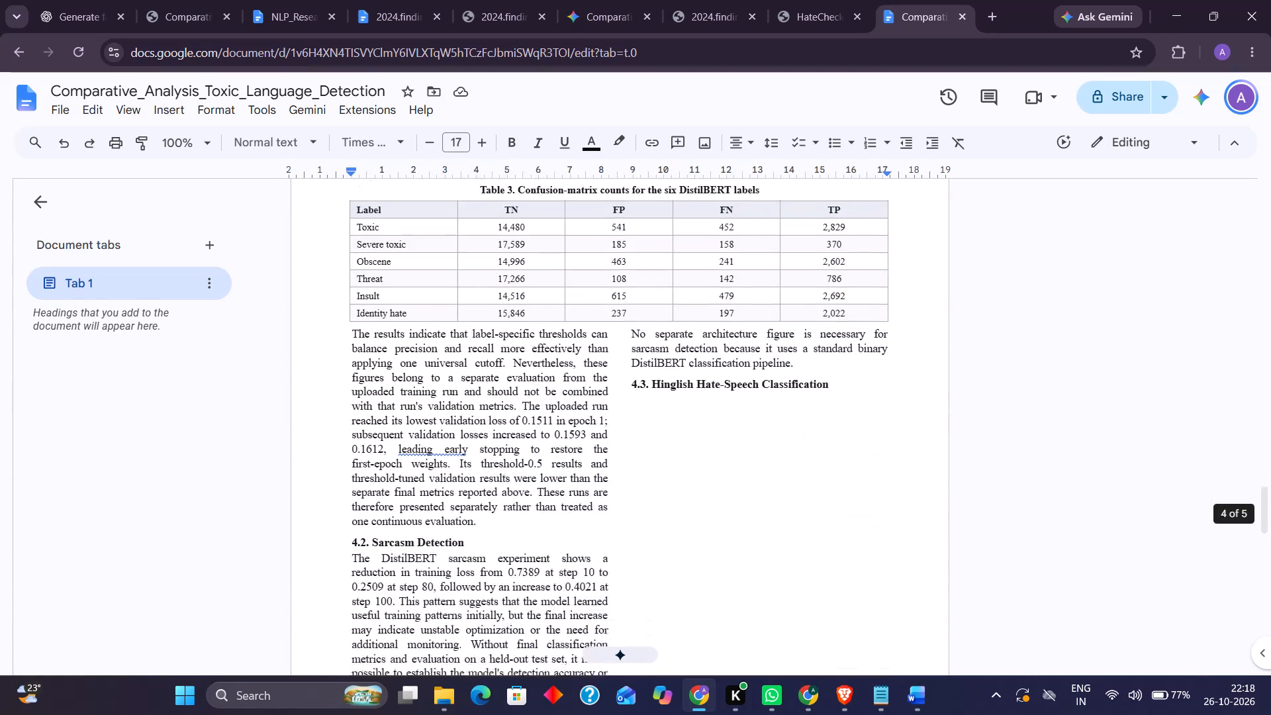
pyautogui.scroll(-1, 504, 516)
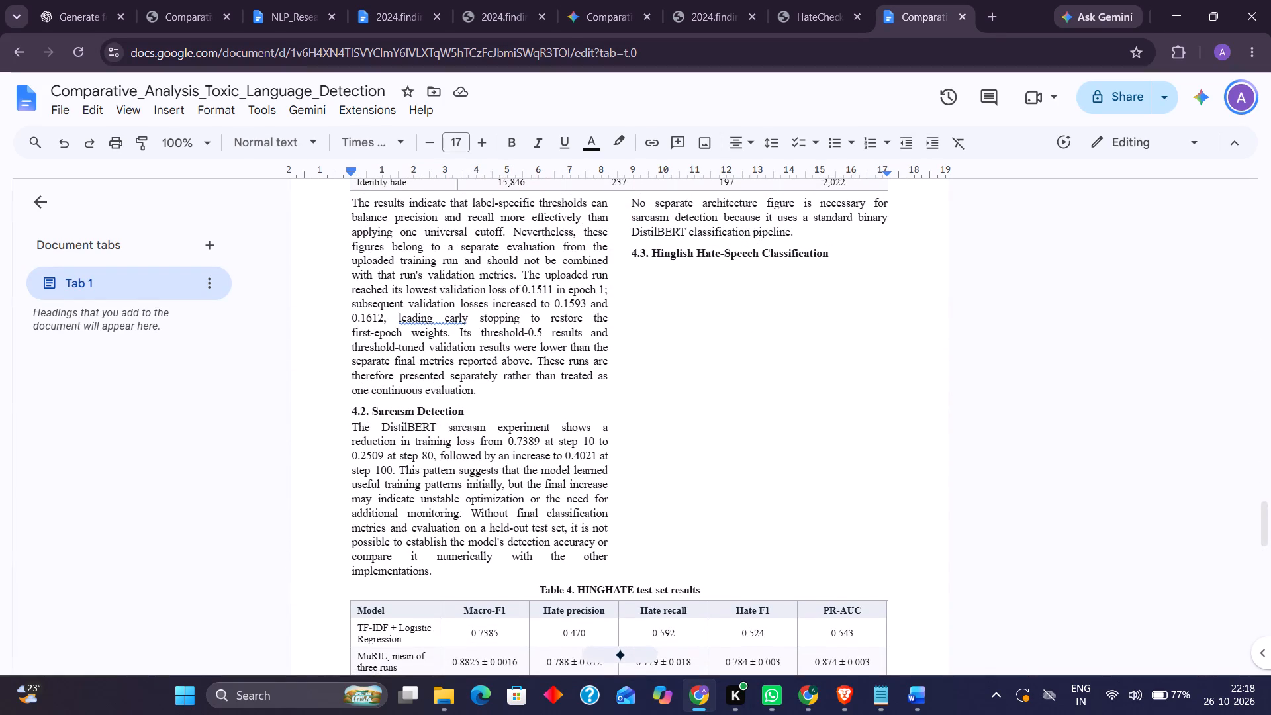
pyautogui.scroll(-1, 504, 516)
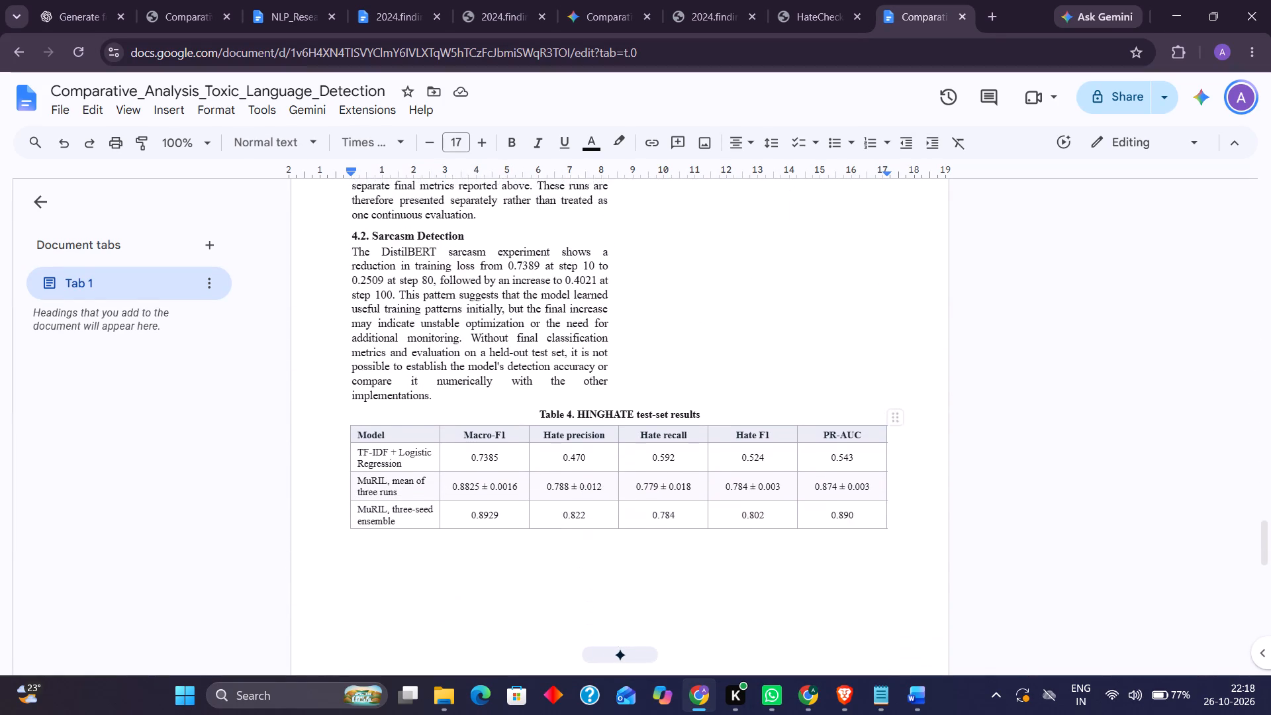
pyautogui.scroll(-2, 504, 516)
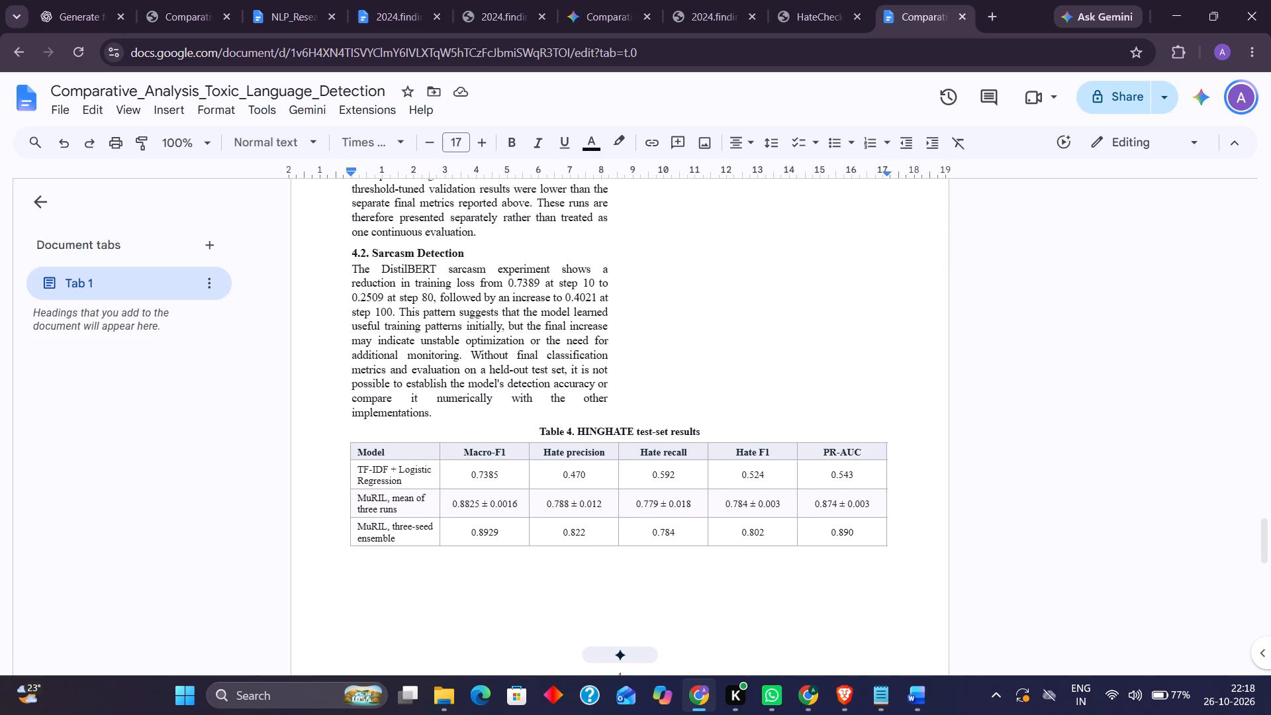
pyautogui.scroll(-1, 504, 516)
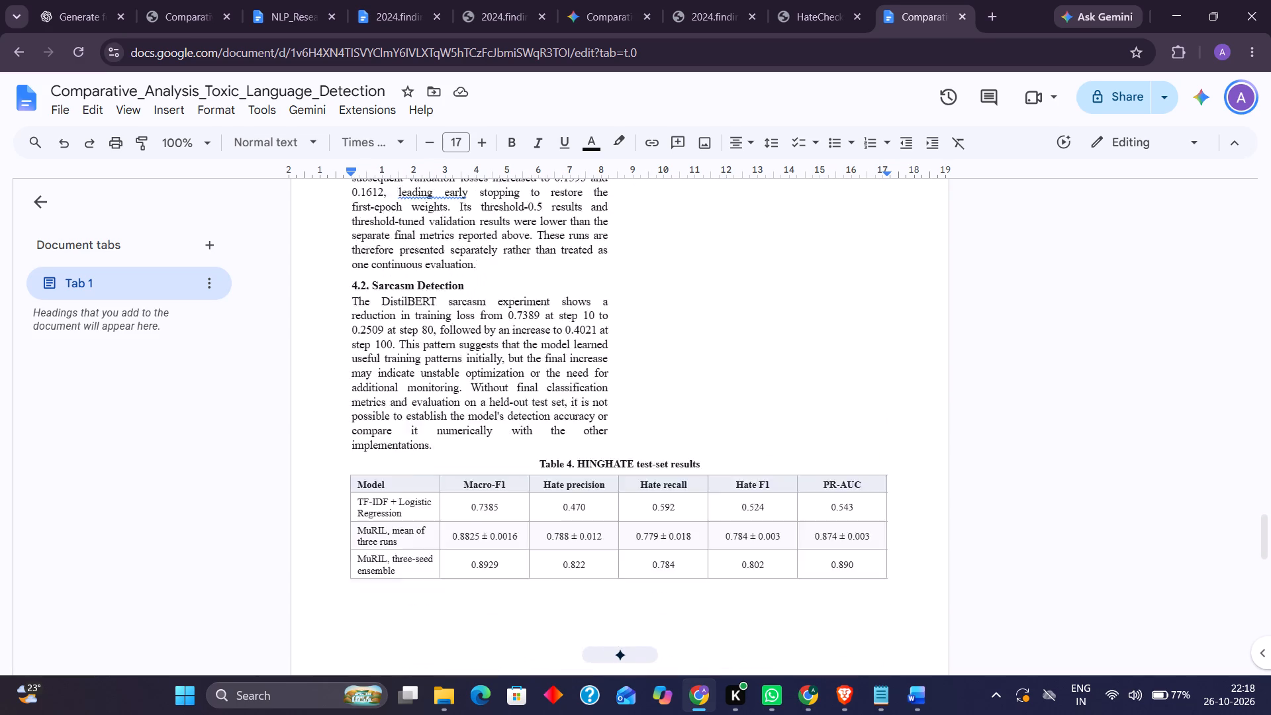
pyautogui.scroll(-1, 504, 516)
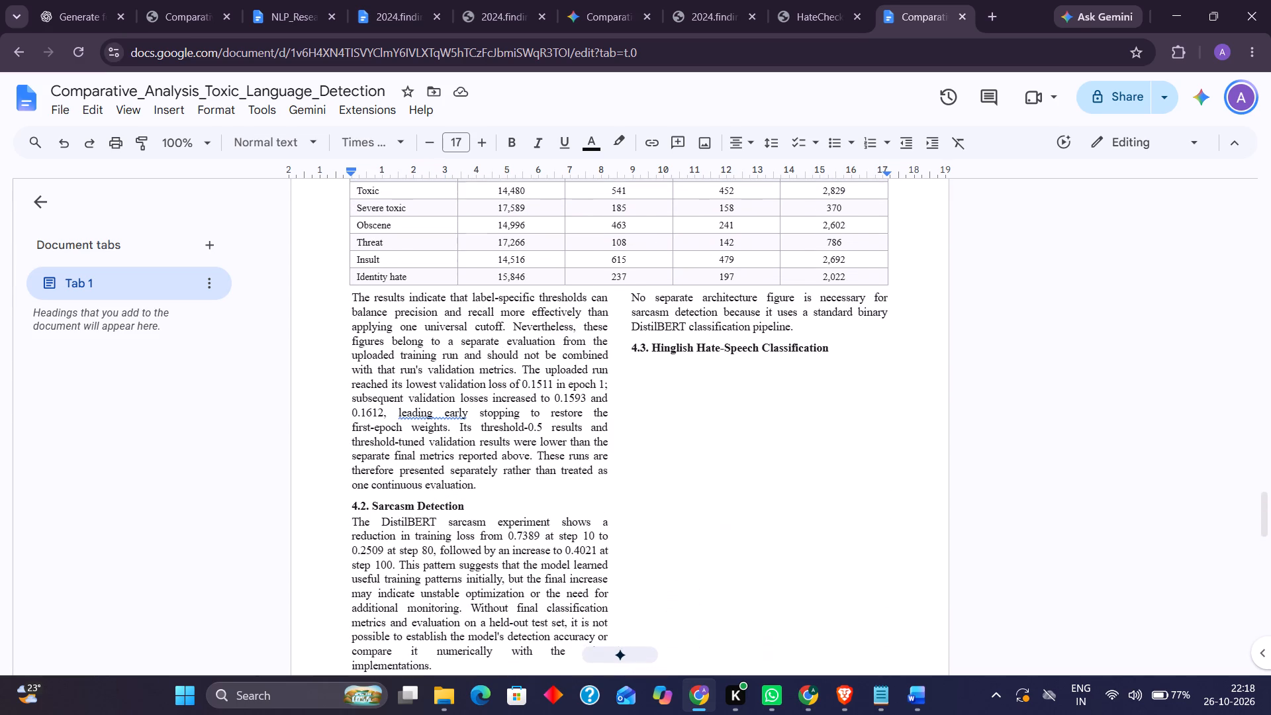
pyautogui.scroll(-2, 504, 516)
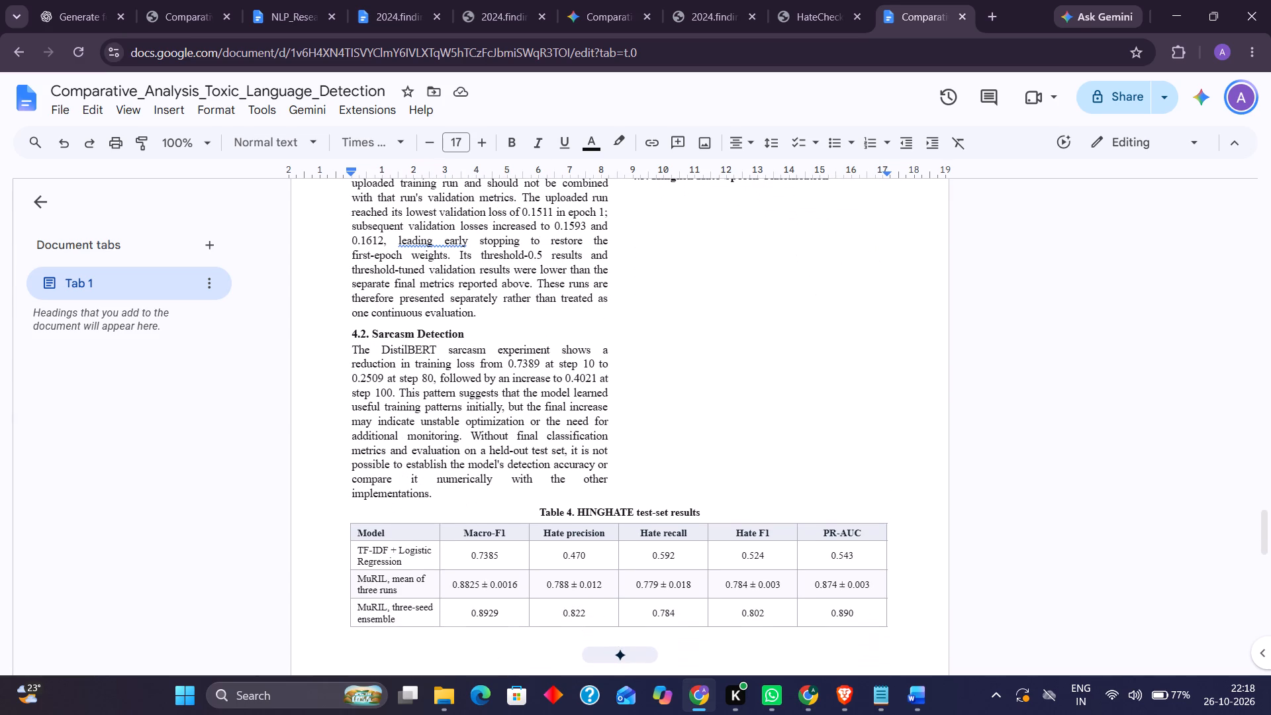
# Examine section 4.4, the Figure 2 placeholder and the closing limitations text, and return to the paper's title page.
pyautogui.scroll(-1, 504, 516)
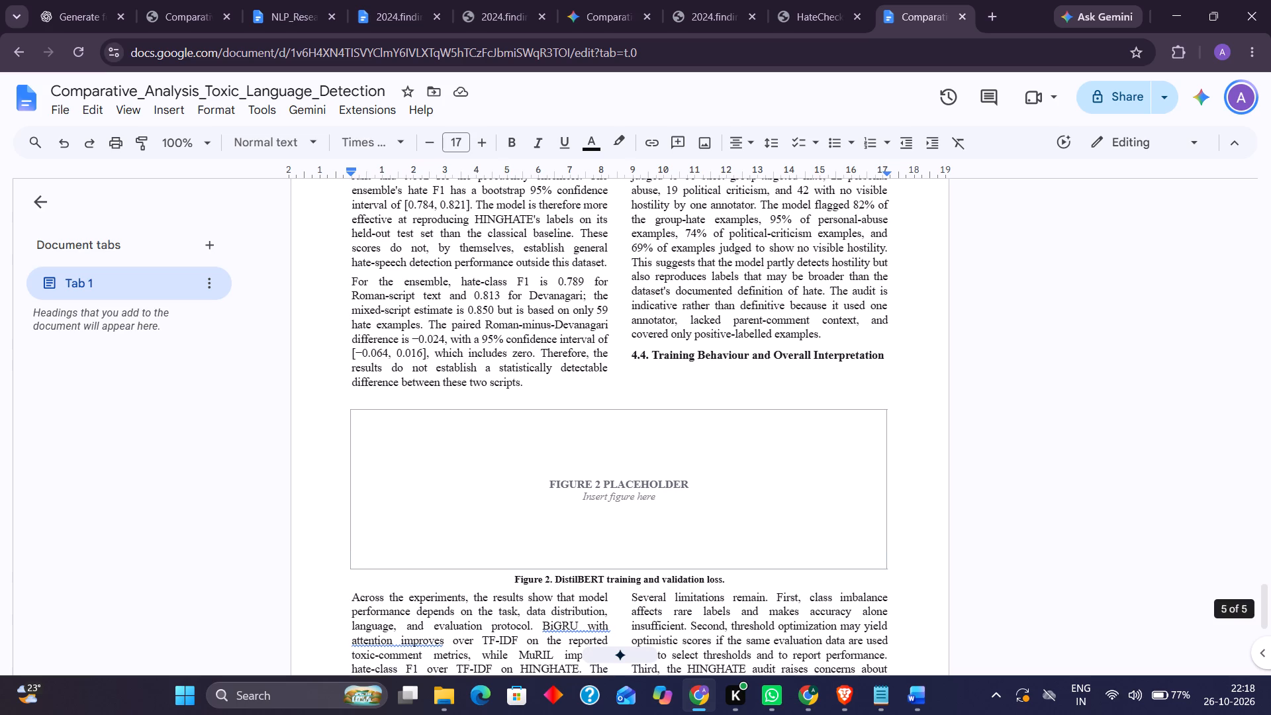
pyautogui.scroll(-1, 504, 516)
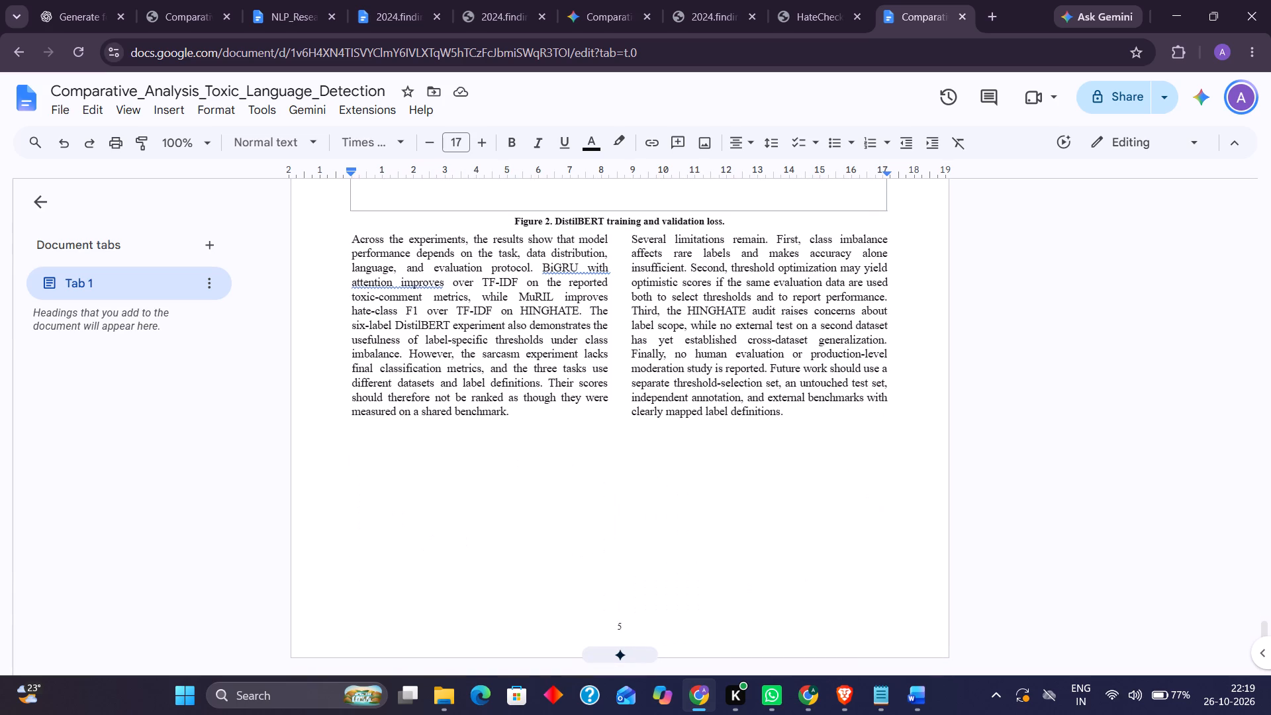
pyautogui.scroll(-1, 504, 516)
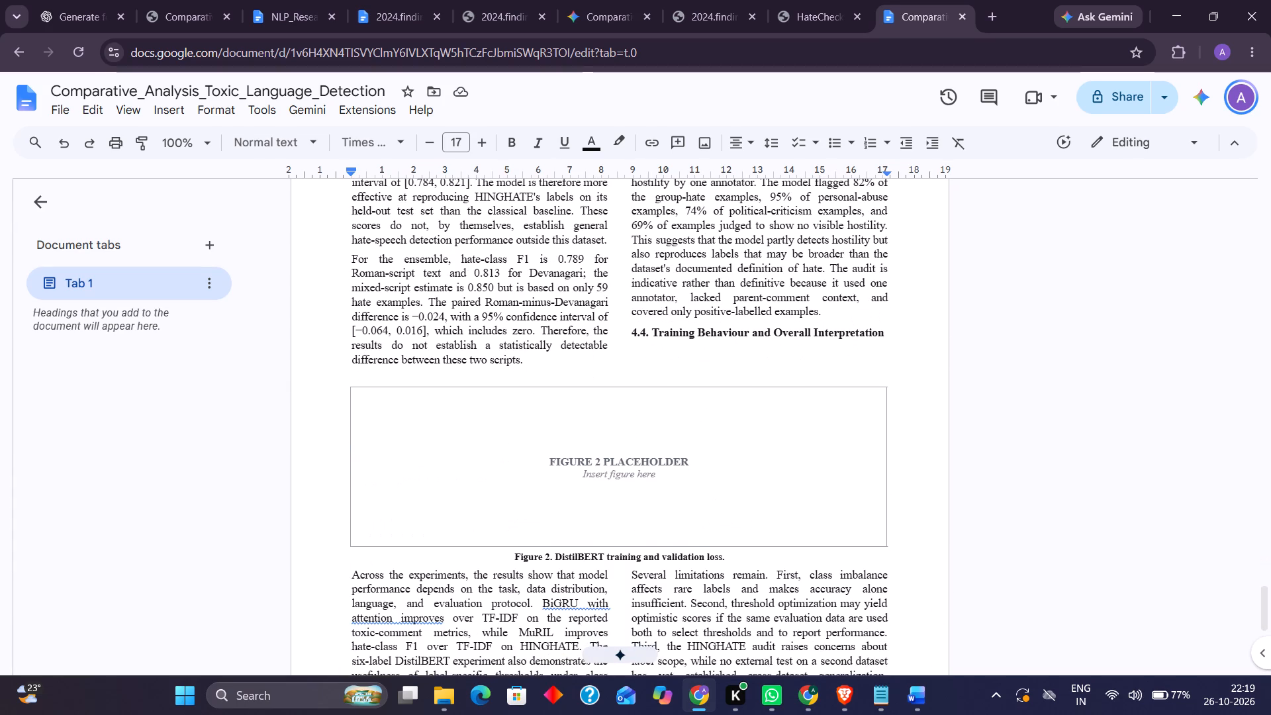
pyautogui.scroll(-1, 504, 516)
pyautogui.click(604, 457)
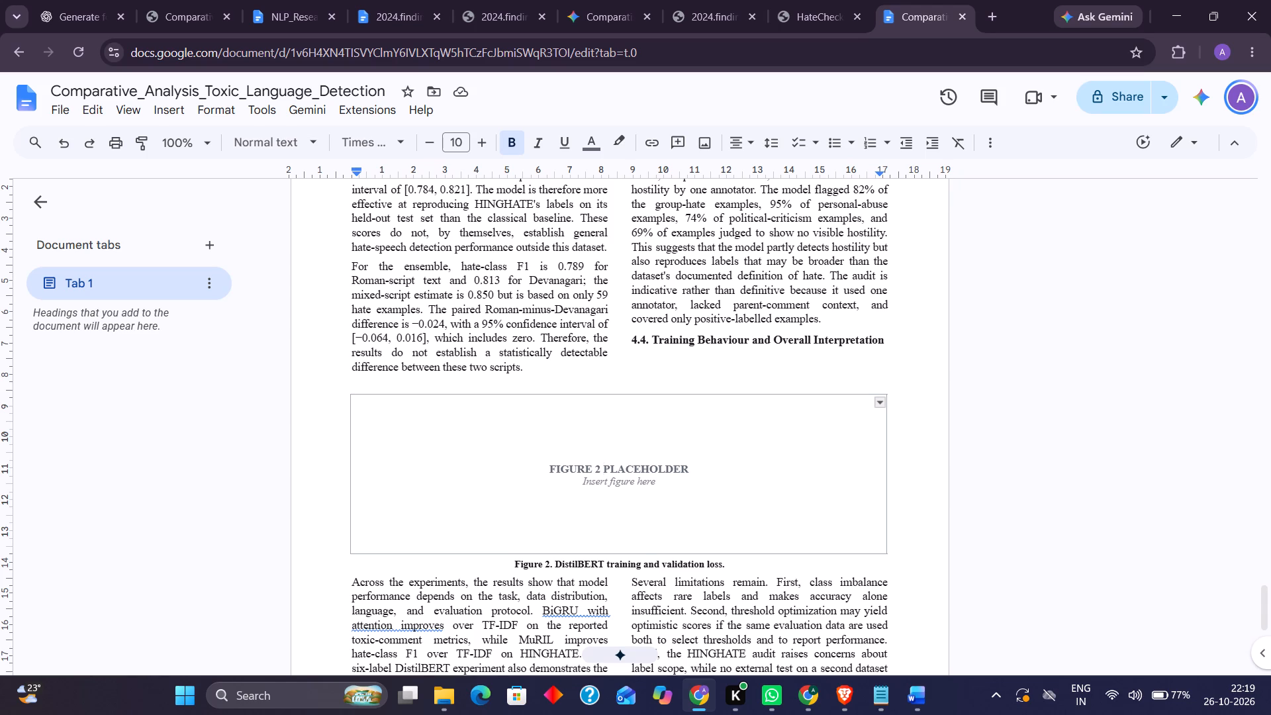
pyautogui.scroll(-3, 604, 457)
pyautogui.scroll(2, 604, 457)
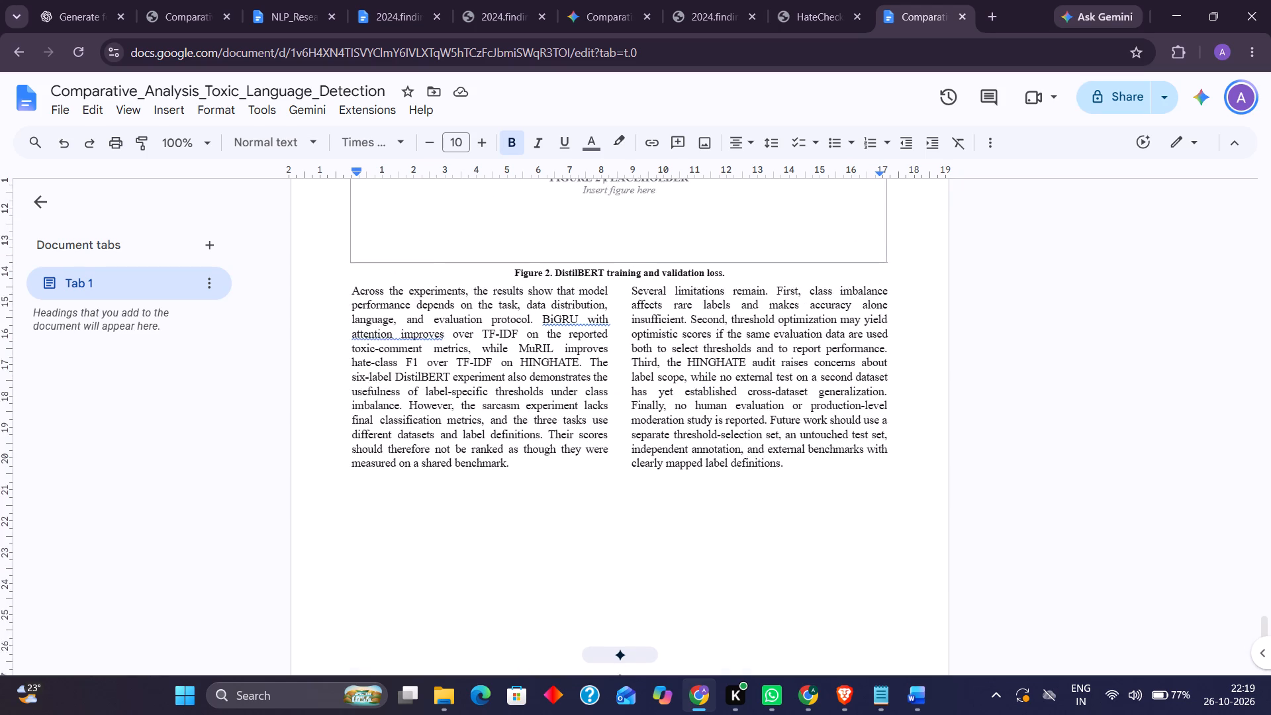
pyautogui.scroll(2, 604, 457)
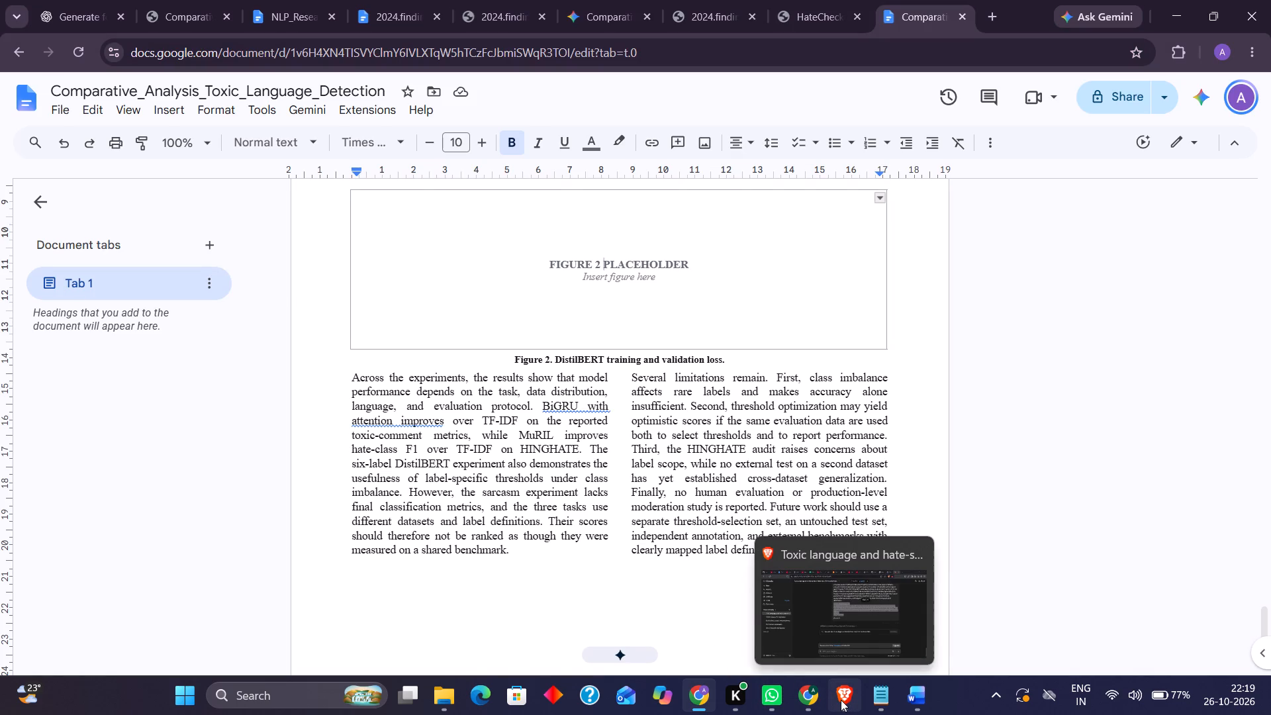
pyautogui.scroll(13, 878, 237)
pyautogui.scroll(13, 878, 237)
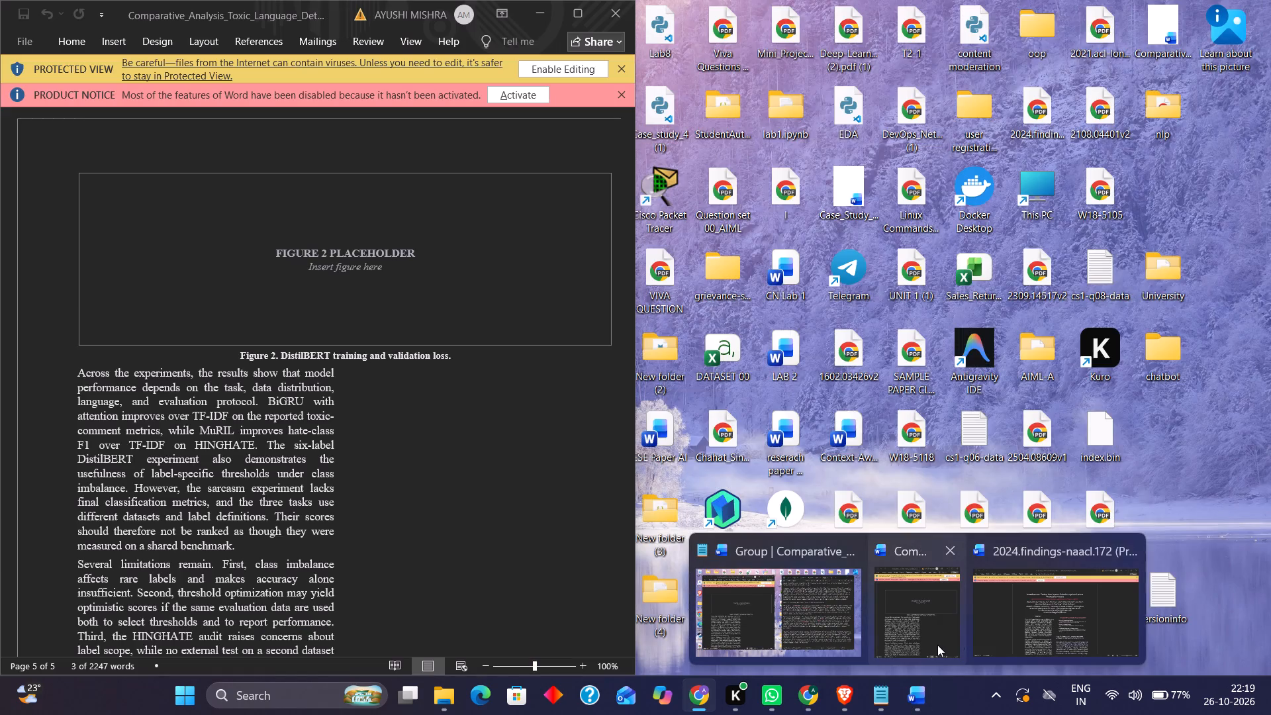
# Compare the opening page of the HateModerate paper in Word with the title page of the uploaded Google Docs paper.
pyautogui.click(1023, 621)
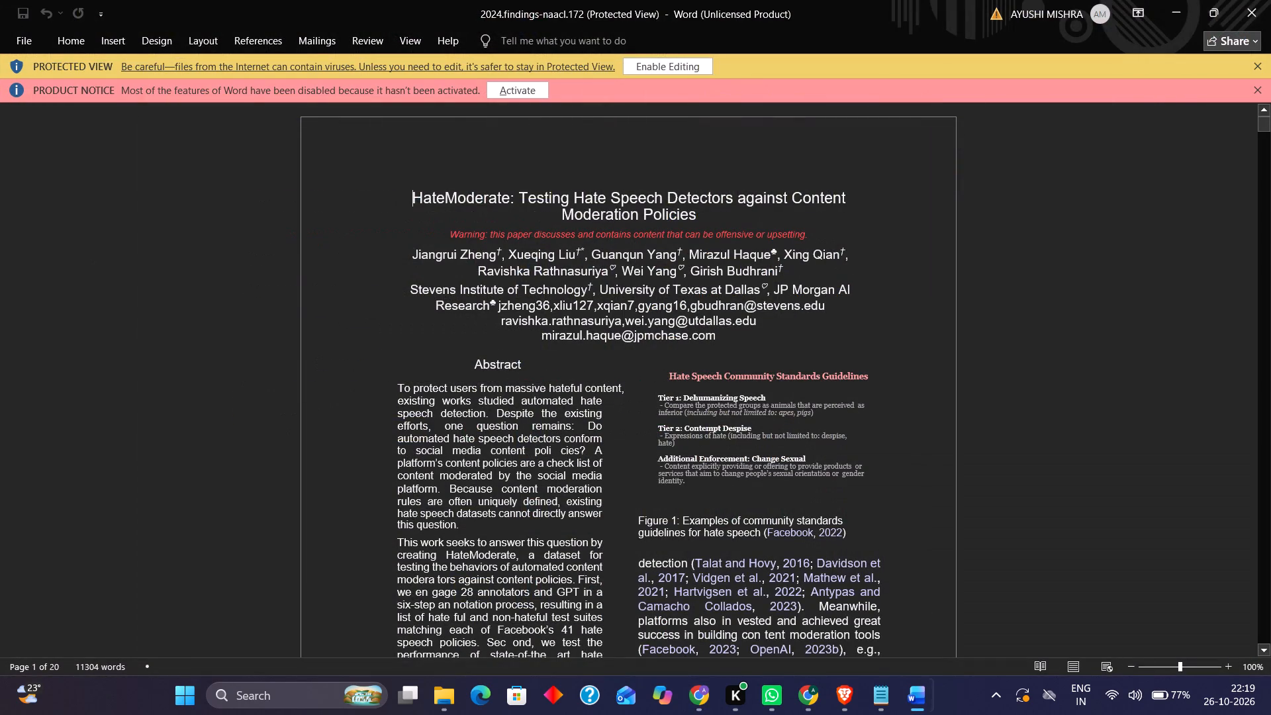
pyautogui.scroll(-1, 919, 606)
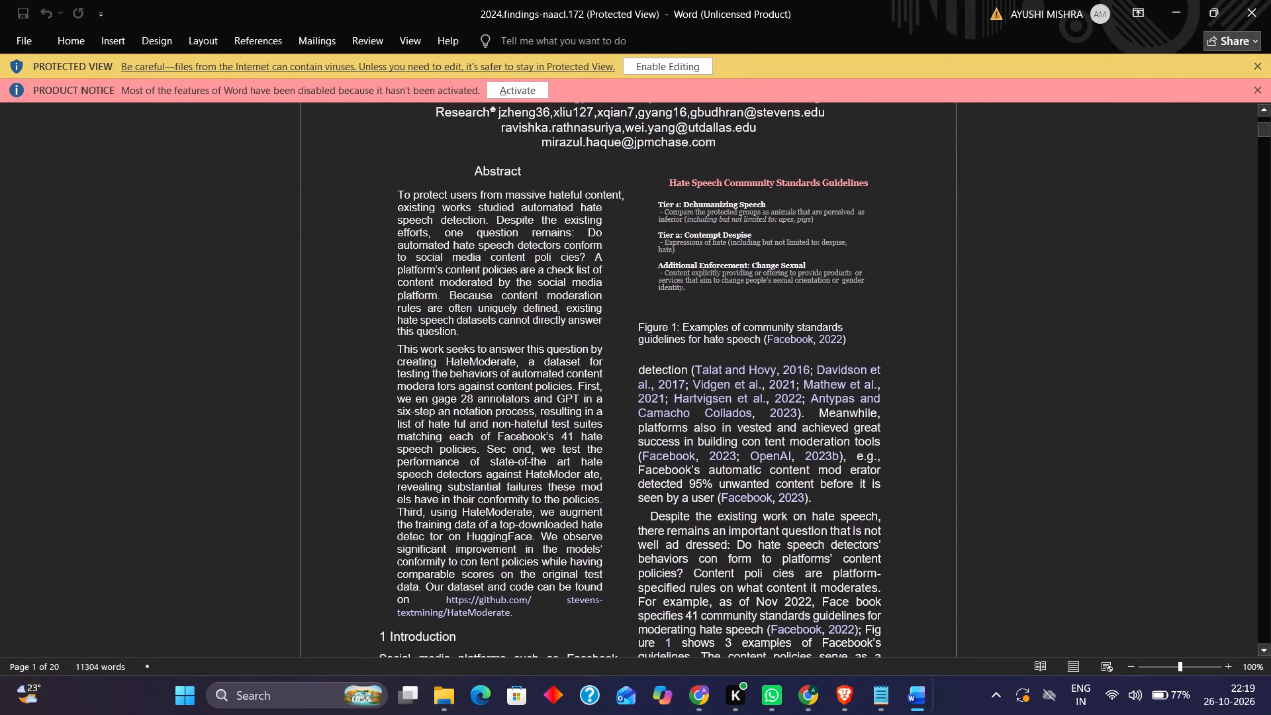
pyautogui.scroll(-1, 919, 606)
pyautogui.hotkey('alt', 'Tab')
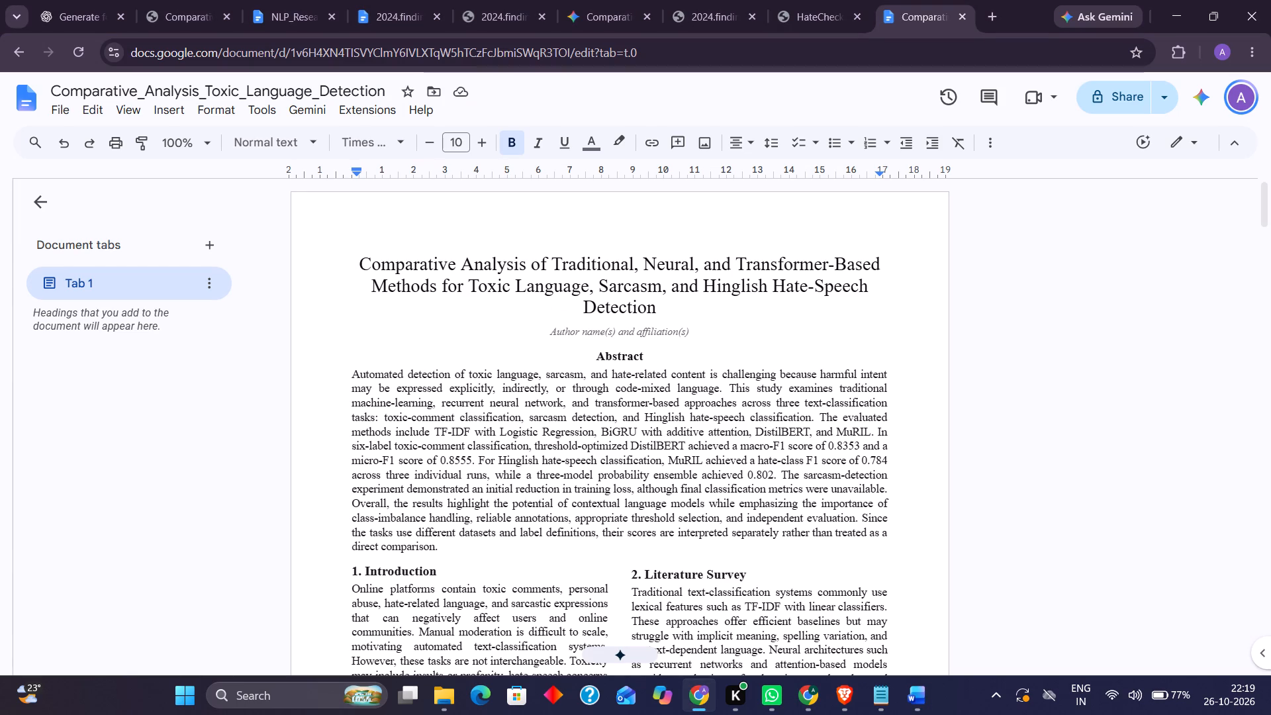
pyautogui.hotkey('alt', 'Tab')
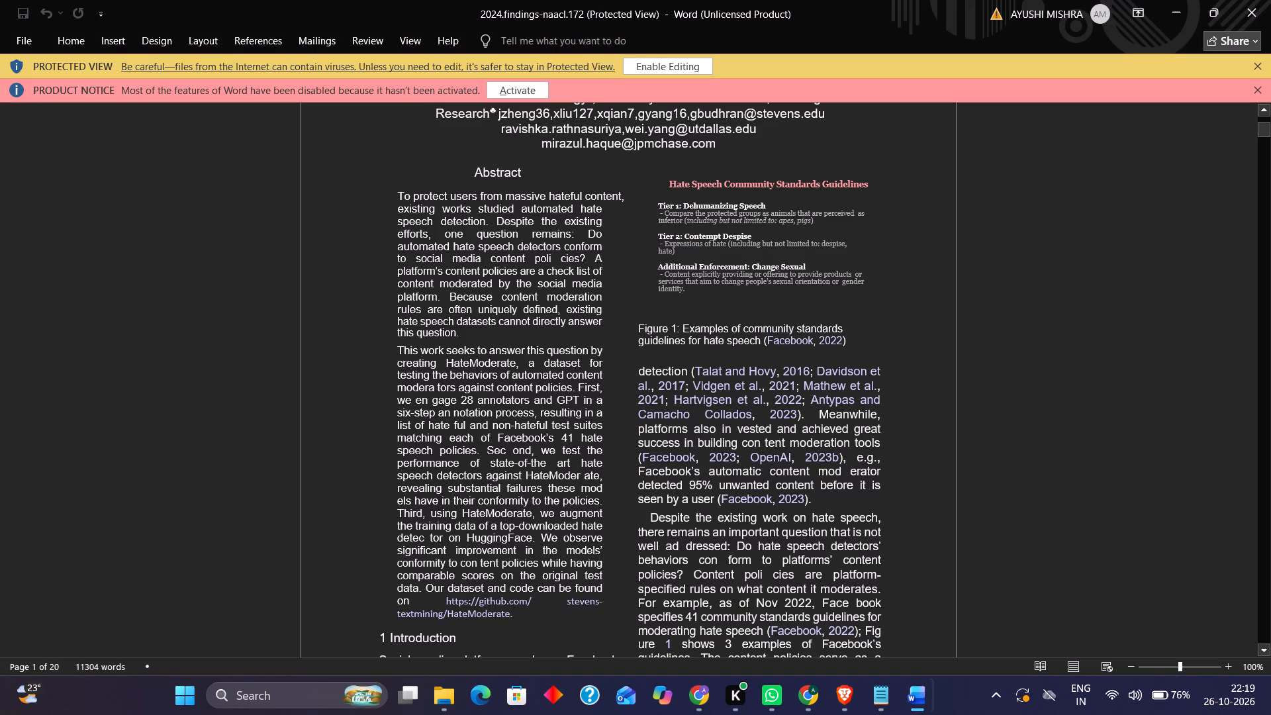
pyautogui.hotkey('alt', 'Tab')
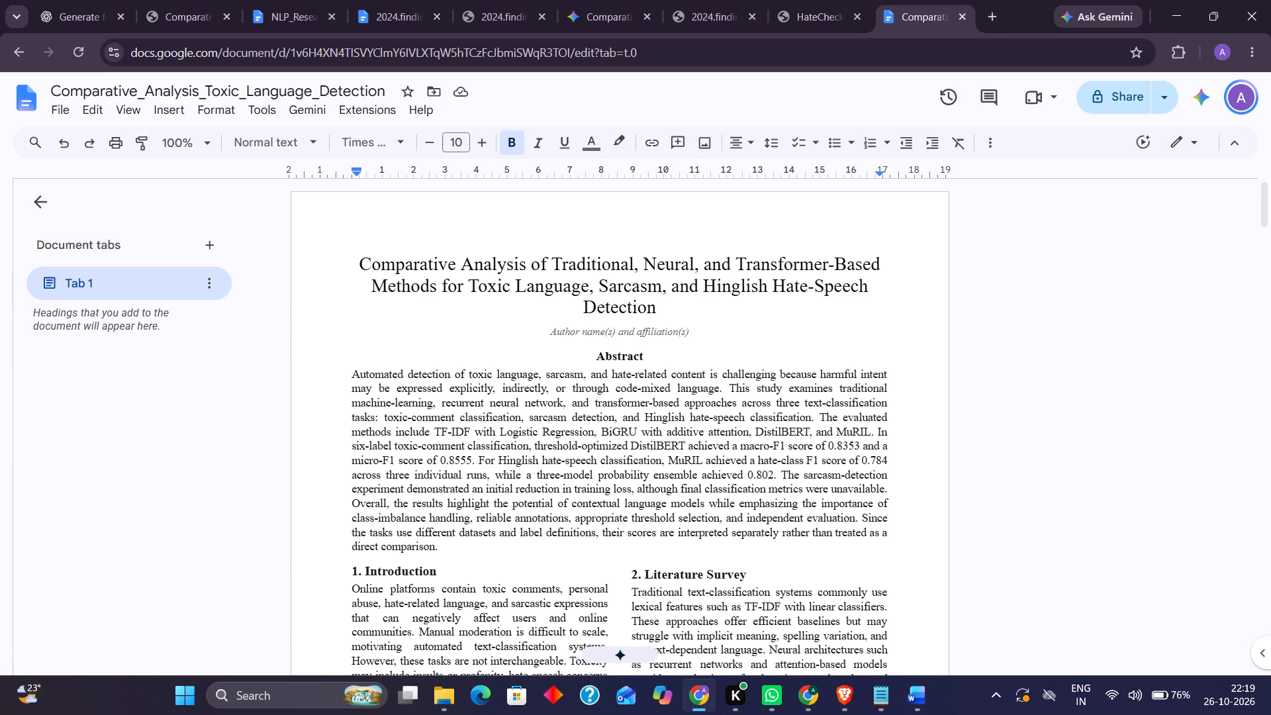
# Delete the "Author name(s) and affiliation(s)" placeholder beneath the paper's title.
pyautogui.click(689, 330)
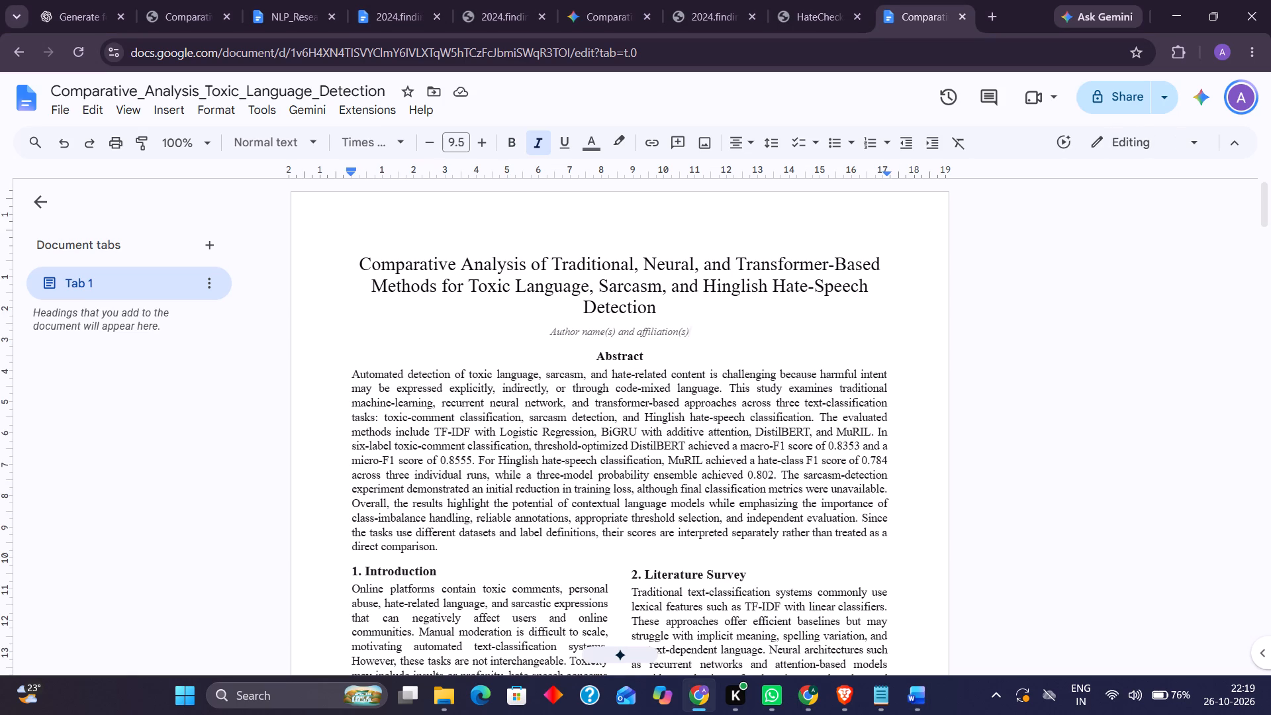
pyautogui.press('BackSpace')
pyautogui.press('BackSpace')
pyautogui.press('BackSpace')
pyautogui.press('BackSpace')
pyautogui.press('BackSpace')
pyautogui.press('BackSpace')
pyautogui.press('BackSpace')
pyautogui.press('BackSpace')
pyautogui.press('BackSpace')
pyautogui.press('BackSpace')
pyautogui.press('BackSpace')
pyautogui.press('BackSpace')
pyautogui.press('BackSpace')
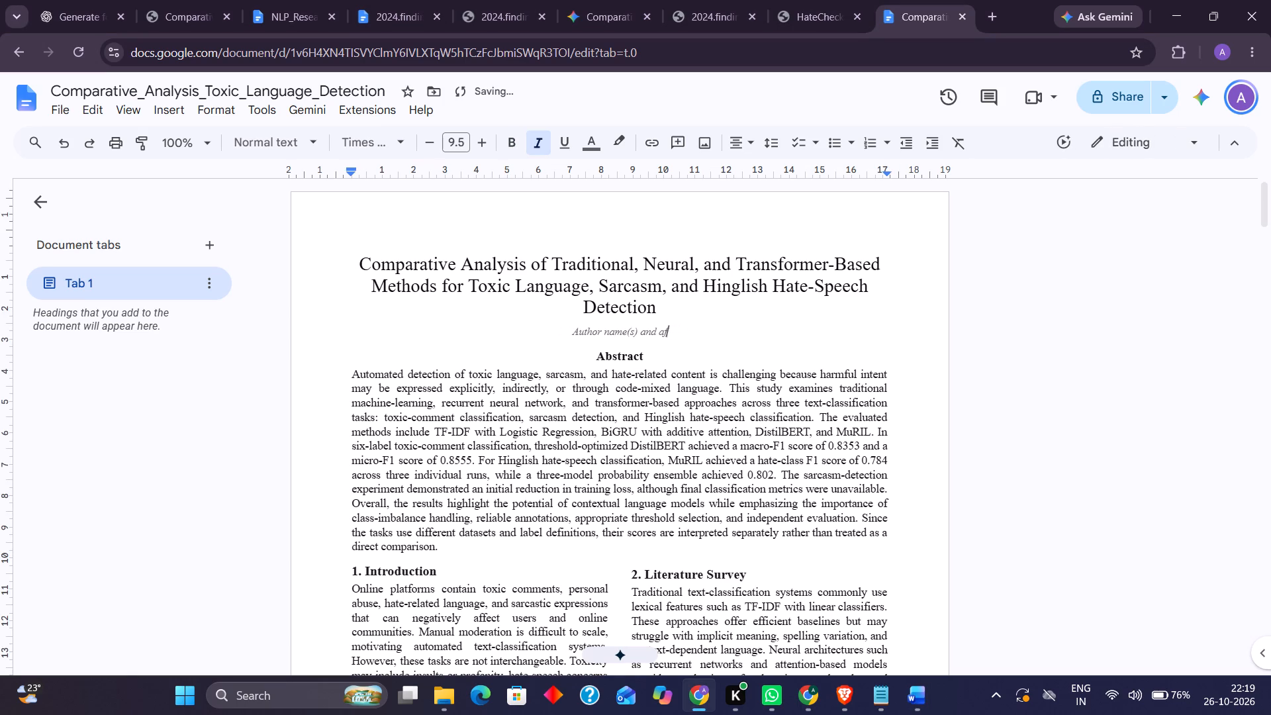
pyautogui.press('BackSpace')
pyautogui.press('BackSpace')
pyautogui.press('BackSpace')
pyautogui.press('BackSpace')
pyautogui.press('BackSpace')
pyautogui.press('BackSpace')
pyautogui.press('BackSpace')
pyautogui.press('BackSpace')
pyautogui.press('BackSpace')
pyautogui.press('BackSpace')
pyautogui.press('BackSpace')
pyautogui.press('BackSpace')
pyautogui.press('BackSpace')
pyautogui.press('BackSpace')
pyautogui.press('BackSpace')
pyautogui.press('BackSpace')
pyautogui.press('BackSpace')
pyautogui.press('BackSpace')
pyautogui.press('BackSpace')
pyautogui.press('BackSpace')
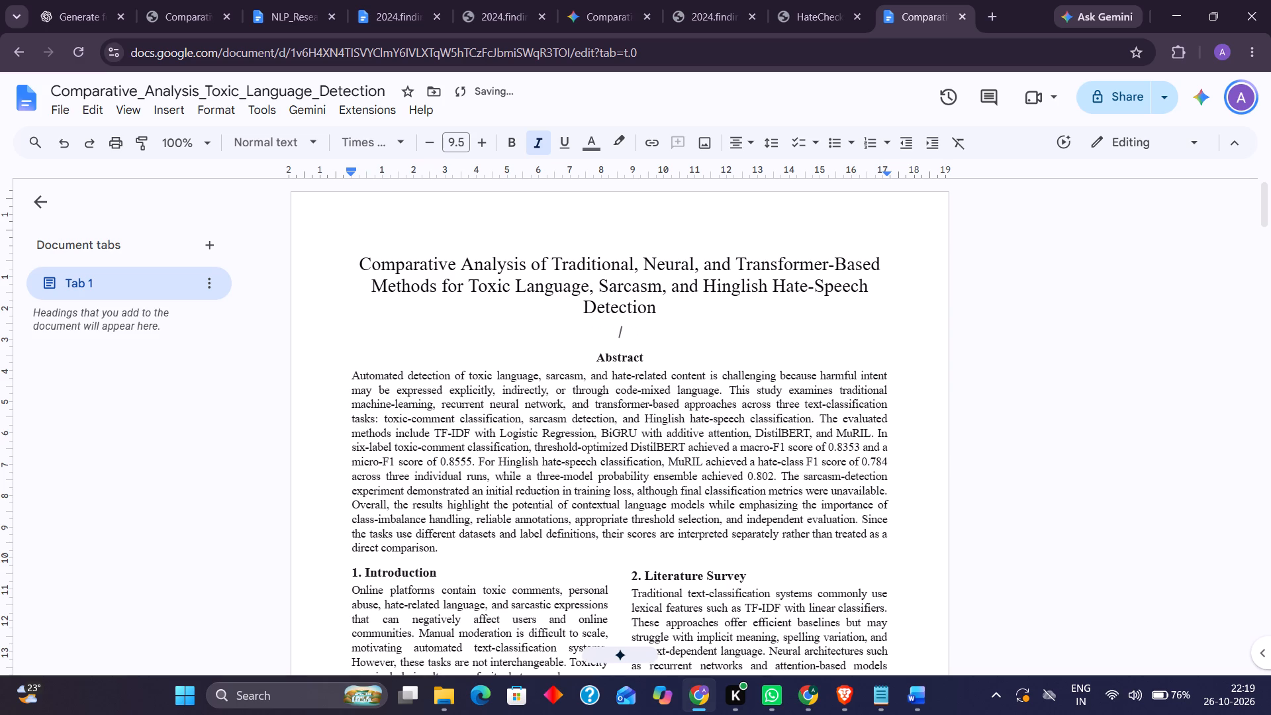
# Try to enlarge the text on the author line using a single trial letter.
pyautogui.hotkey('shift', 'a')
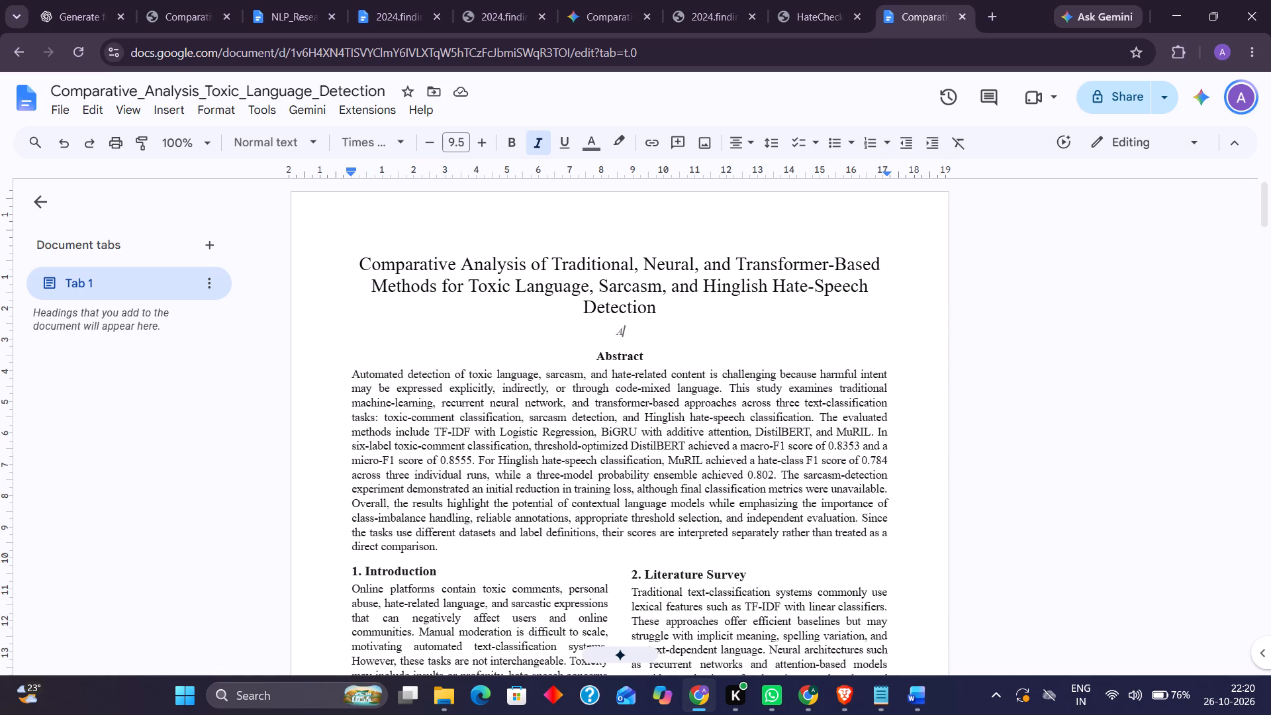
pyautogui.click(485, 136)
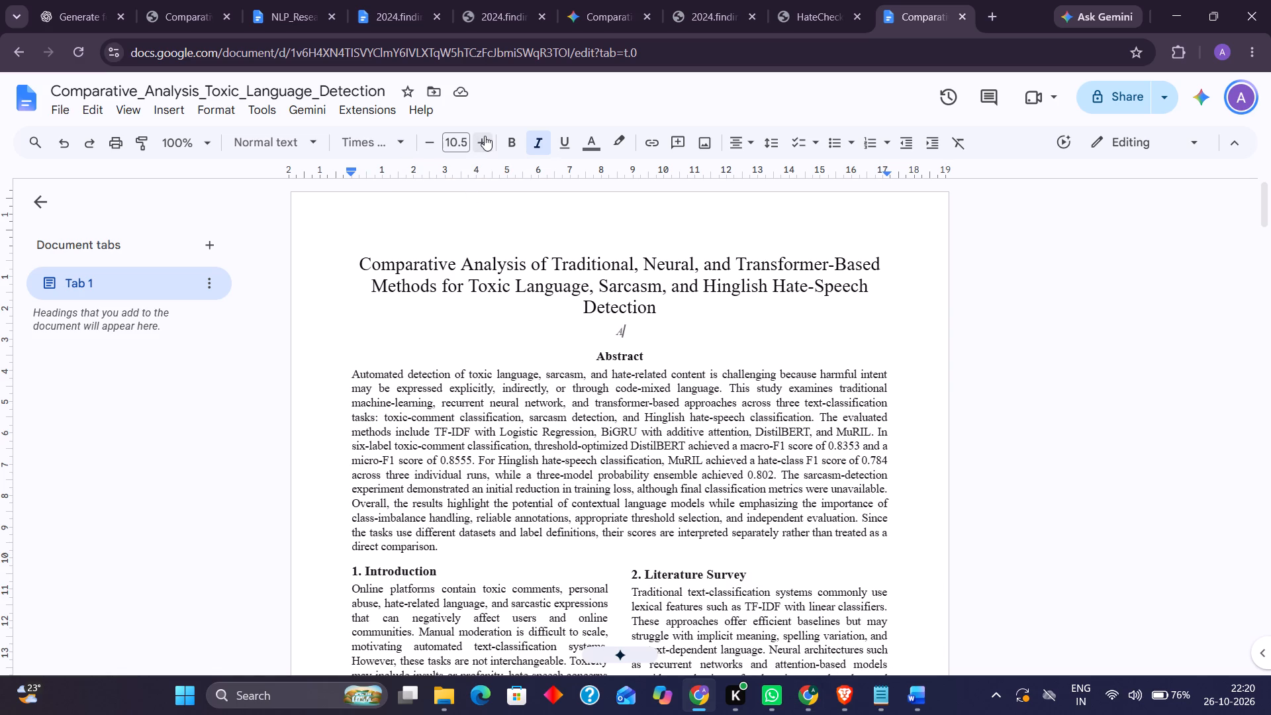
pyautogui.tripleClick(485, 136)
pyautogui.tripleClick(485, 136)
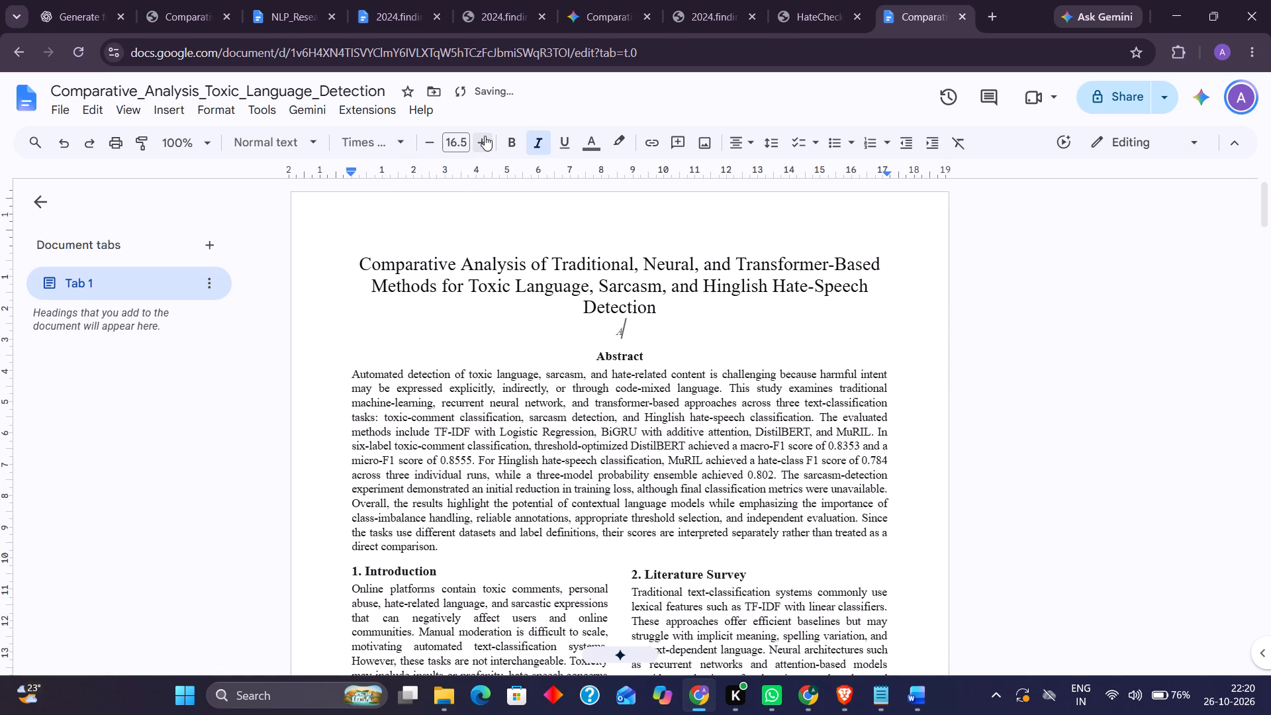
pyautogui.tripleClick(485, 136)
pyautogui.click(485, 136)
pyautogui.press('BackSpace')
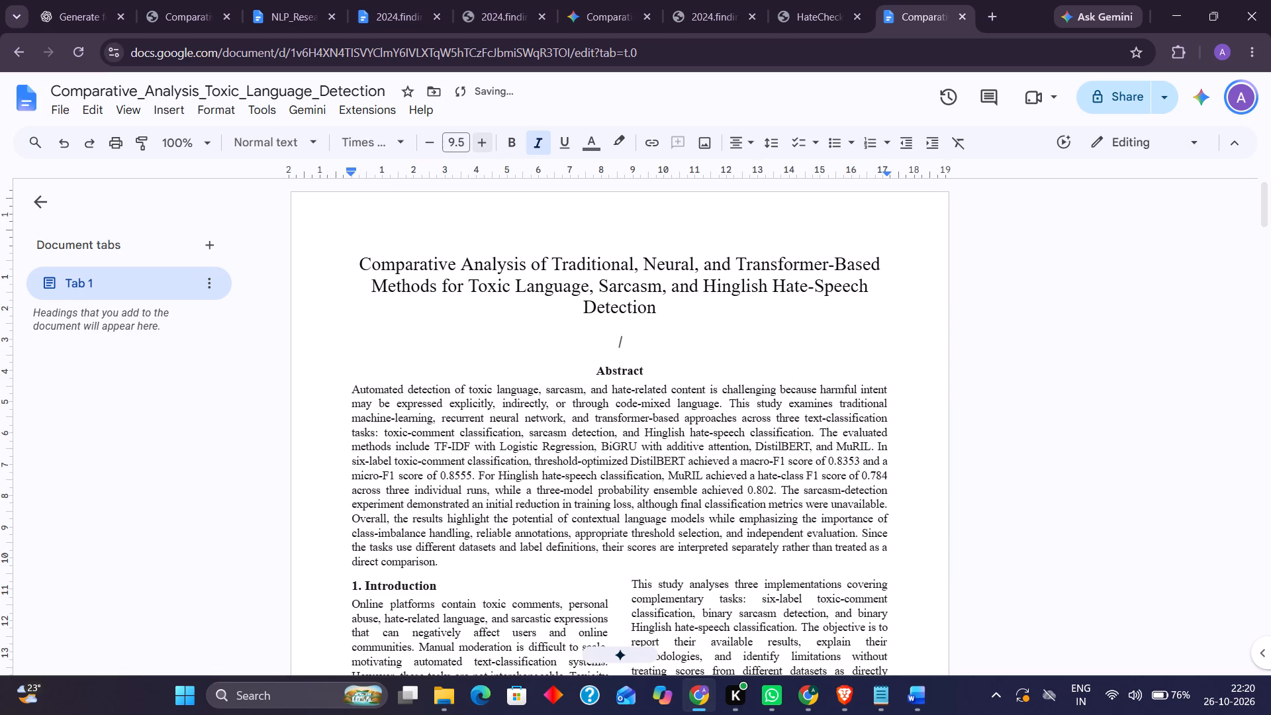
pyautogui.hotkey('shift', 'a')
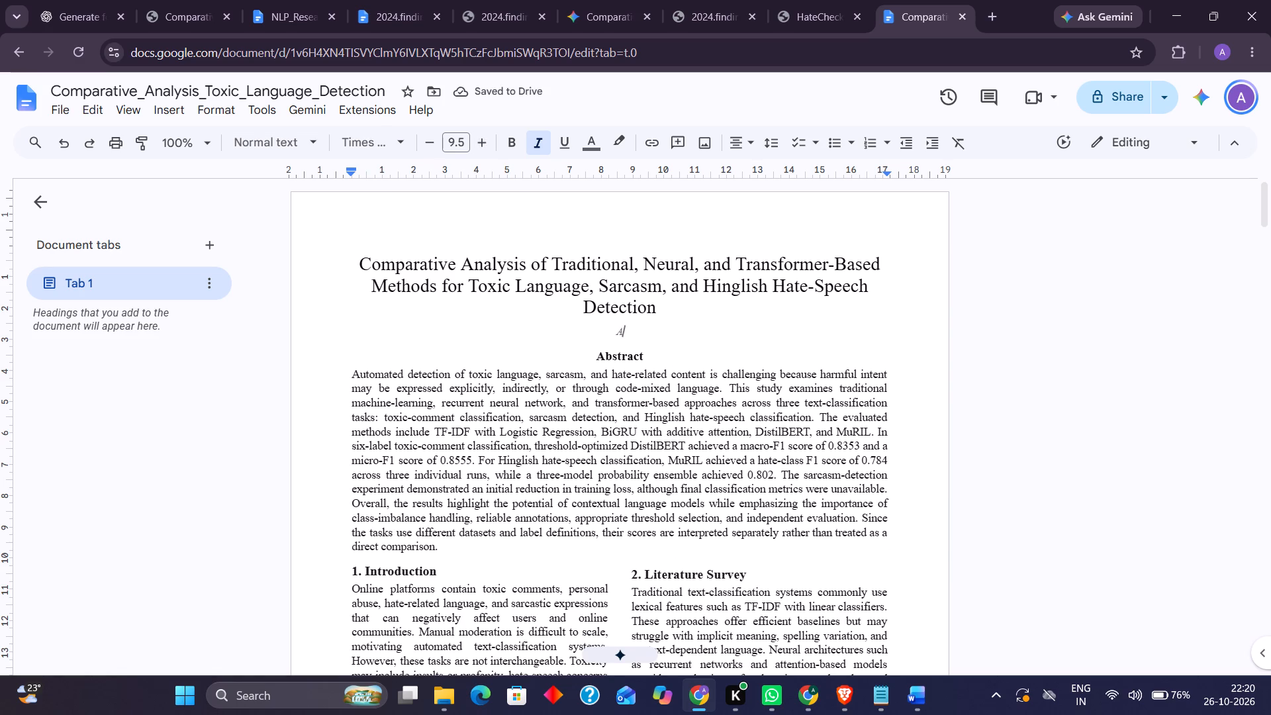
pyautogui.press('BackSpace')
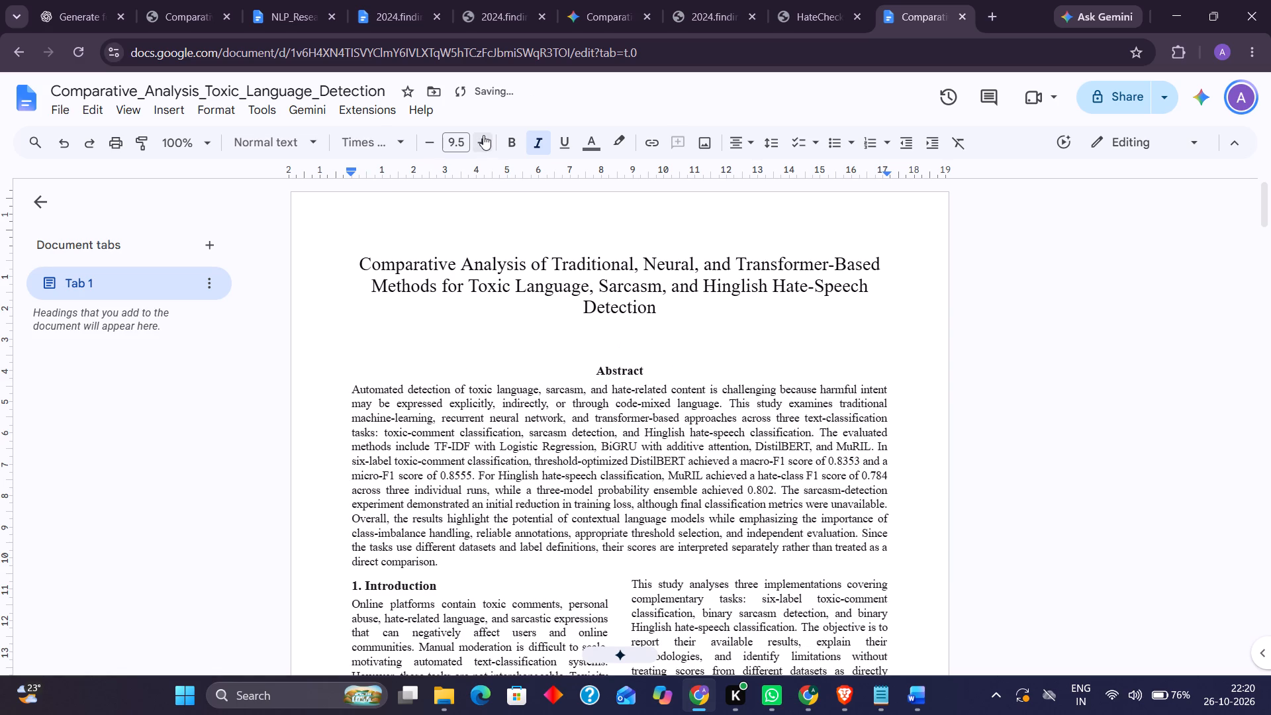
# Set the empty author line beneath the title to size 14 and bold.
pyautogui.click(483, 135)
pyautogui.click(460, 145)
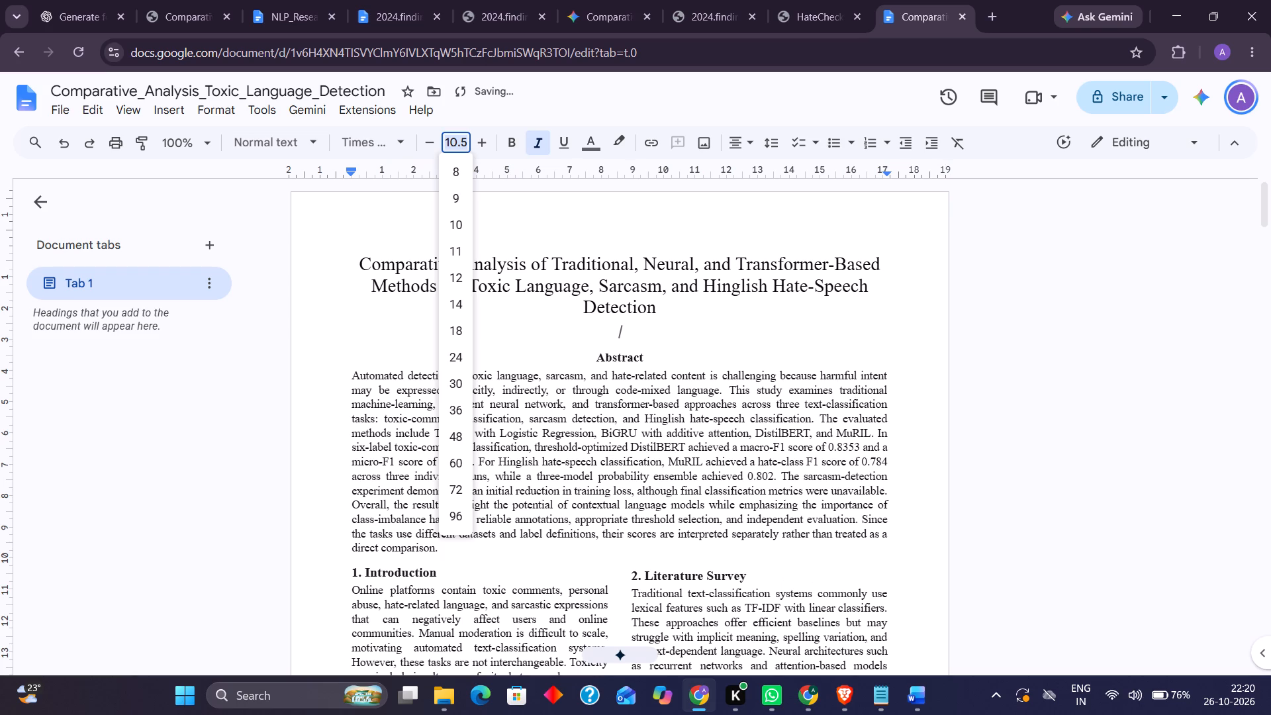
pyautogui.click(465, 303)
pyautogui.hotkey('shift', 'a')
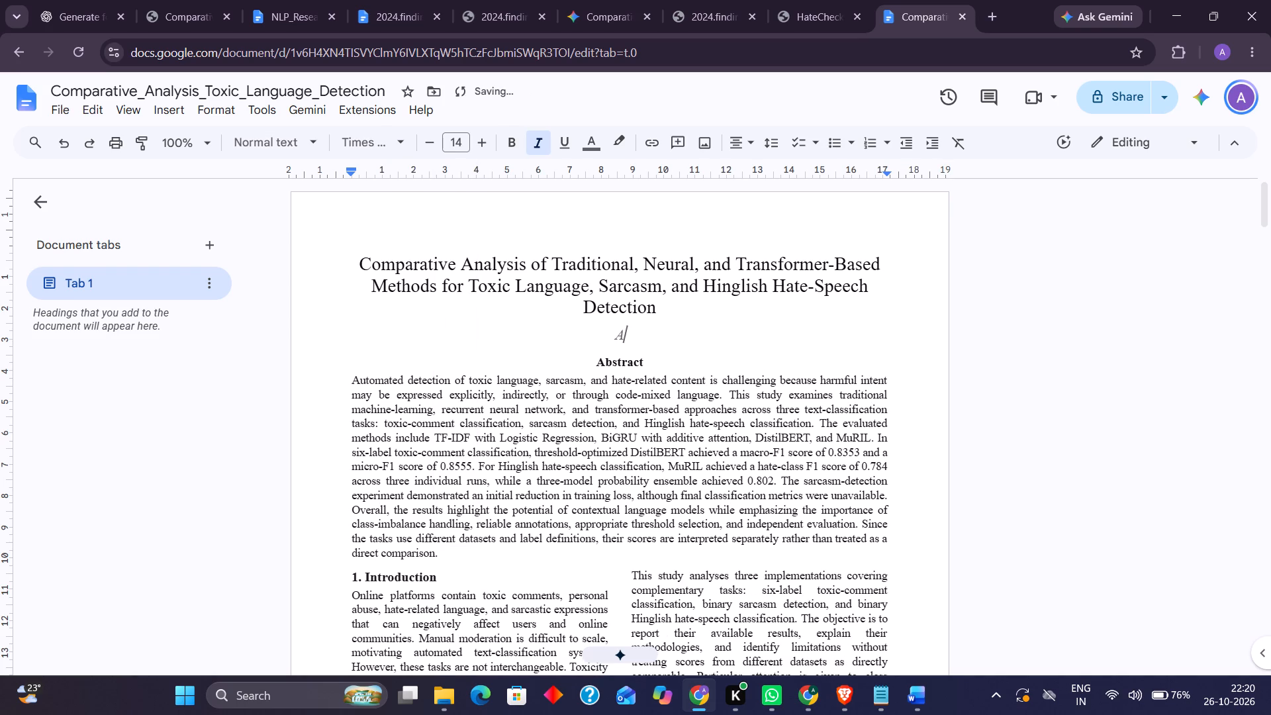
pyautogui.press('BackSpace')
pyautogui.click(510, 152)
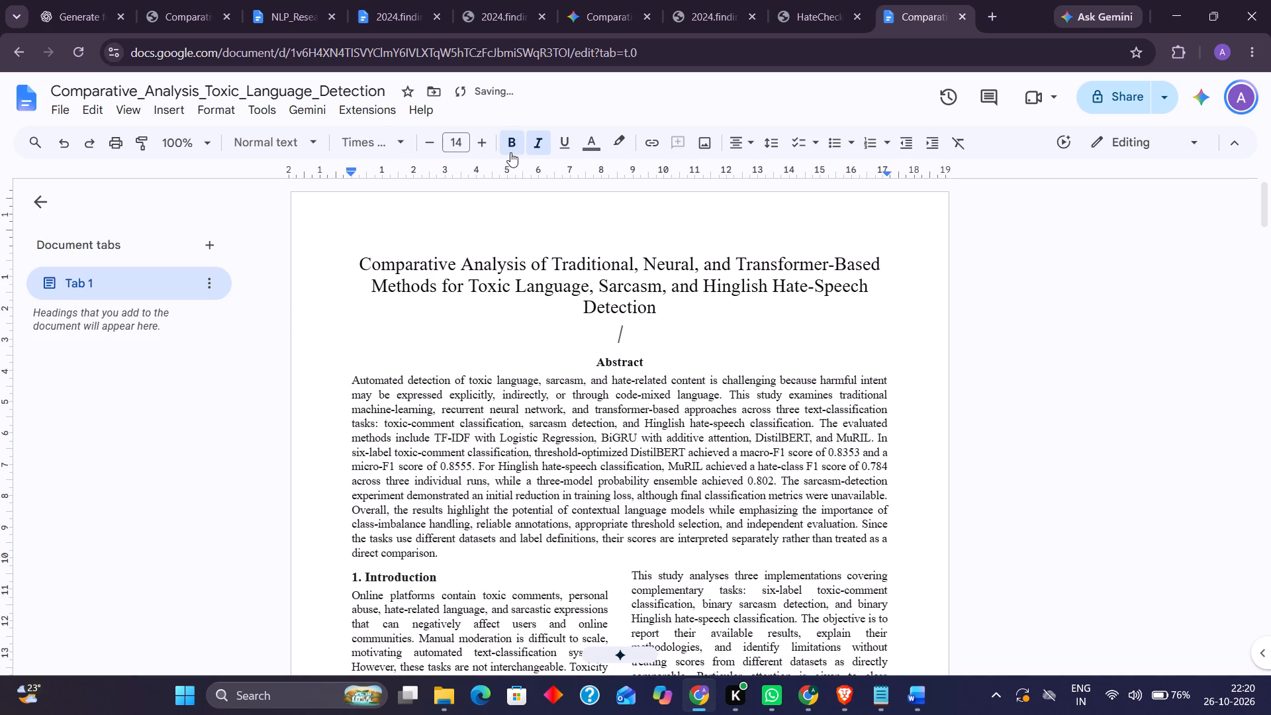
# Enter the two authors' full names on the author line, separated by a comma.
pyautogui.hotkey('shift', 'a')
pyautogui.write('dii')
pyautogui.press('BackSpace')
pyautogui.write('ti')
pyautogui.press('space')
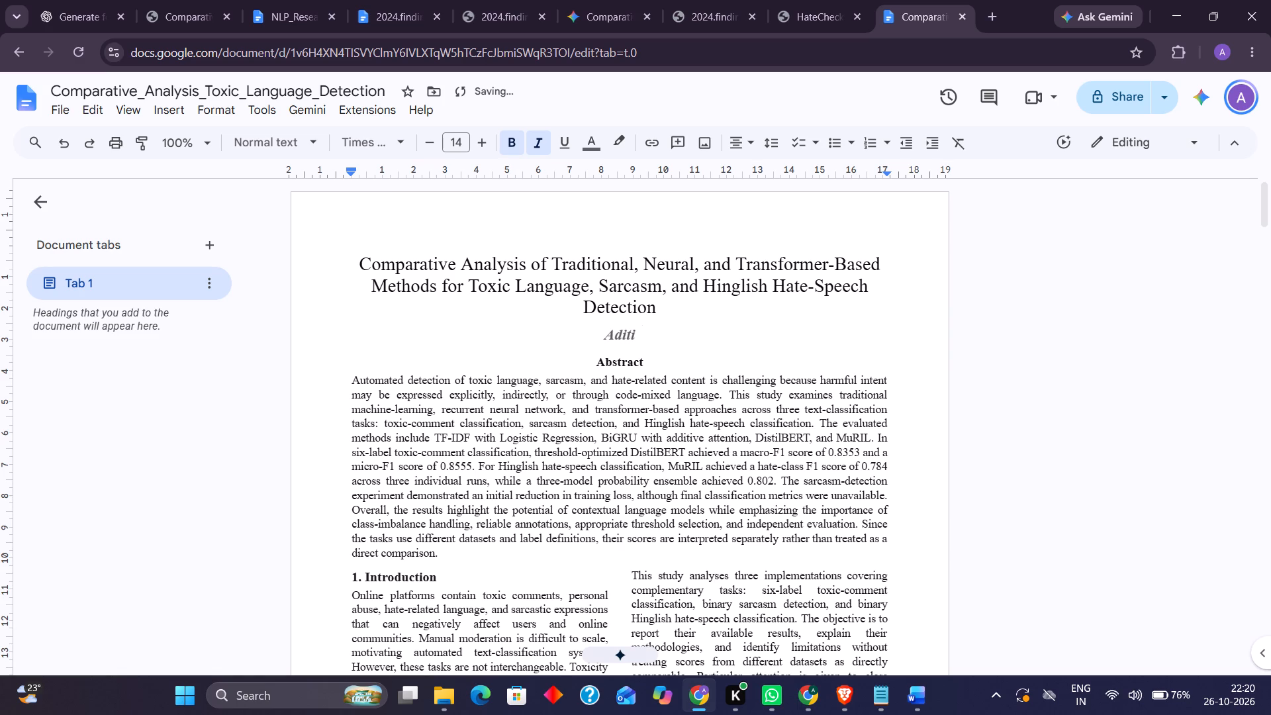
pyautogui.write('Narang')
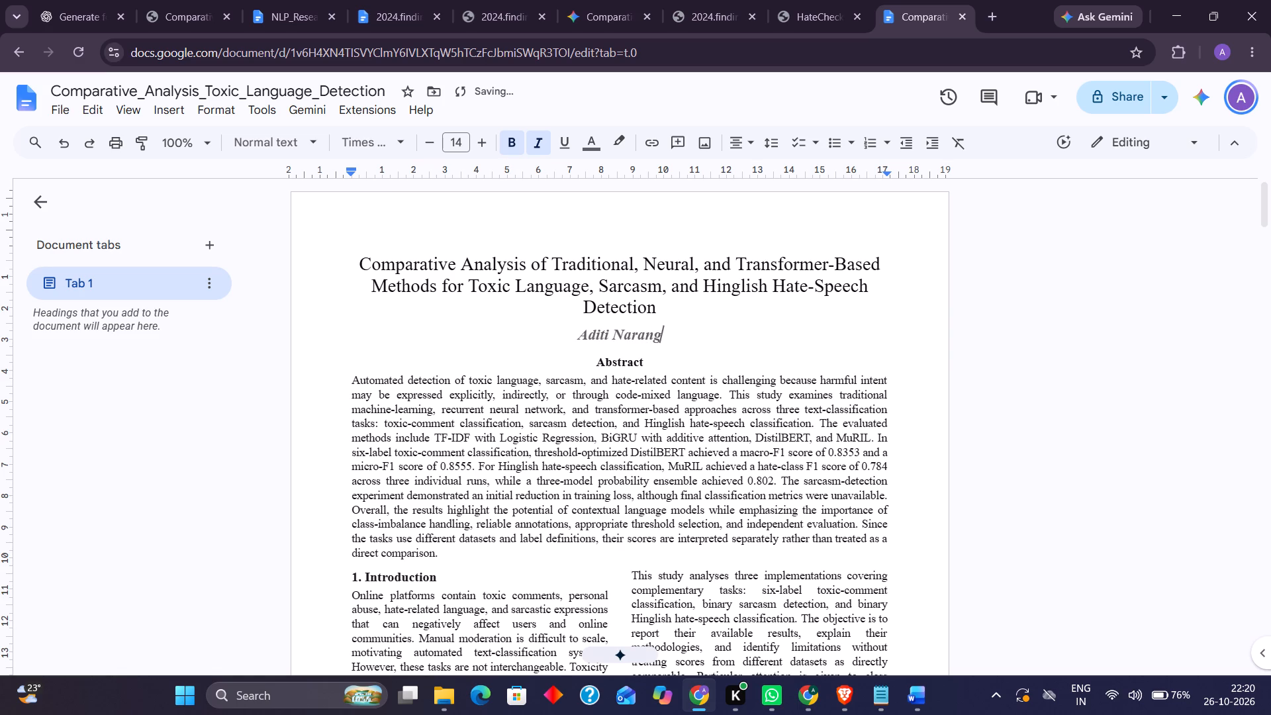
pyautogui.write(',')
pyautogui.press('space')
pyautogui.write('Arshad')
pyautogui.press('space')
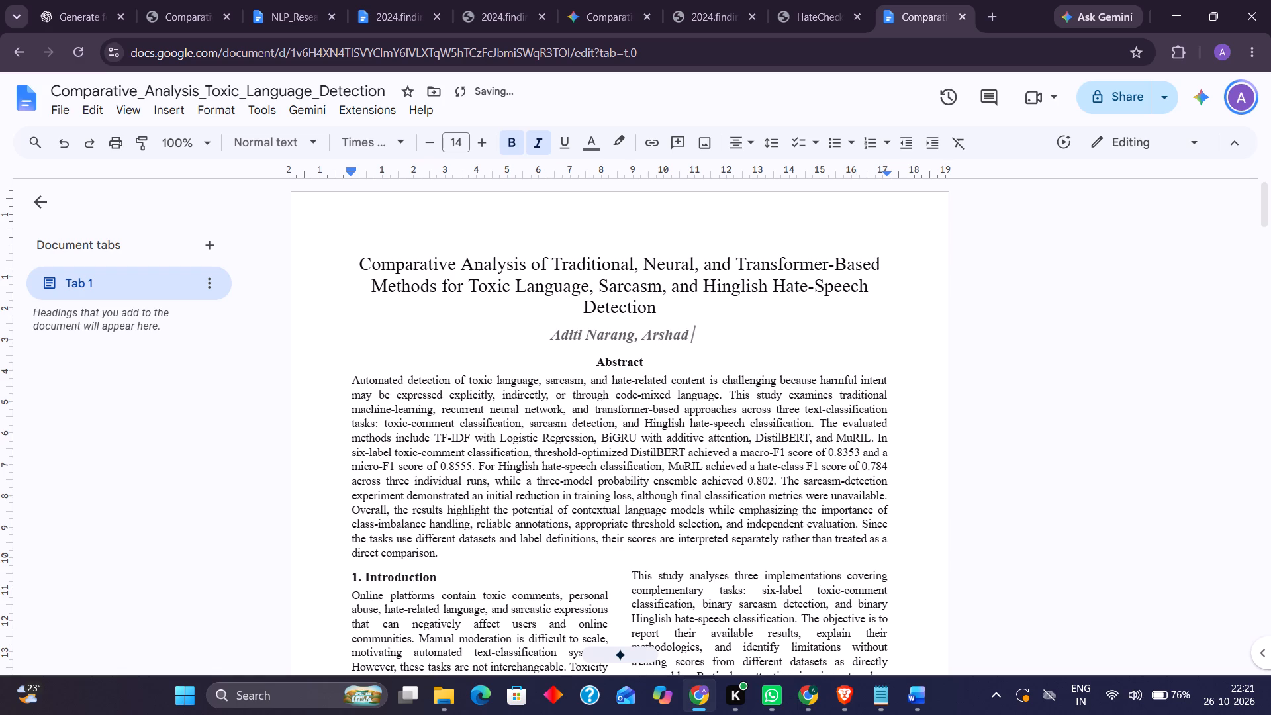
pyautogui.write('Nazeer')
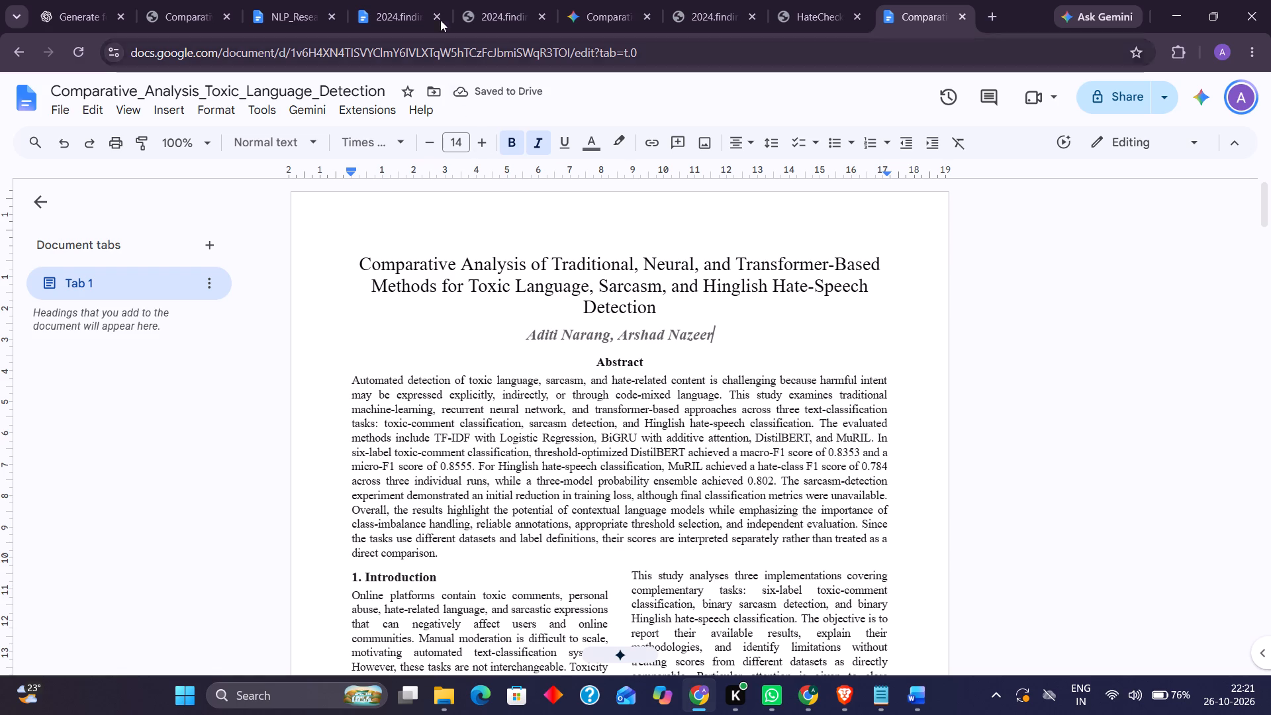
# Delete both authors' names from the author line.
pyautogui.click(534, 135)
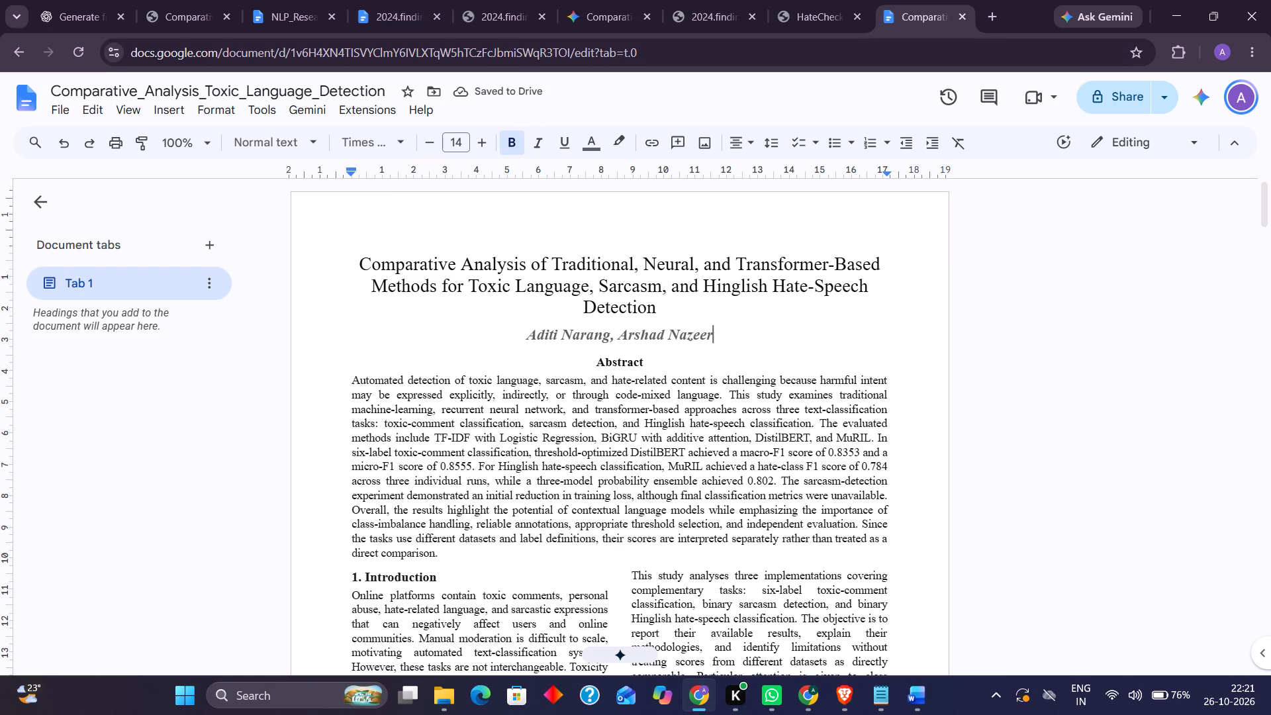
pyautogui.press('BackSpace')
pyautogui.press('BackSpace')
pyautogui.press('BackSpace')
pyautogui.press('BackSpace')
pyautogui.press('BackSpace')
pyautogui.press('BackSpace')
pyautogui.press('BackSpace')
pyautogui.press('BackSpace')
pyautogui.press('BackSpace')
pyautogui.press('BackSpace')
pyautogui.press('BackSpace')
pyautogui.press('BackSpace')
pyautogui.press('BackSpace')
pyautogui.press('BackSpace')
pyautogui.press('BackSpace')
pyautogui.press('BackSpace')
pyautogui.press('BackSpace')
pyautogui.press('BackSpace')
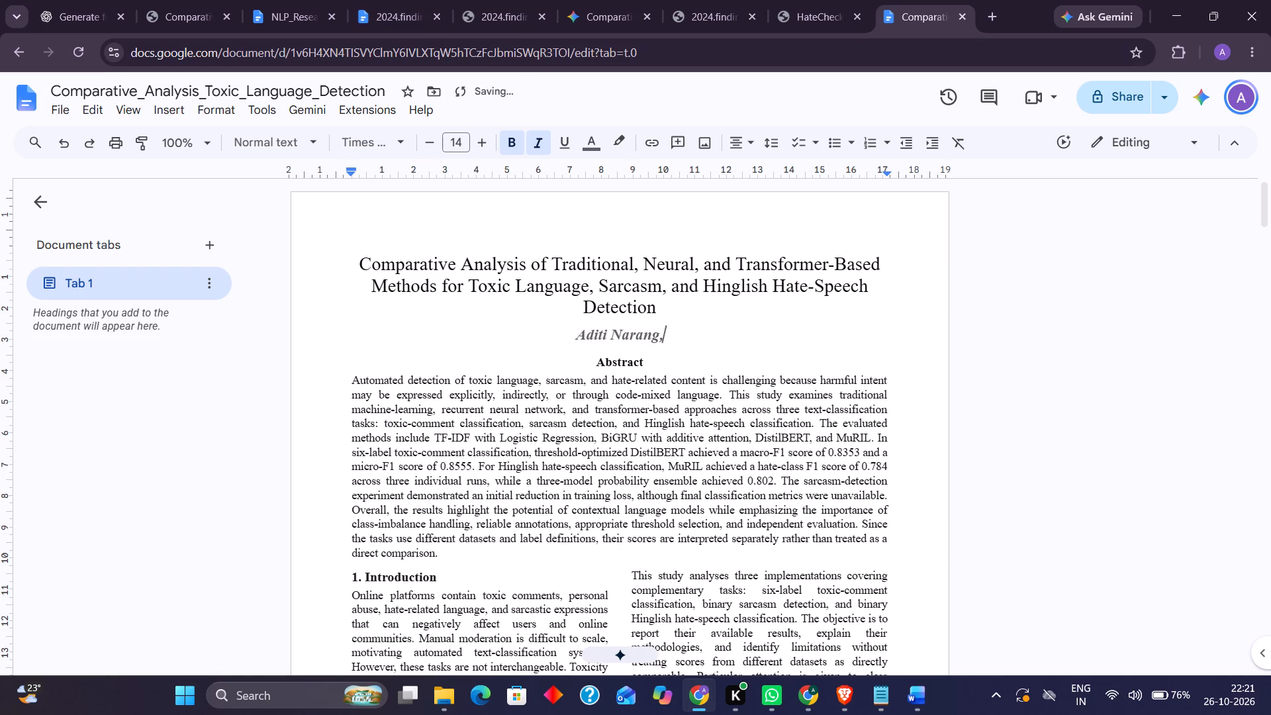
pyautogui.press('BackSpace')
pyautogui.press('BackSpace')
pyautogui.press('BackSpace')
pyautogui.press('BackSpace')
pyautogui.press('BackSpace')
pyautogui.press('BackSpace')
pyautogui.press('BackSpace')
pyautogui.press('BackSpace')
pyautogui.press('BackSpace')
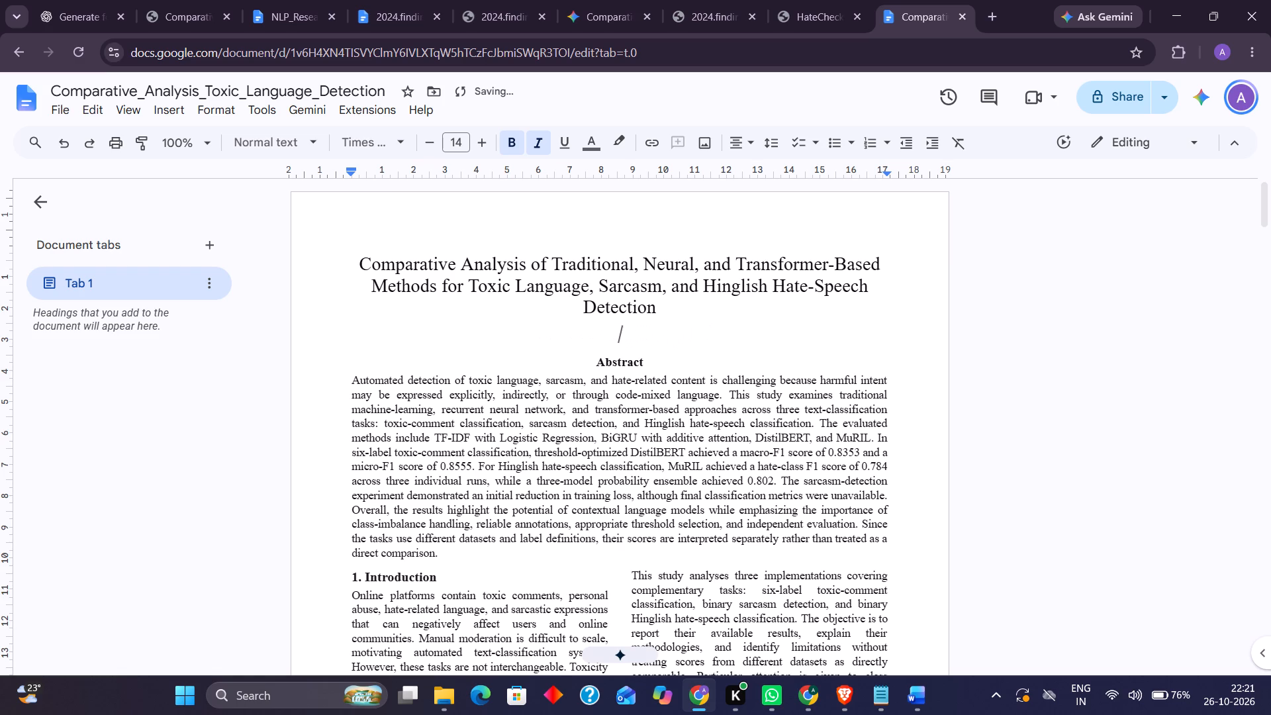
# Turn off italics for the empty author line.
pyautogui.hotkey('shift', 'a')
pyautogui.press('BackSpace')
pyautogui.click(538, 145)
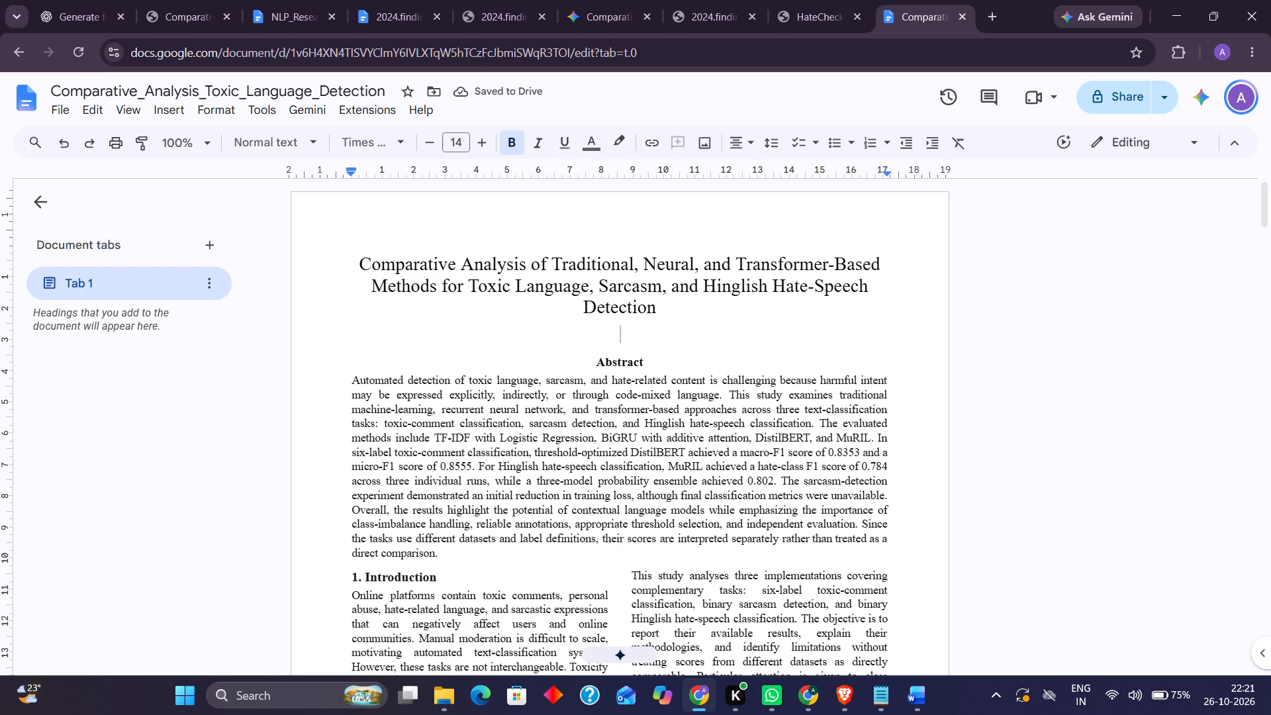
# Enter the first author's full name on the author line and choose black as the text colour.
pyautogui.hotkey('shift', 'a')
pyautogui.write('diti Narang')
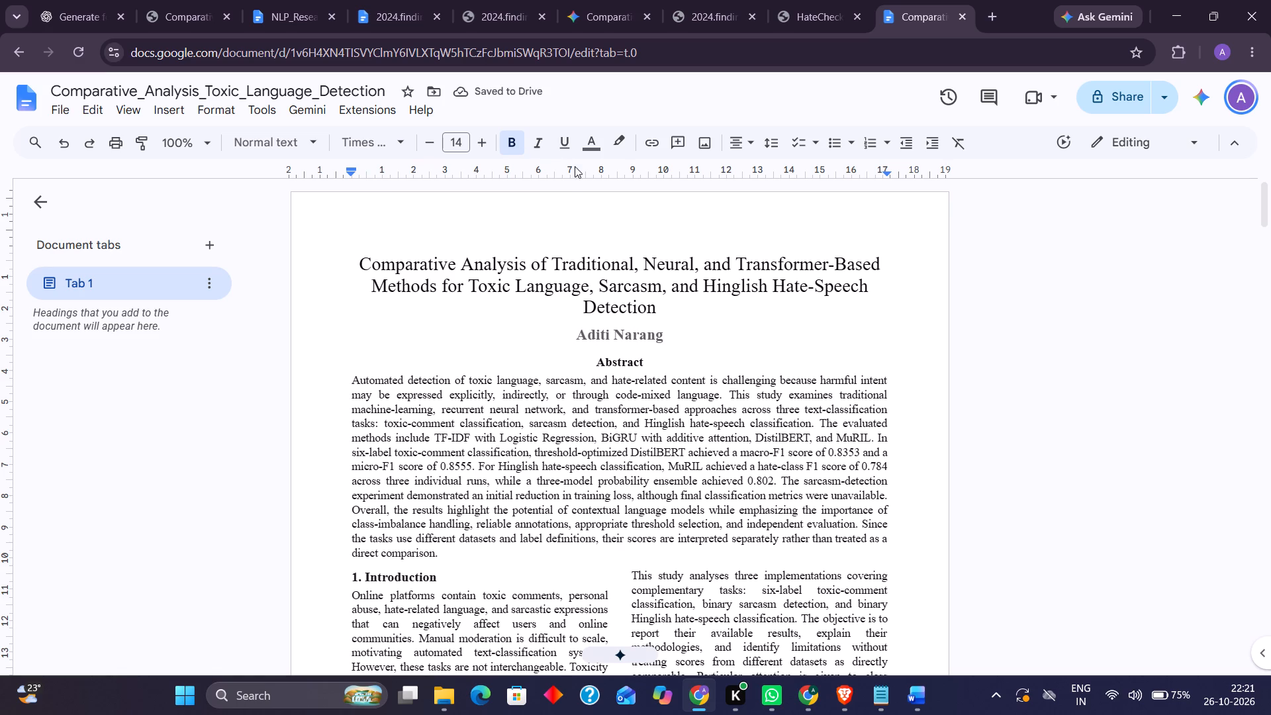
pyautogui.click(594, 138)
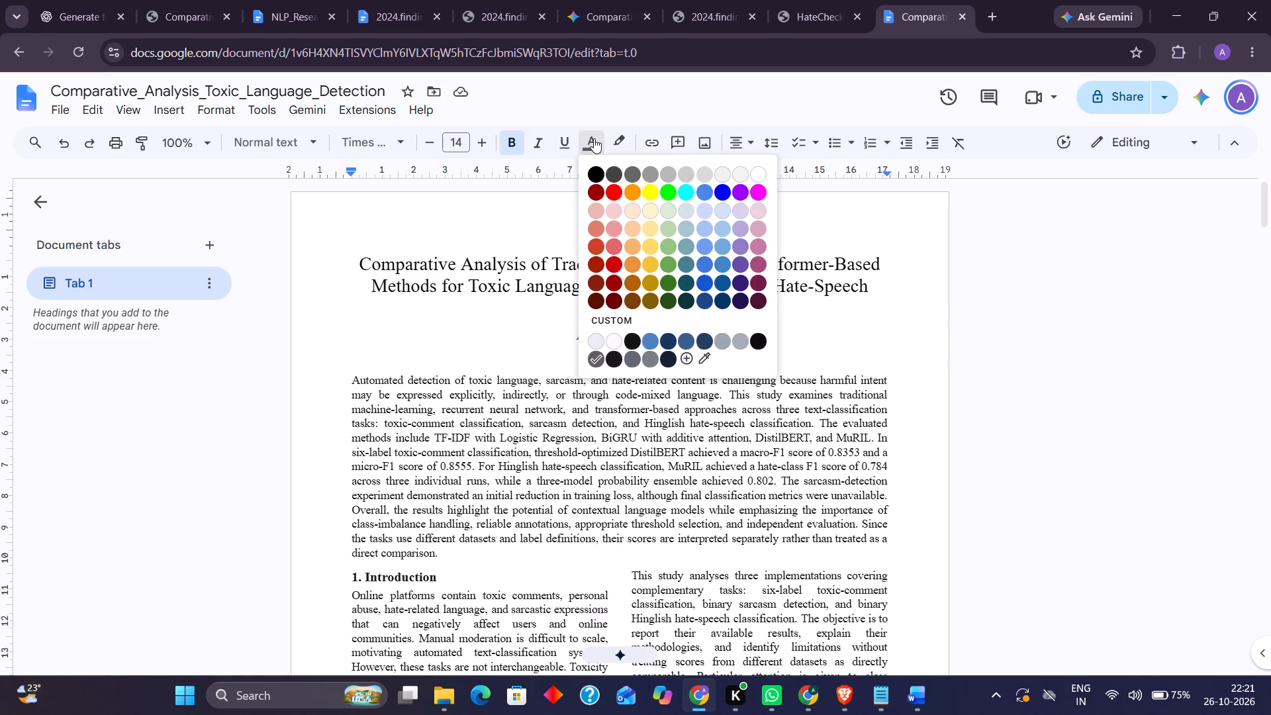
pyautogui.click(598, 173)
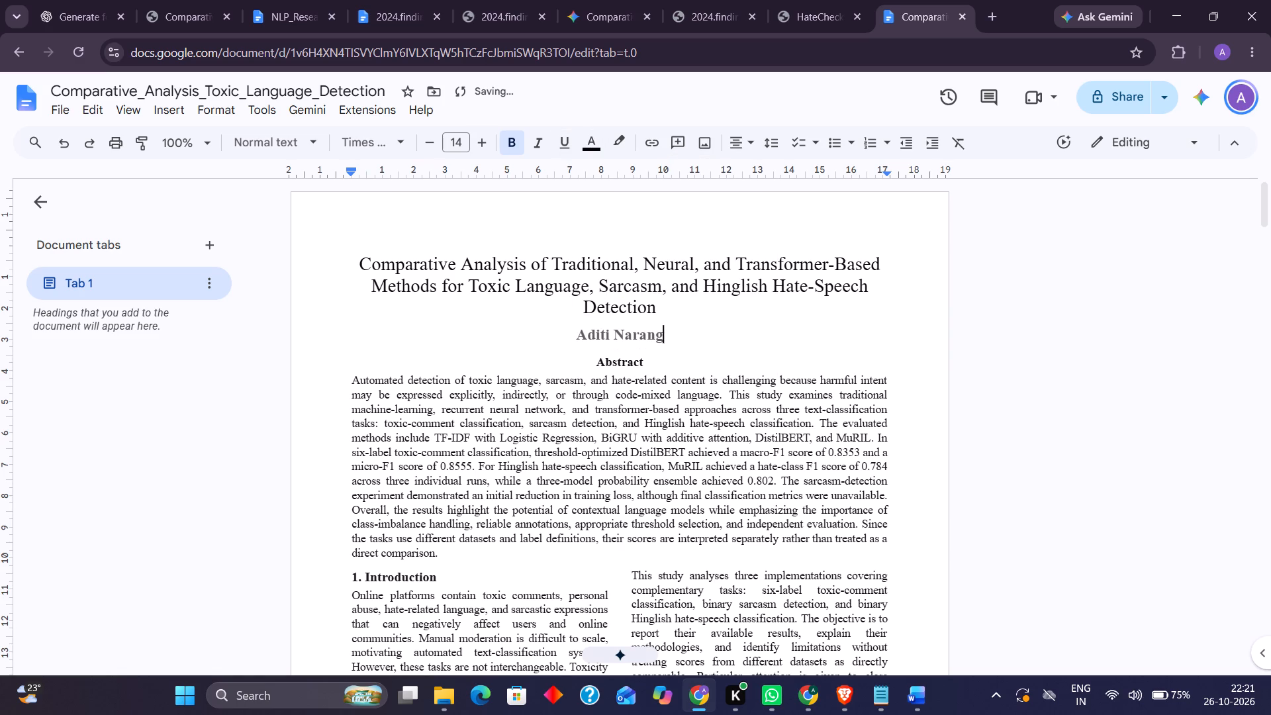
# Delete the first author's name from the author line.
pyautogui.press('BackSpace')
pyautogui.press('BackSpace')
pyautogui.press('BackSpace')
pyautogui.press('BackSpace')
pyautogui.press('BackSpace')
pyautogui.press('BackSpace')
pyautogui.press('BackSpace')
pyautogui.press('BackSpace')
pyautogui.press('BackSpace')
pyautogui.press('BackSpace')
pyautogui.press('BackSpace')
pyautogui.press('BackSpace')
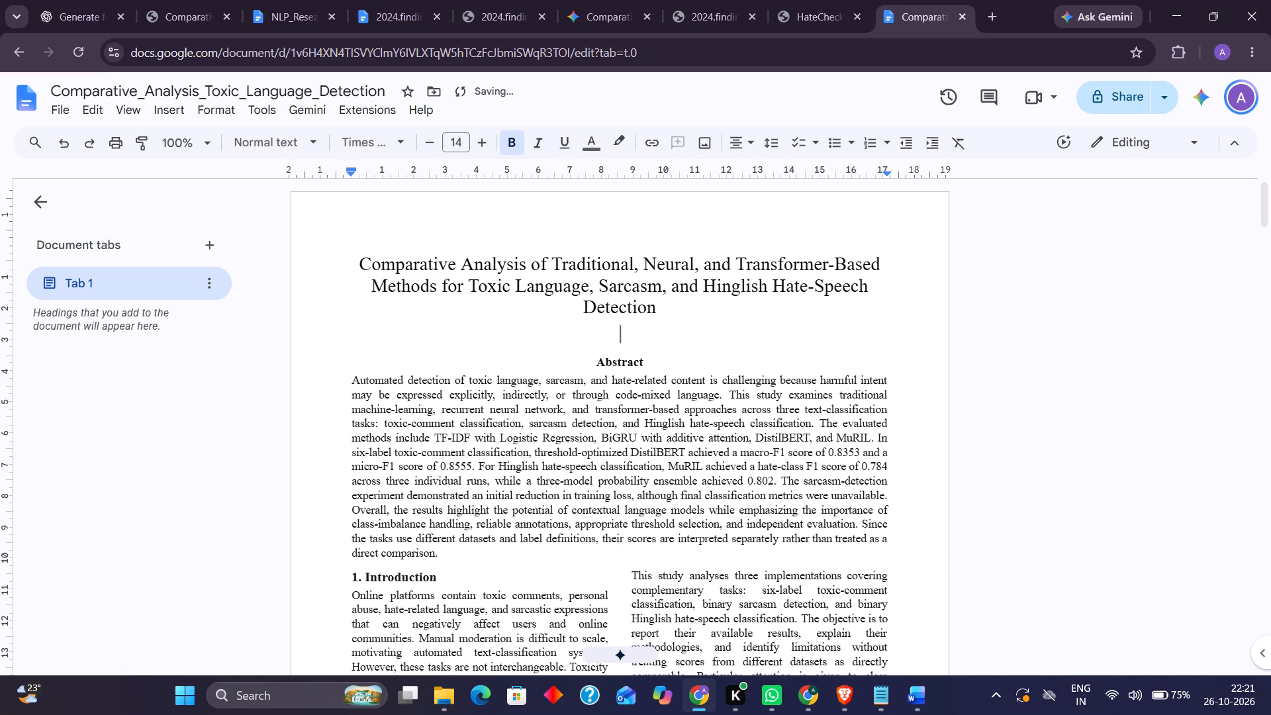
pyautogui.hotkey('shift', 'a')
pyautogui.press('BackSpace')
# Set the text colour to black and enter the first author's full name followed by a comma on the author line.
pyautogui.click(593, 140)
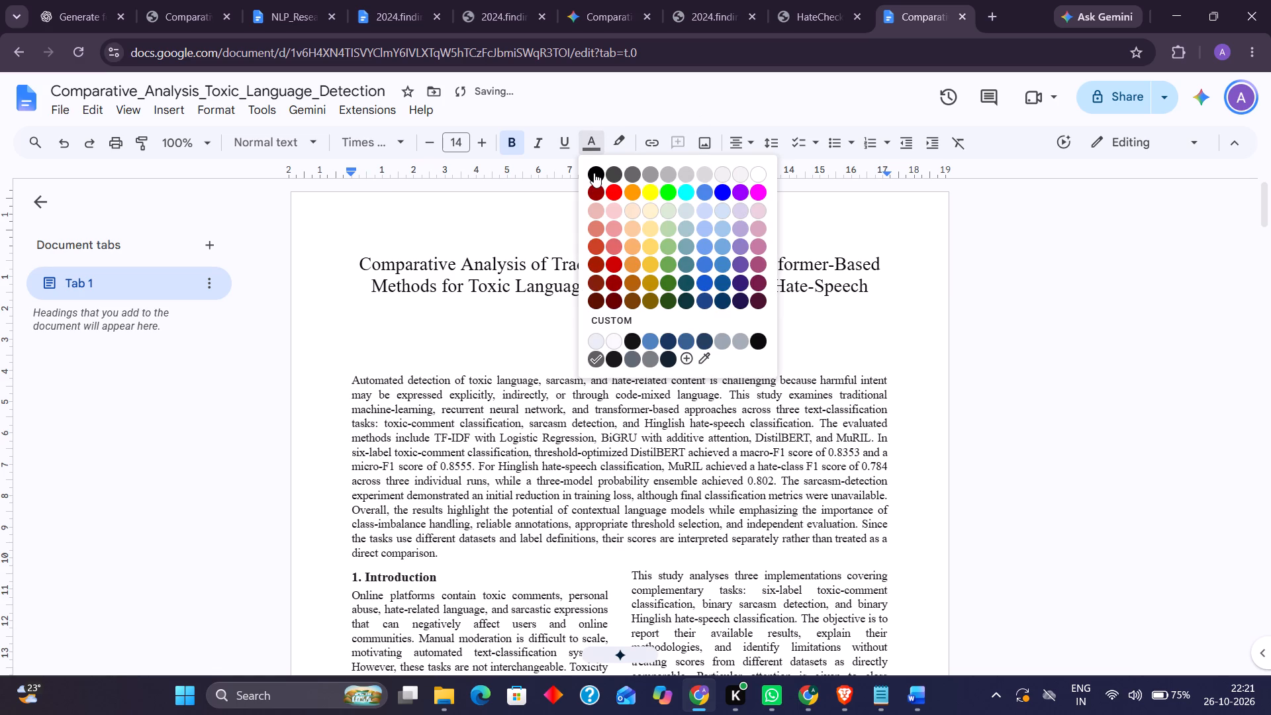
pyautogui.click(594, 173)
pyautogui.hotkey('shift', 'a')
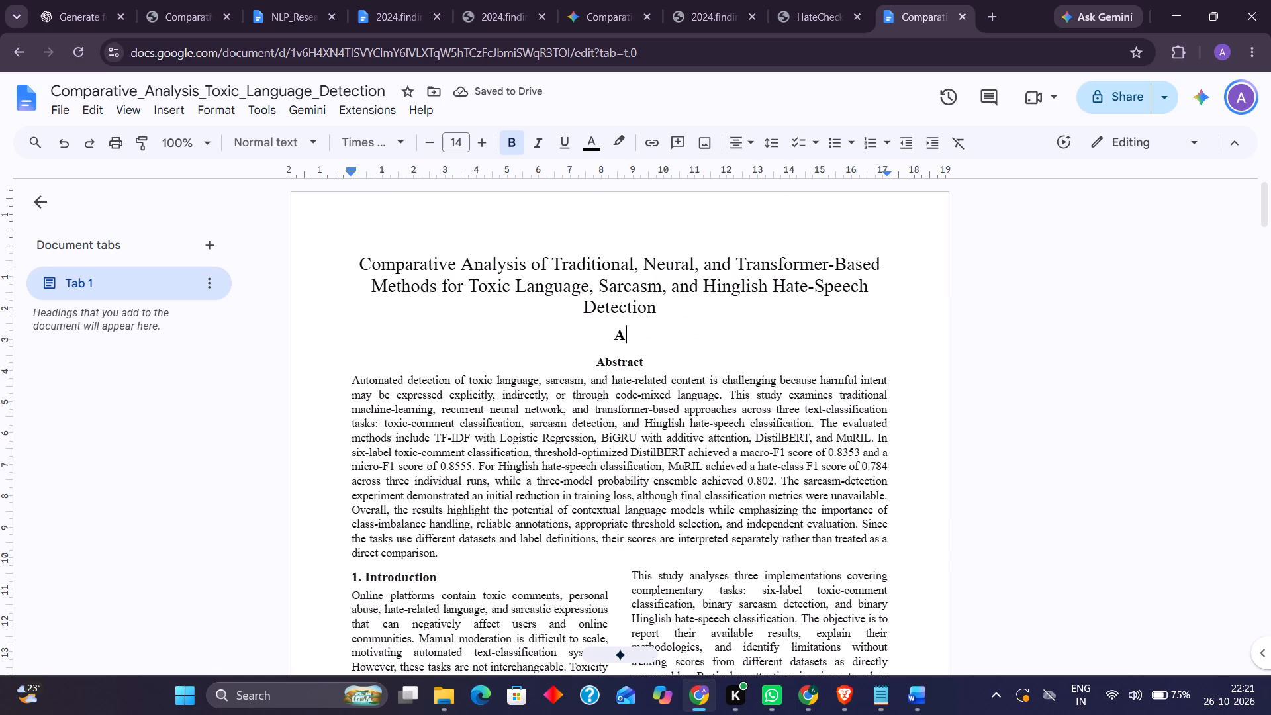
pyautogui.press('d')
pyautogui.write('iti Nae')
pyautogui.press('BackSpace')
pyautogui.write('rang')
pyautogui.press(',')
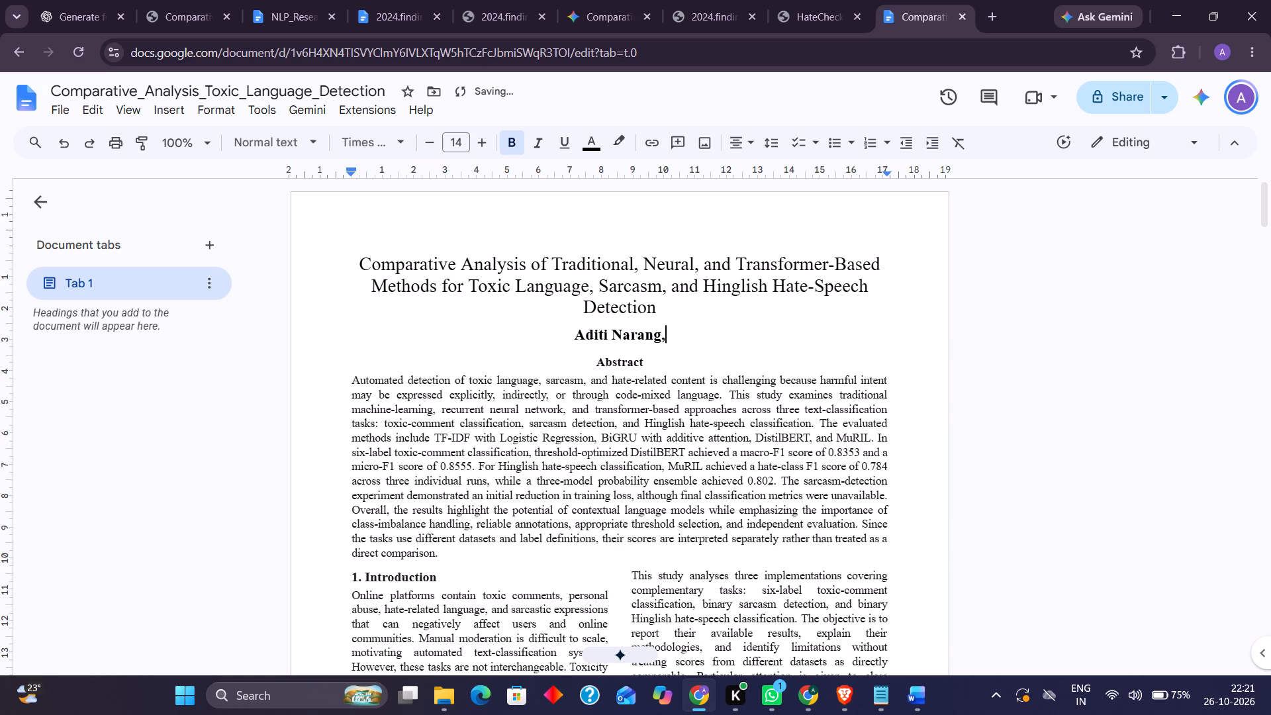
# Add the second, third and fourth authors' full names and the fifth author's first name to the author line, separated by commas.
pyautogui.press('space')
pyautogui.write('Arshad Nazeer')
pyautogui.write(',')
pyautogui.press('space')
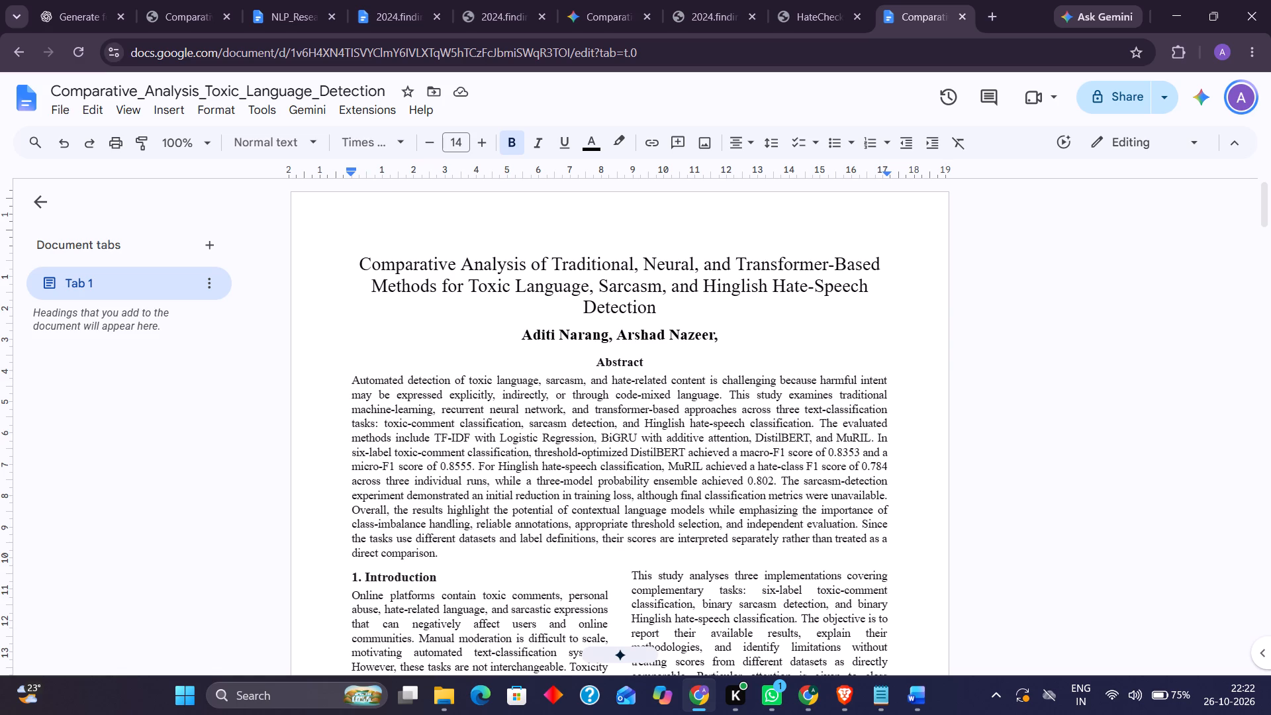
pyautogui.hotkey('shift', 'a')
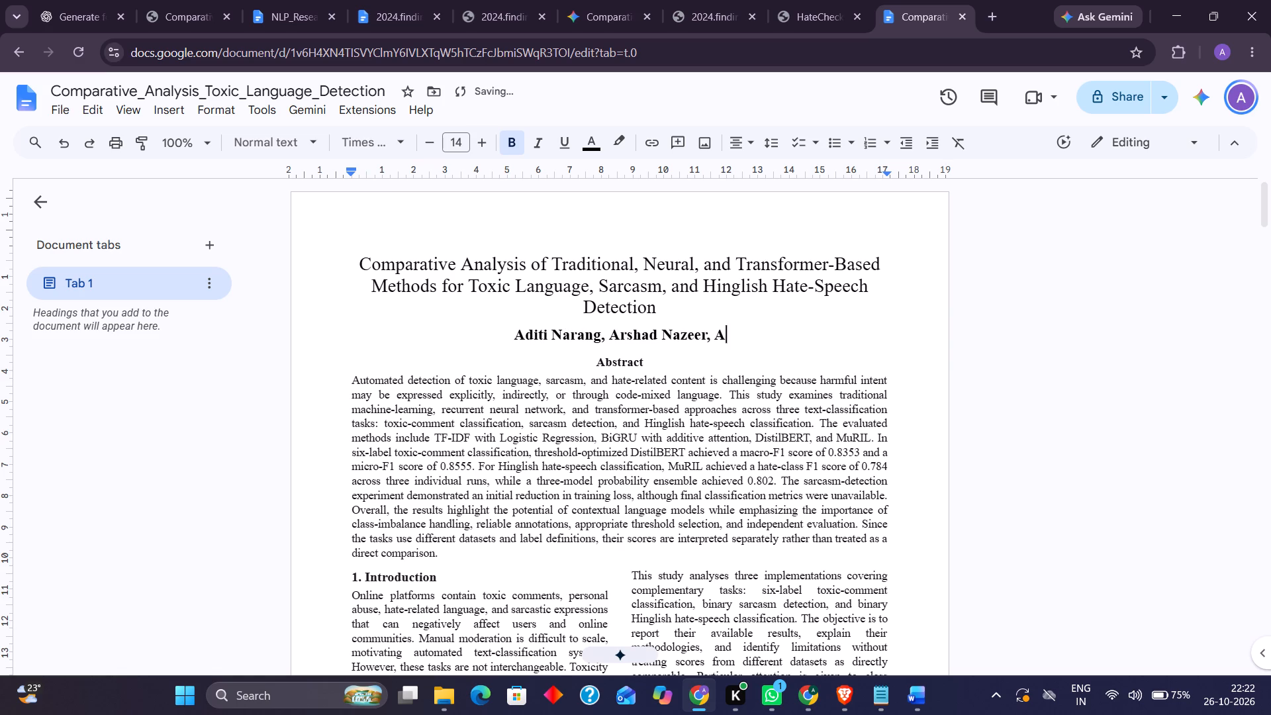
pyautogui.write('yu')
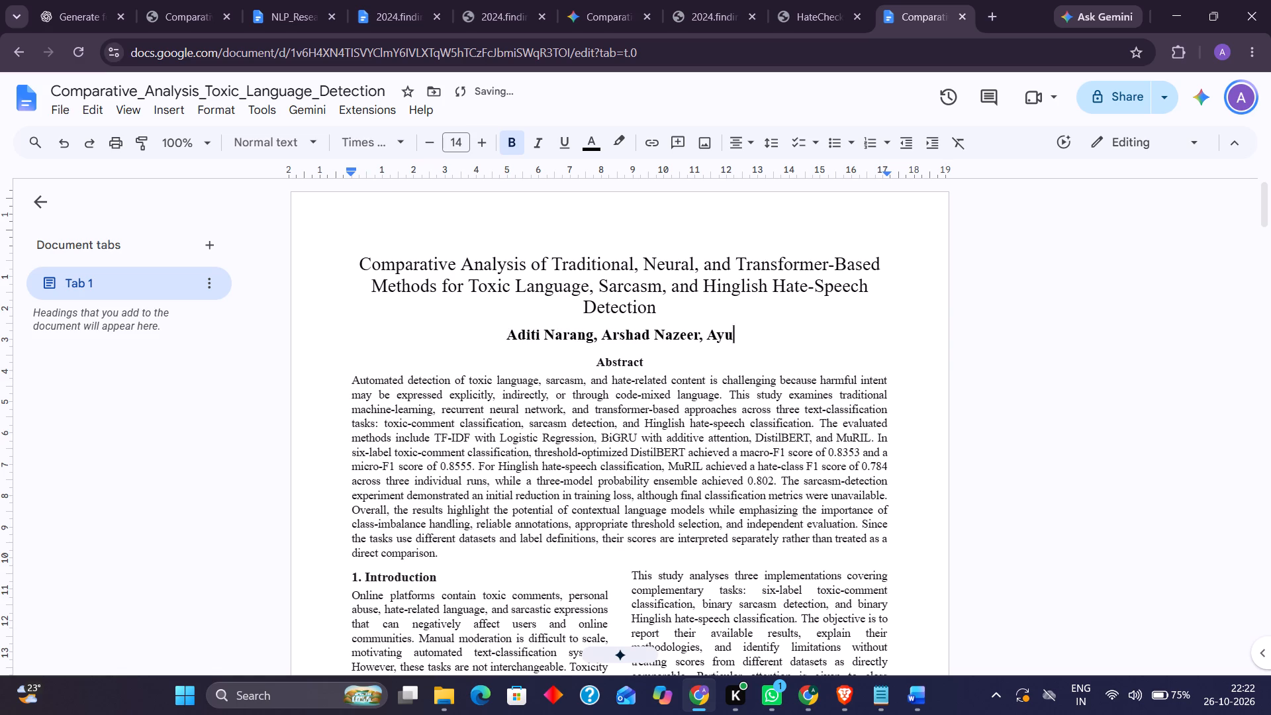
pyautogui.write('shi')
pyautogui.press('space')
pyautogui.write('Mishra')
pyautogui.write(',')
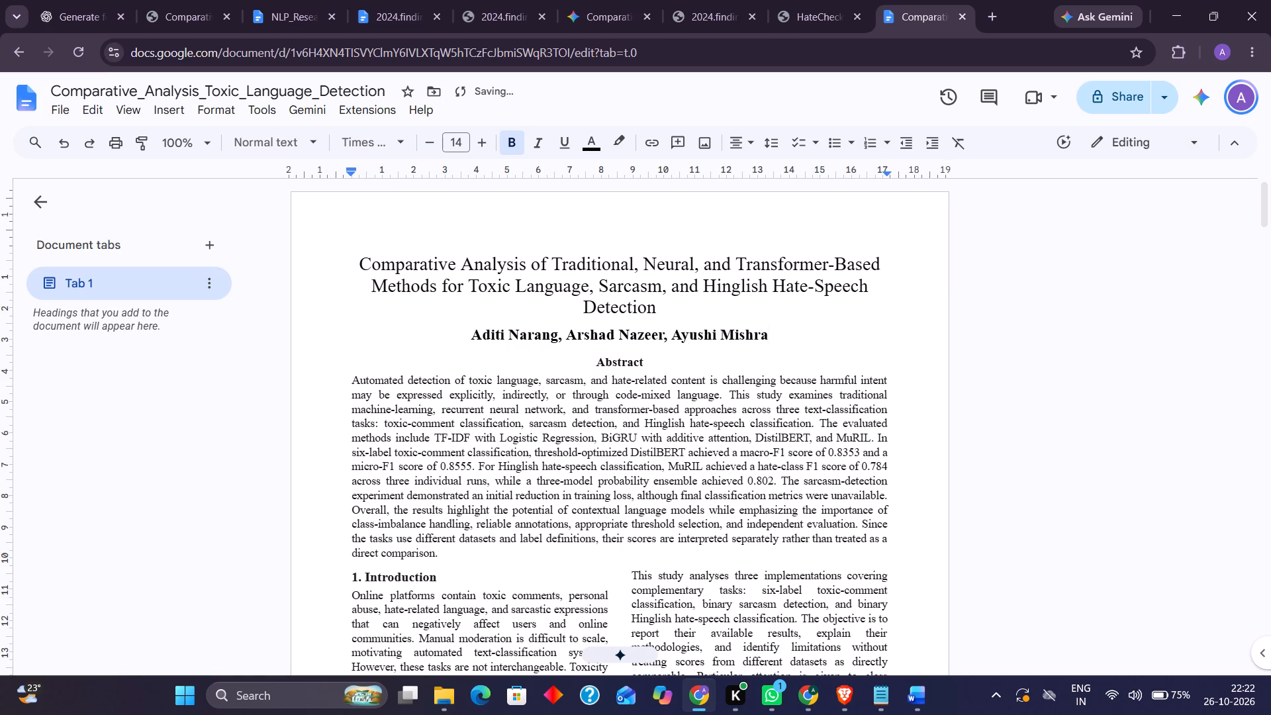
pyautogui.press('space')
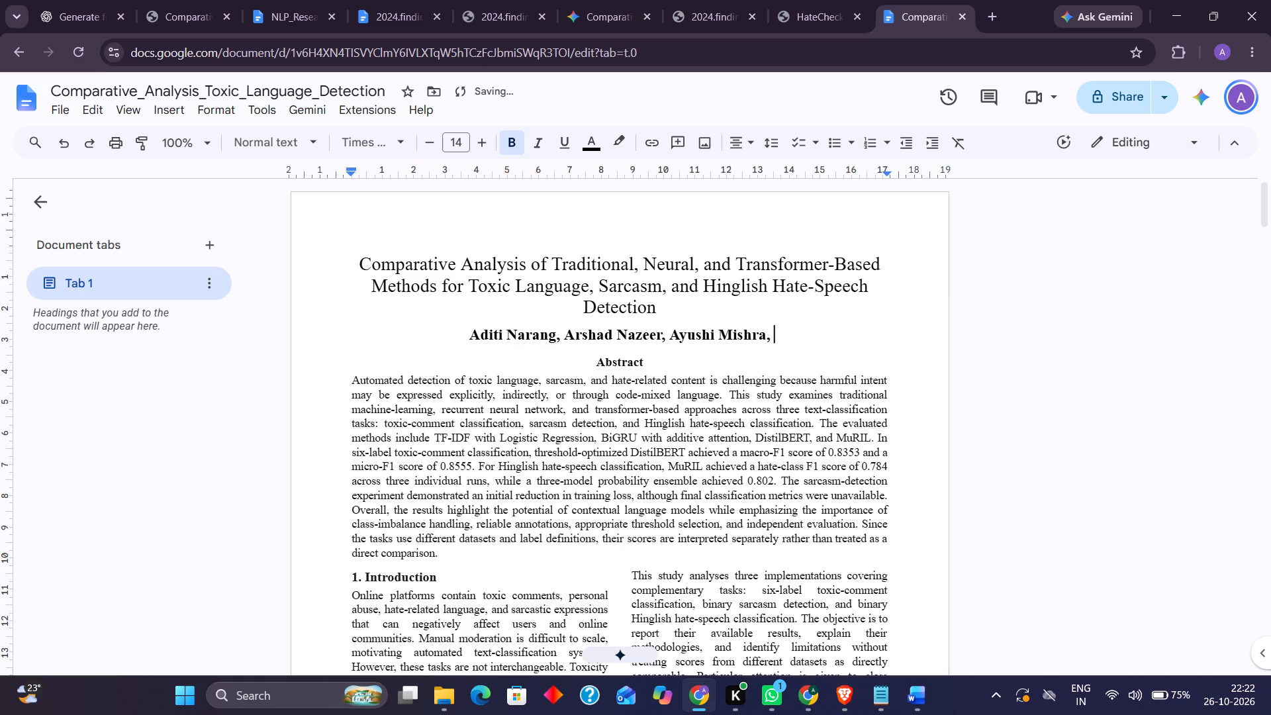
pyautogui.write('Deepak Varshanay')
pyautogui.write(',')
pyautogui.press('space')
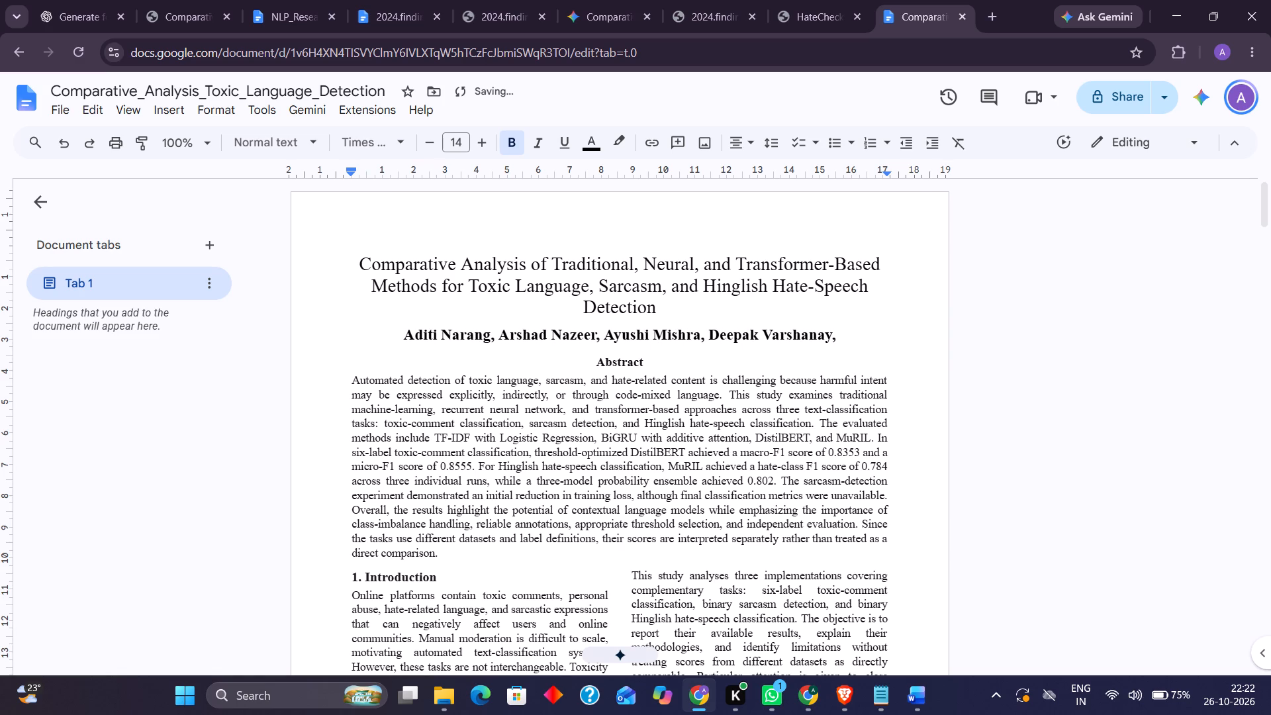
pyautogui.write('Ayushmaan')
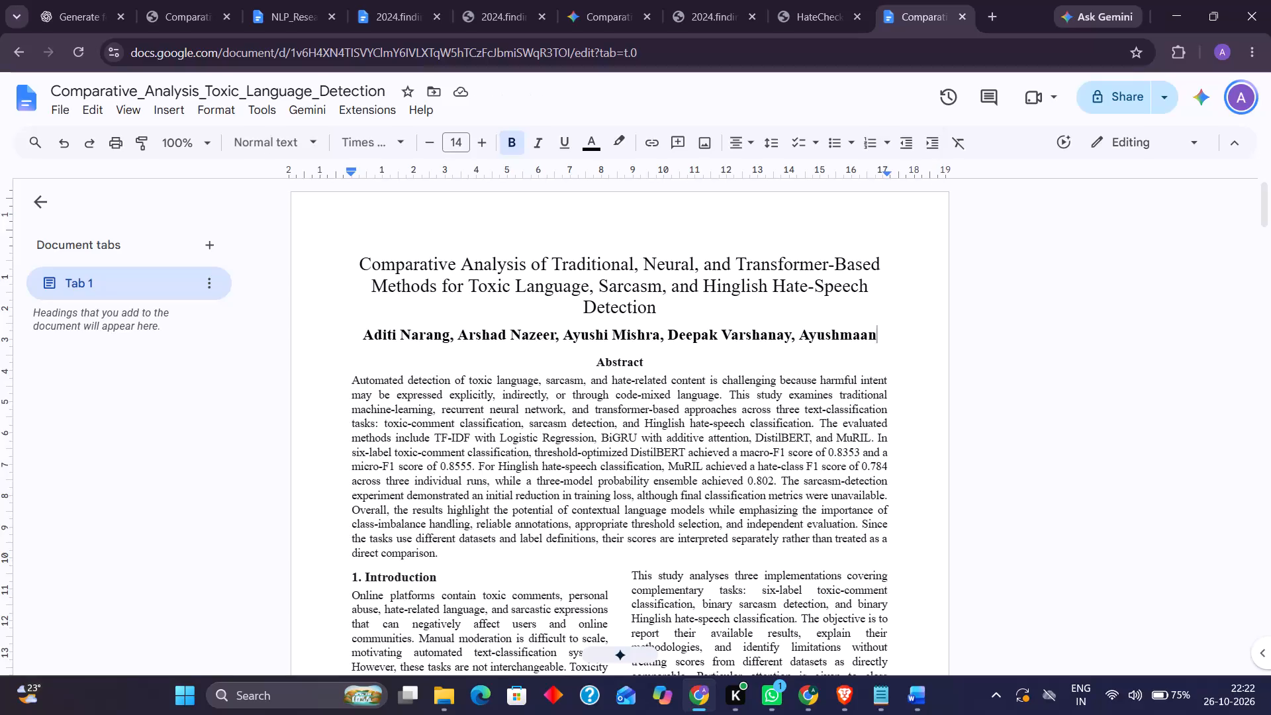
# Change the text colour of the whole author line to the darkest grey in the standard palette.
pyautogui.click(581, 150)
pyautogui.click(581, 150)
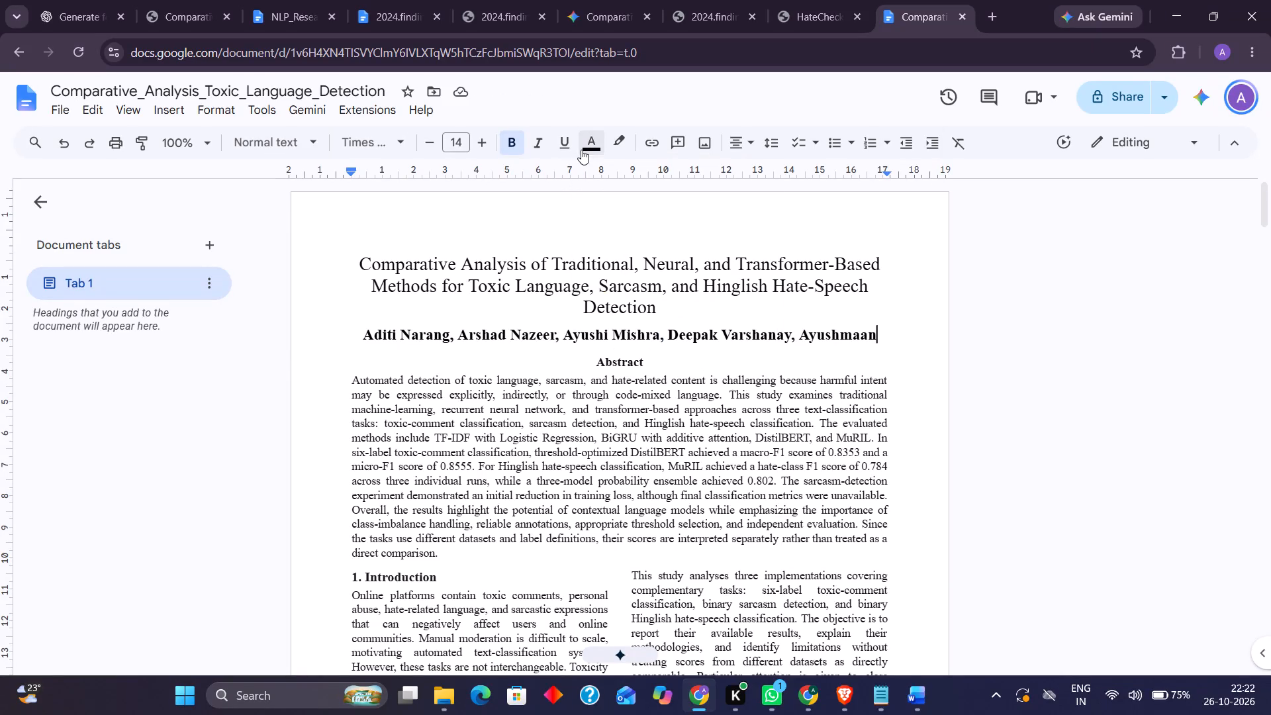
pyautogui.moveTo(361, 334); pyautogui.dragTo(418, 331)
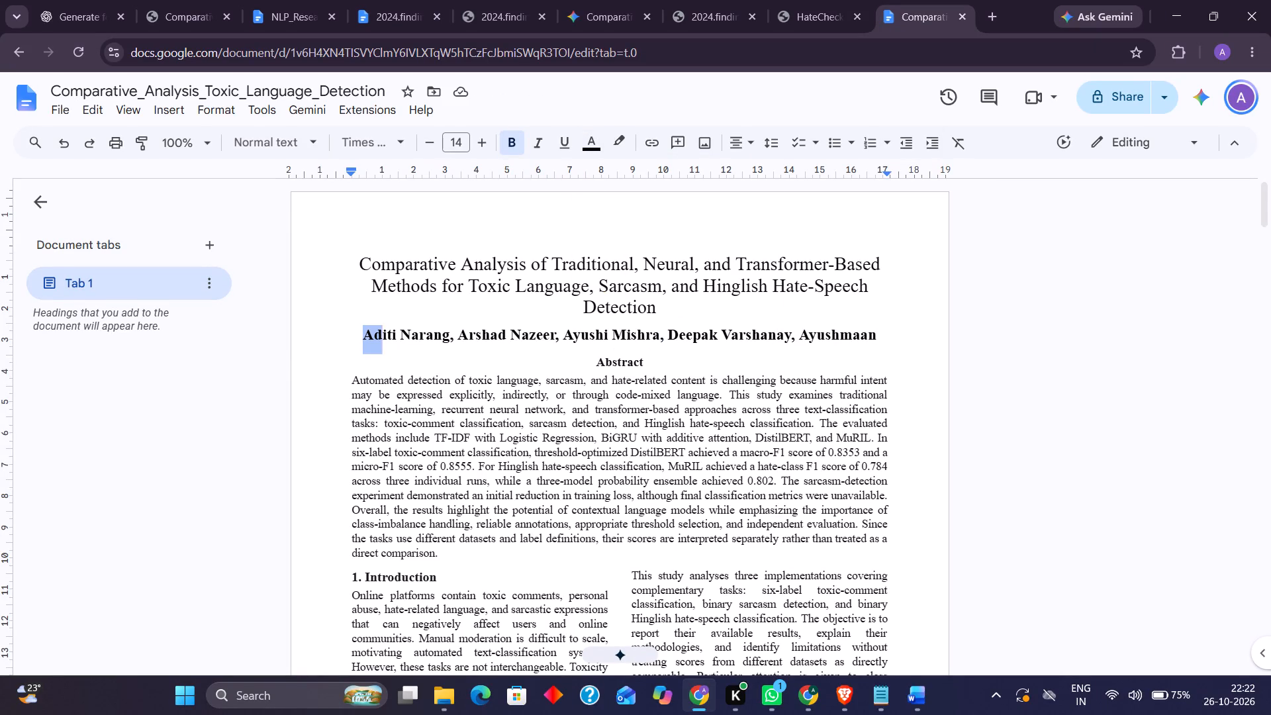
pyautogui.moveTo(418, 331); pyautogui.dragTo(874, 342)
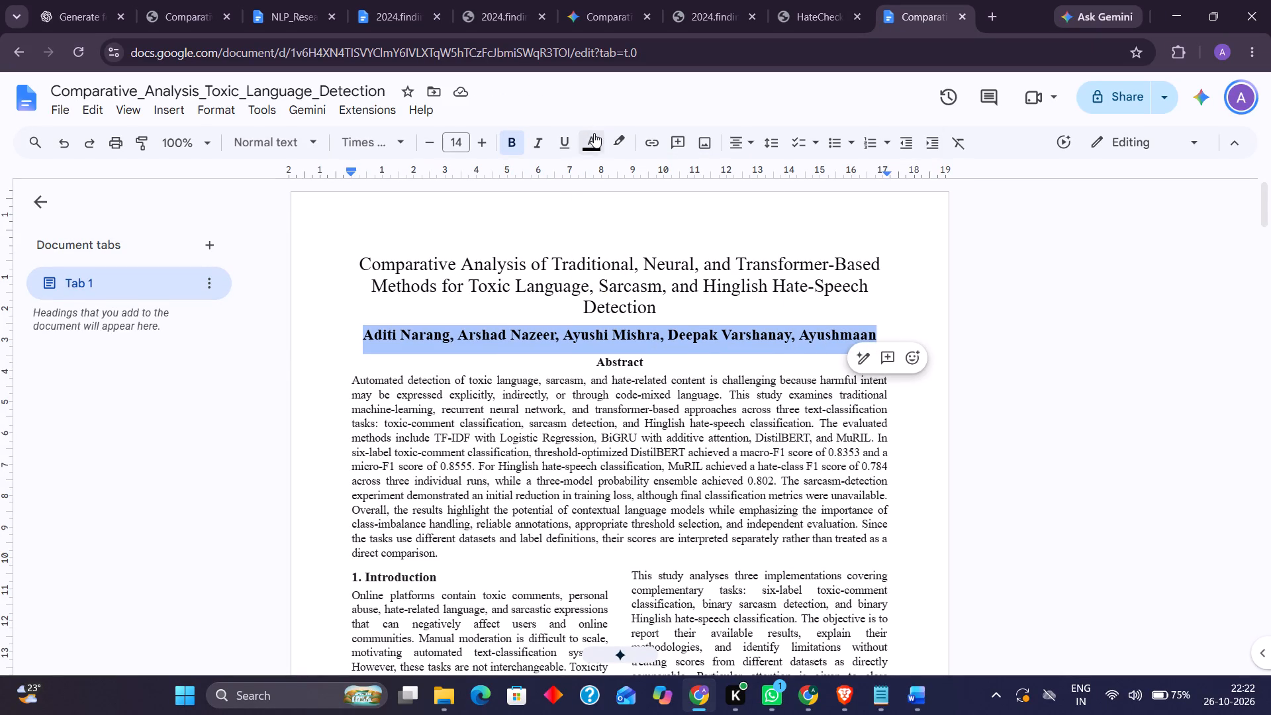
pyautogui.click(590, 140)
pyautogui.click(617, 170)
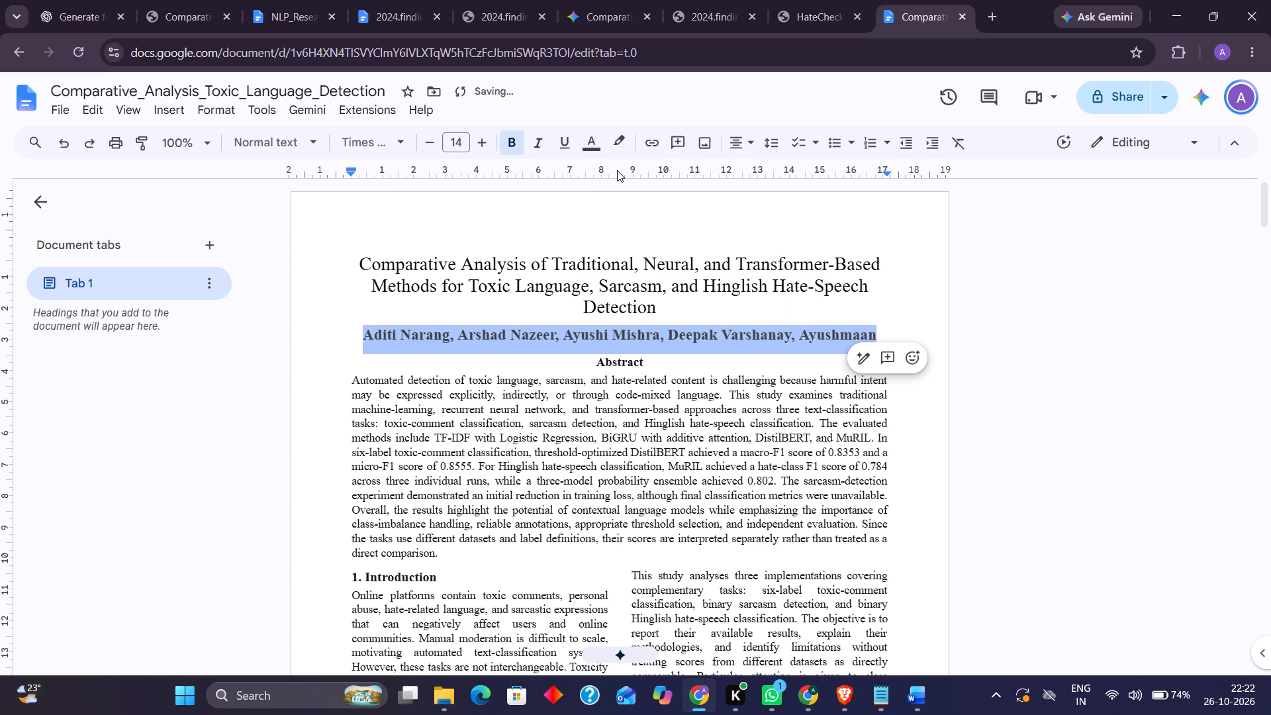
pyautogui.click(692, 286)
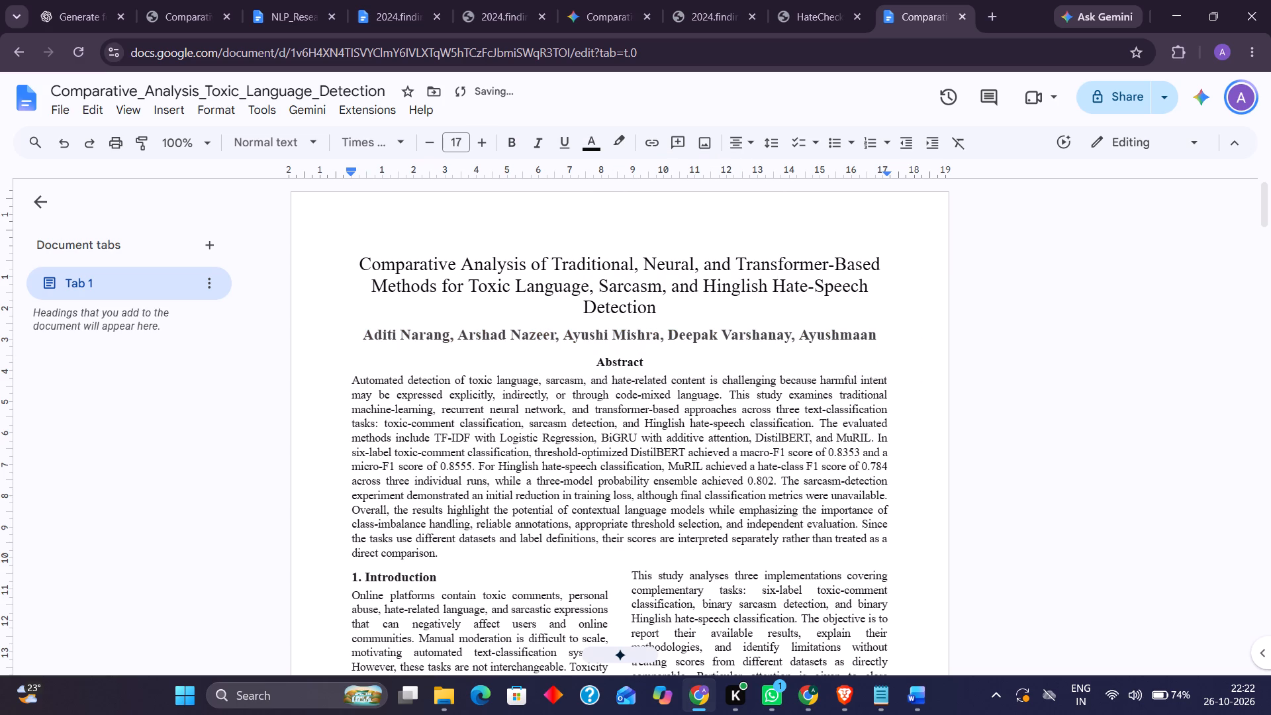
# Look through the paper's pages from the title page down to the results tables.
pyautogui.scroll(-4, 683, 421)
pyautogui.scroll(5, 683, 421)
pyautogui.scroll(-5, 683, 421)
pyautogui.scroll(2, 683, 421)
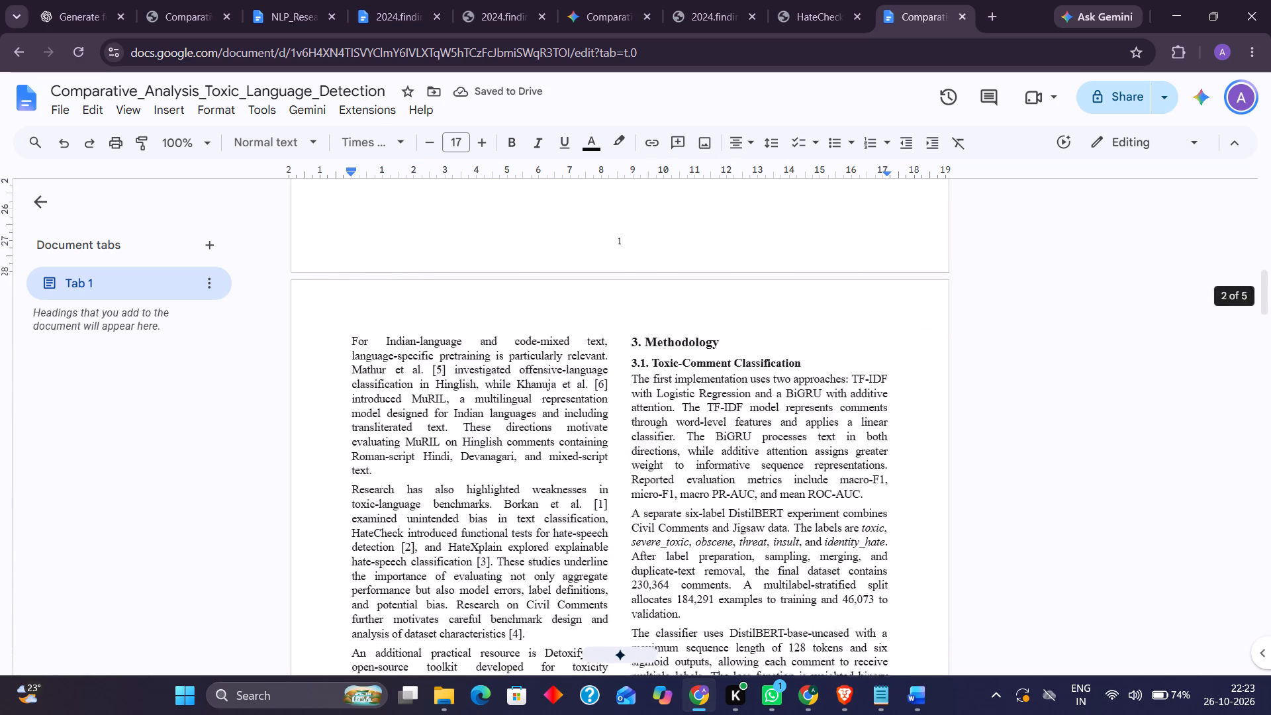
pyautogui.scroll(1, 683, 421)
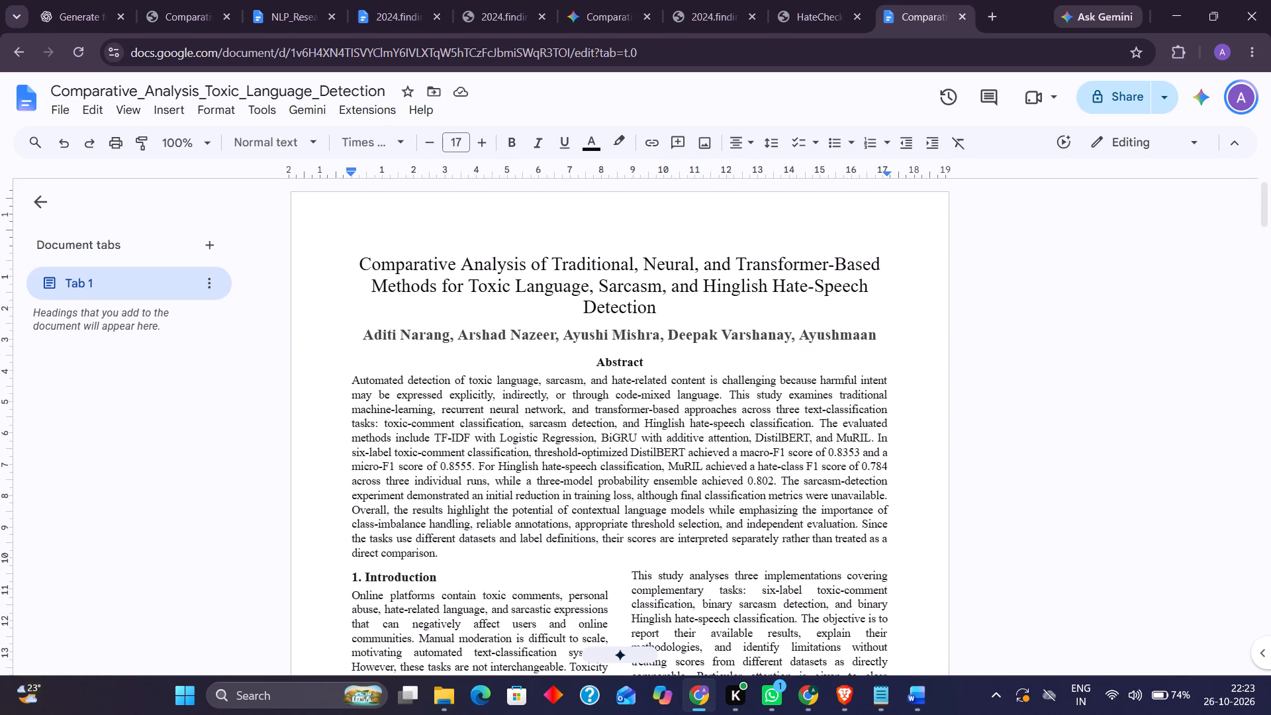
pyautogui.scroll(-11, 596, 539)
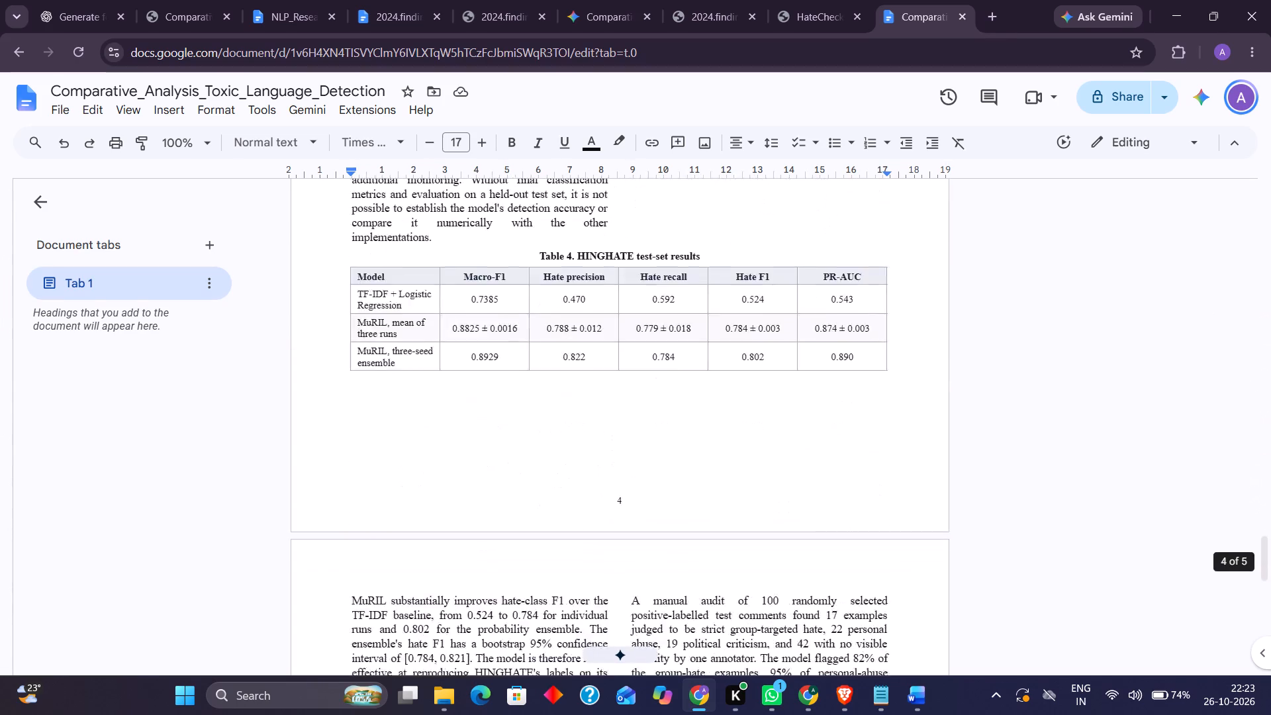
# Delete the "FIGURE 2 PLACEHOLDER" and "Insert figure here" text from the box above the Figure 2 caption.
pyautogui.scroll(-2, 596, 539)
pyautogui.scroll(5, 596, 539)
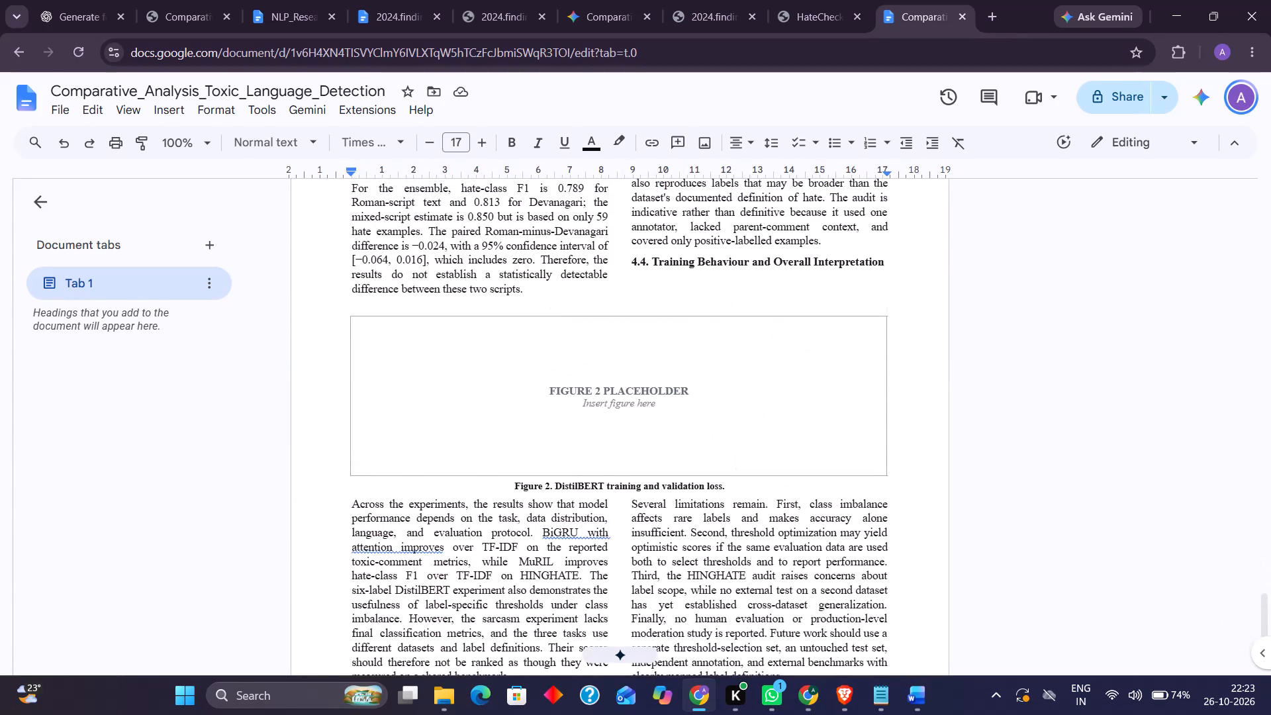
pyautogui.click(635, 405)
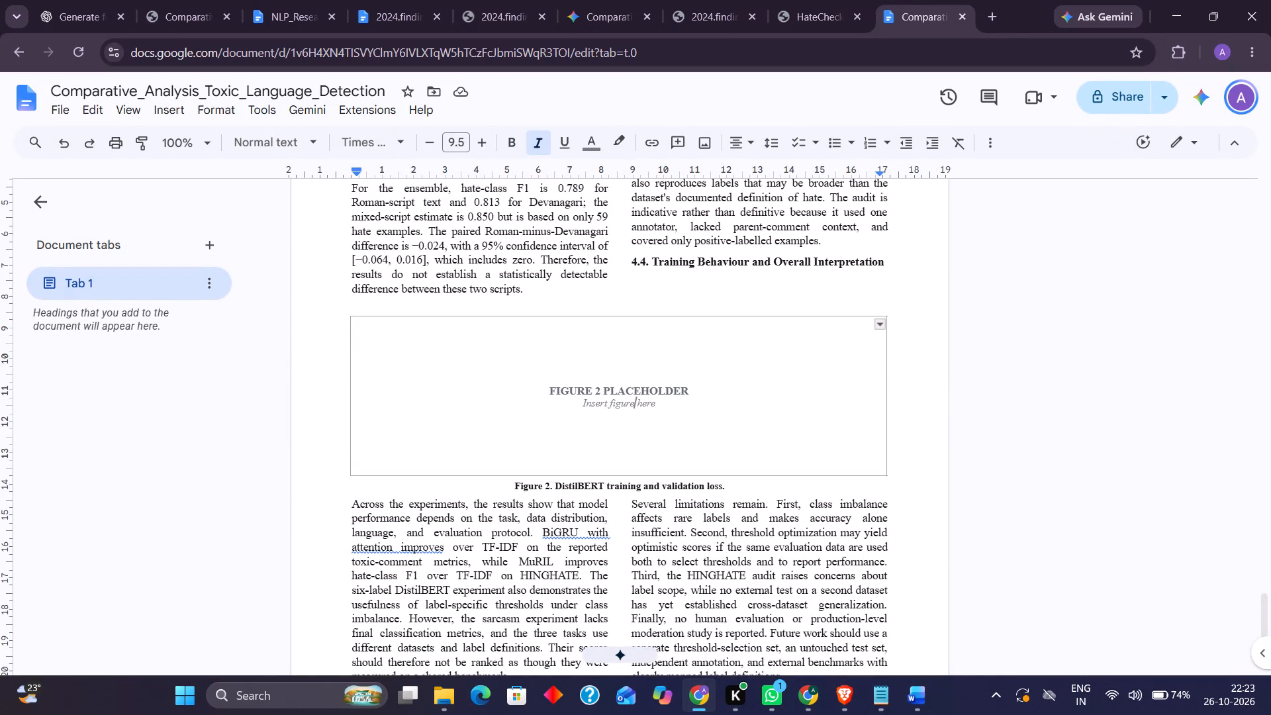
pyautogui.click(674, 407)
pyautogui.press('BackSpace')
pyautogui.press('BackSpace')
pyautogui.press('BackSpace')
pyautogui.press('BackSpace')
pyautogui.press('BackSpace')
pyautogui.press('BackSpace')
pyautogui.press('BackSpace')
pyautogui.press('BackSpace')
pyautogui.press('BackSpace')
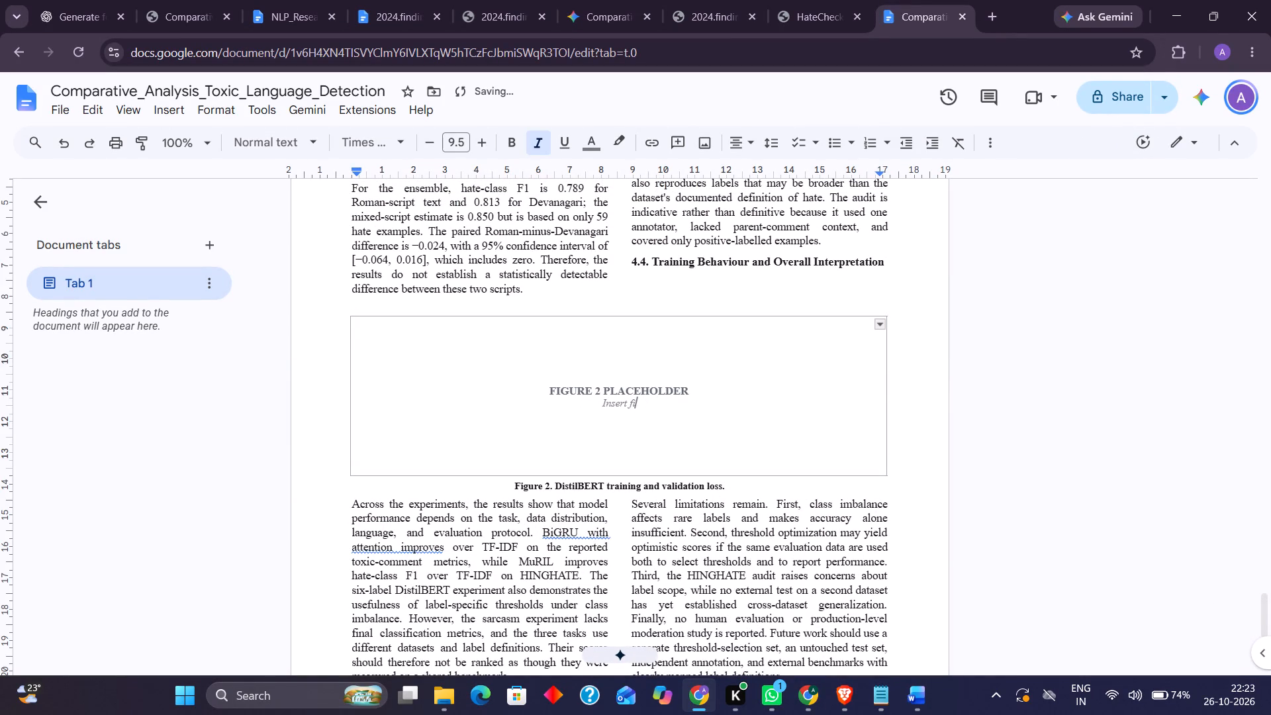
pyautogui.press('BackSpace')
pyautogui.press('BackSpace')
pyautogui.press('BackSpace')
pyautogui.press('BackSpace')
pyautogui.press('BackSpace')
pyautogui.press('BackSpace')
pyautogui.press('BackSpace')
pyautogui.press('BackSpace')
pyautogui.press('BackSpace')
pyautogui.press('BackSpace')
pyautogui.press('BackSpace')
pyautogui.press('BackSpace')
pyautogui.press('BackSpace')
pyautogui.press('BackSpace')
pyautogui.press('BackSpace')
pyautogui.press('BackSpace')
pyautogui.press('BackSpace')
pyautogui.press('BackSpace')
pyautogui.press('BackSpace')
pyautogui.press('BackSpace')
pyautogui.press('BackSpace')
pyautogui.press('BackSpace')
pyautogui.press('BackSpace')
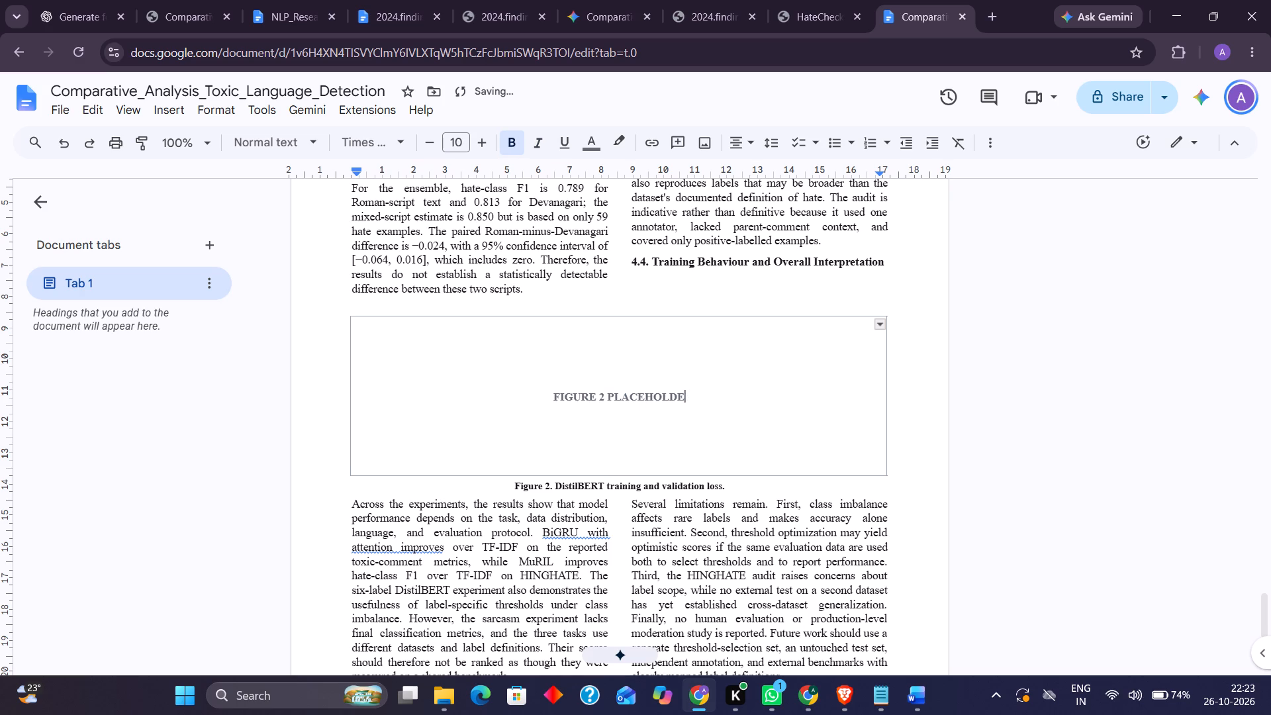
pyautogui.press('BackSpace')
pyautogui.press('BackSpace')
pyautogui.press('BackSpace')
pyautogui.press('BackSpace')
pyautogui.press('BackSpace')
pyautogui.press('BackSpace')
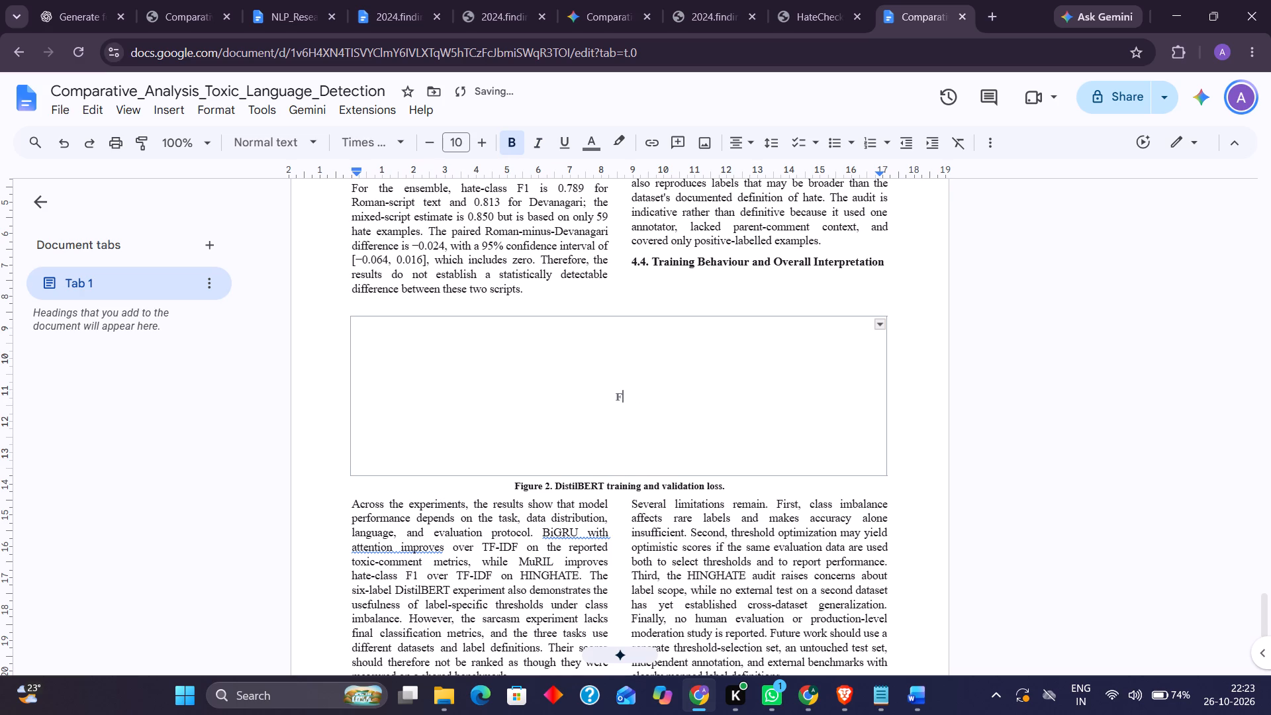
pyautogui.press('BackSpace')
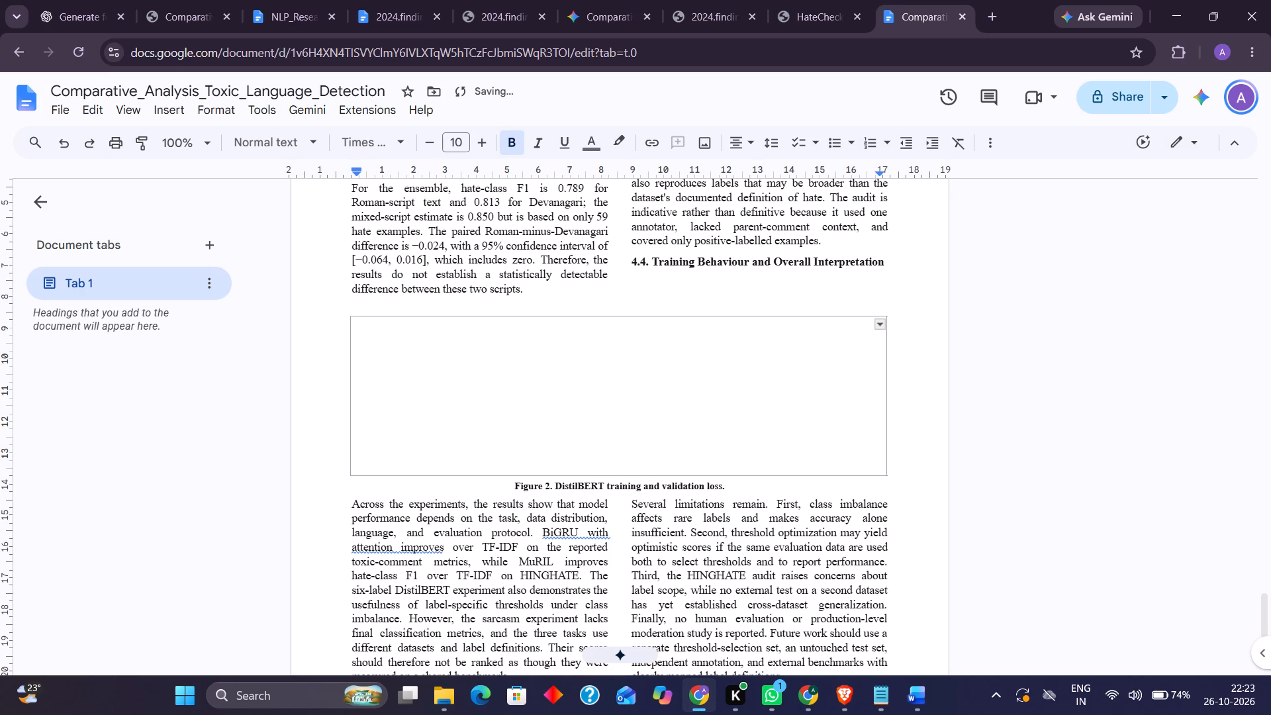
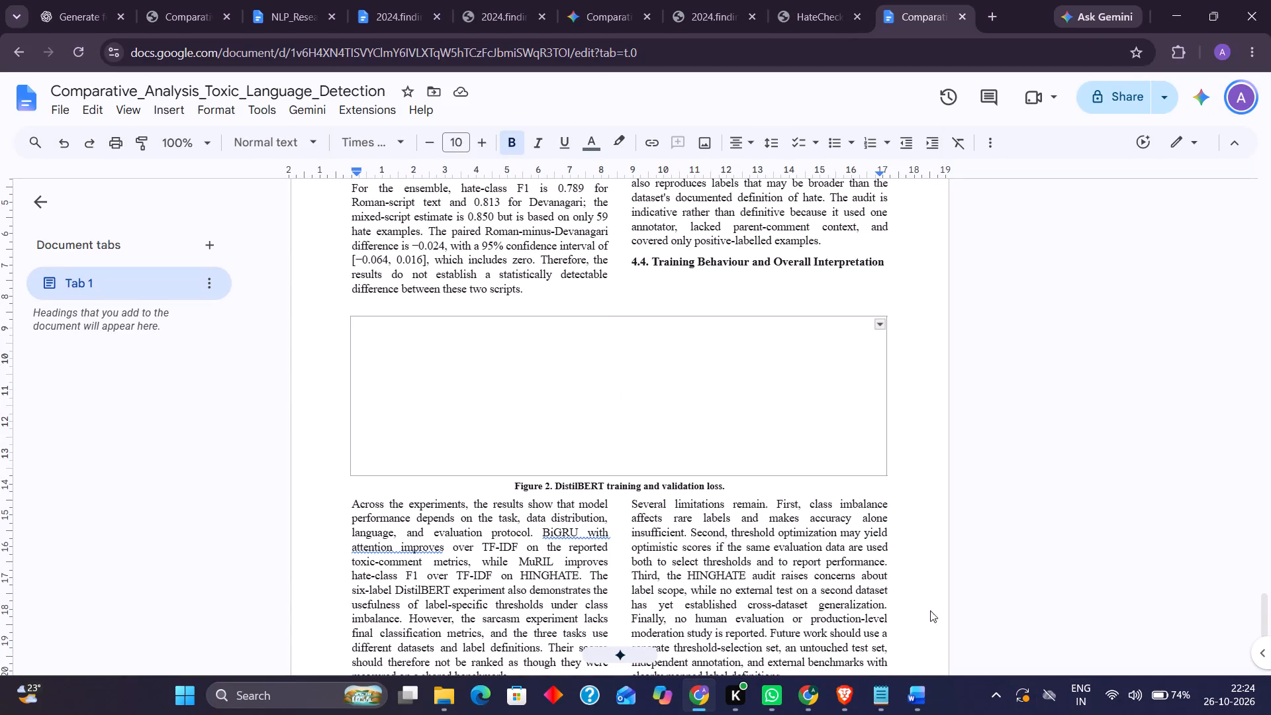
# Insert the desktop's WhatsApp image from 2026-10-26 at 21.28.16 into the empty frame above the Figure 2 caption.
pyautogui.click(382, 343)
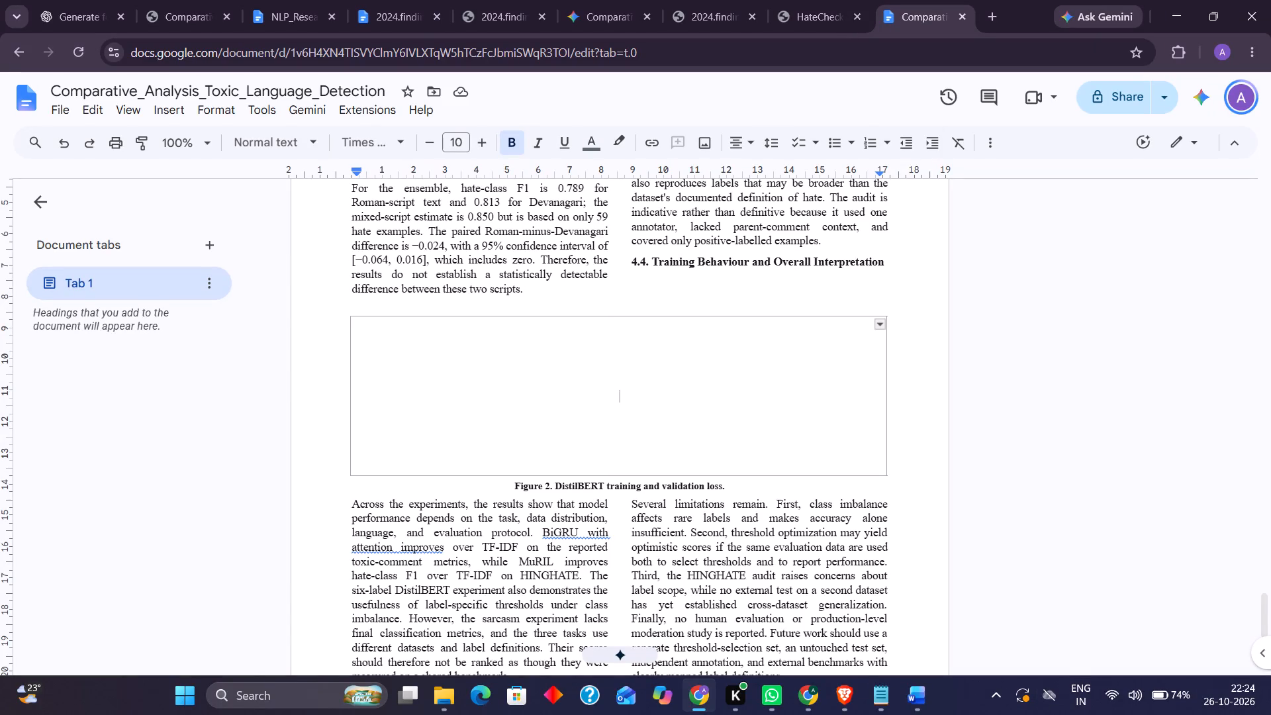
pyautogui.doubleClick(382, 343)
pyautogui.click(365, 340)
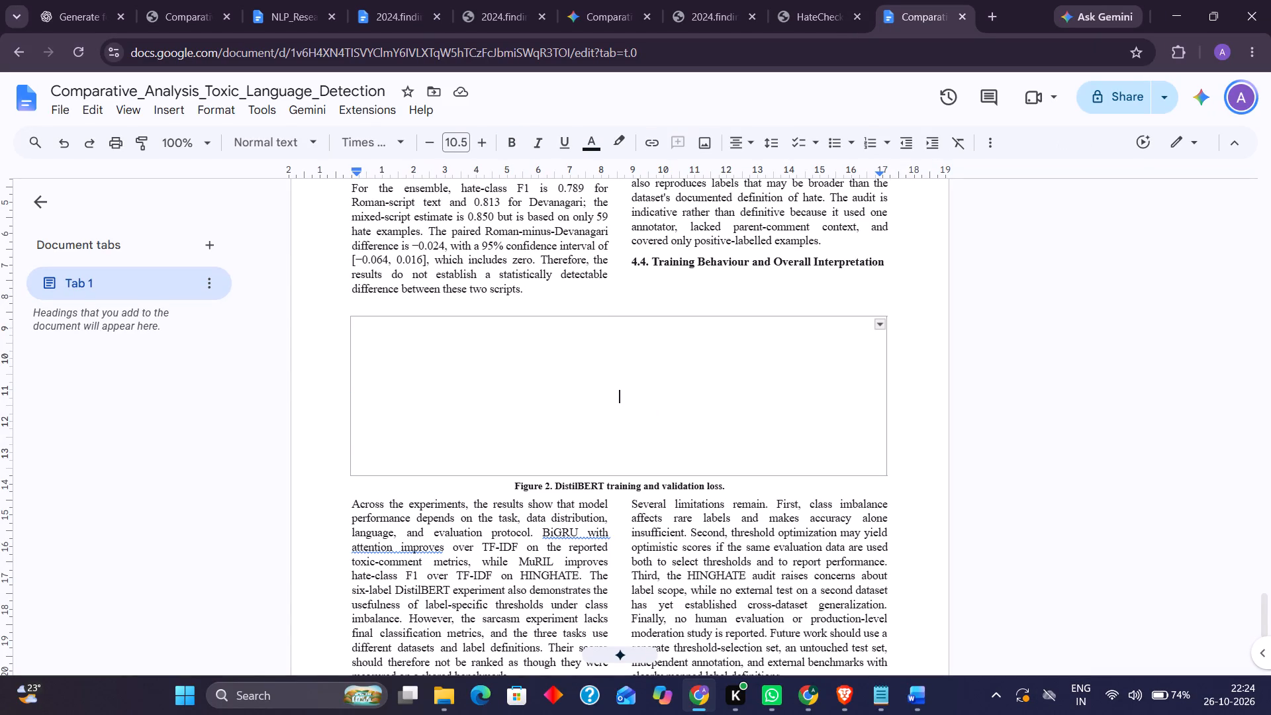
pyautogui.click(365, 340)
pyautogui.click(1270, 714)
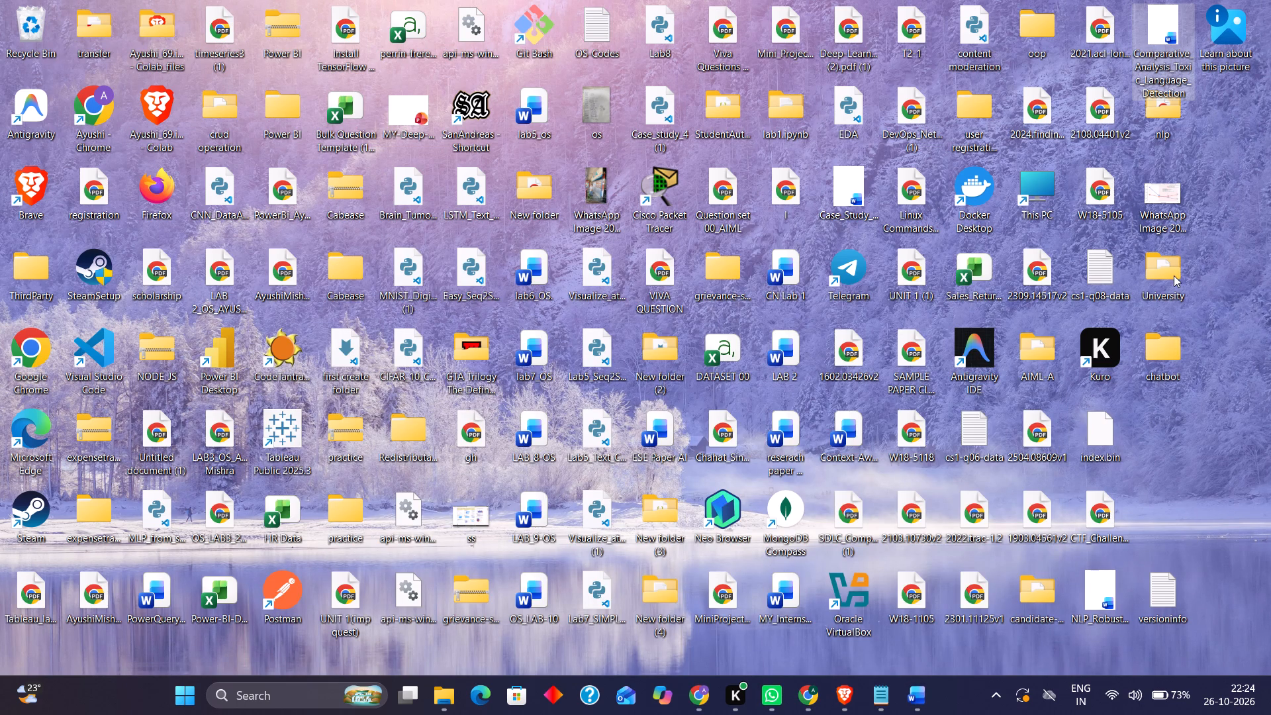
pyautogui.moveTo(1160, 201); pyautogui.dragTo(828, 604)
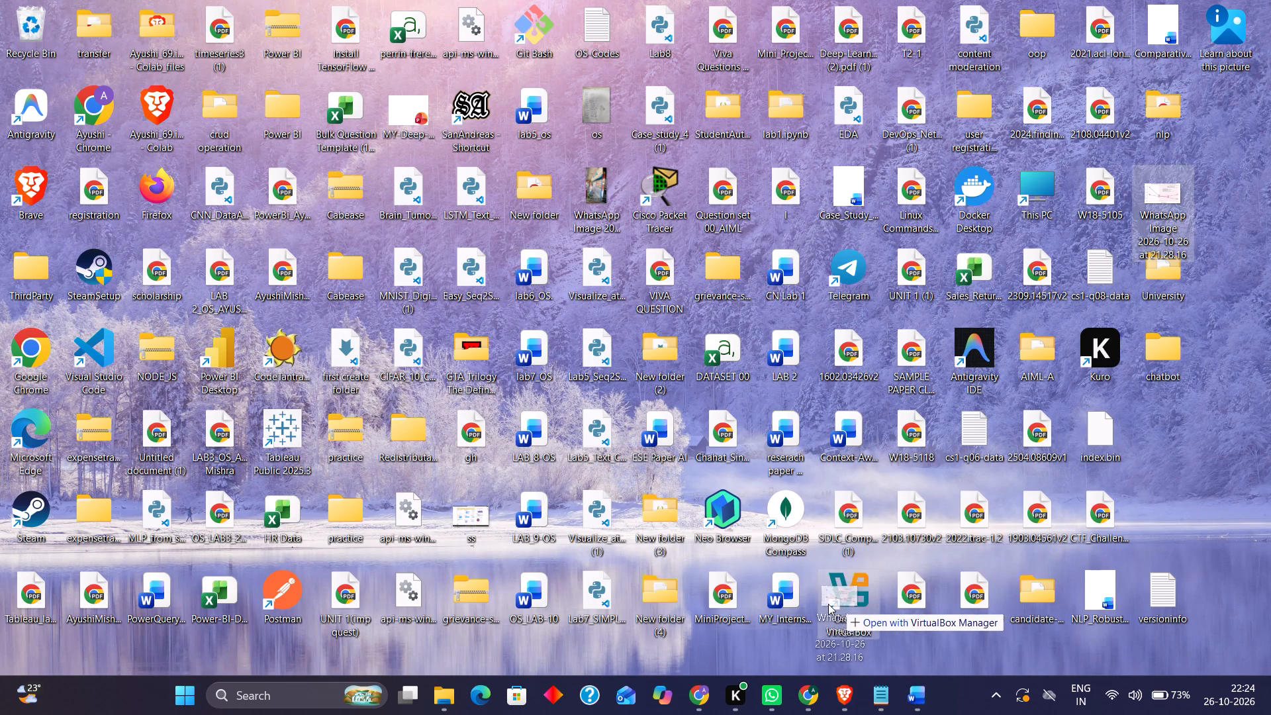
pyautogui.moveTo(828, 604); pyautogui.dragTo(537, 321)
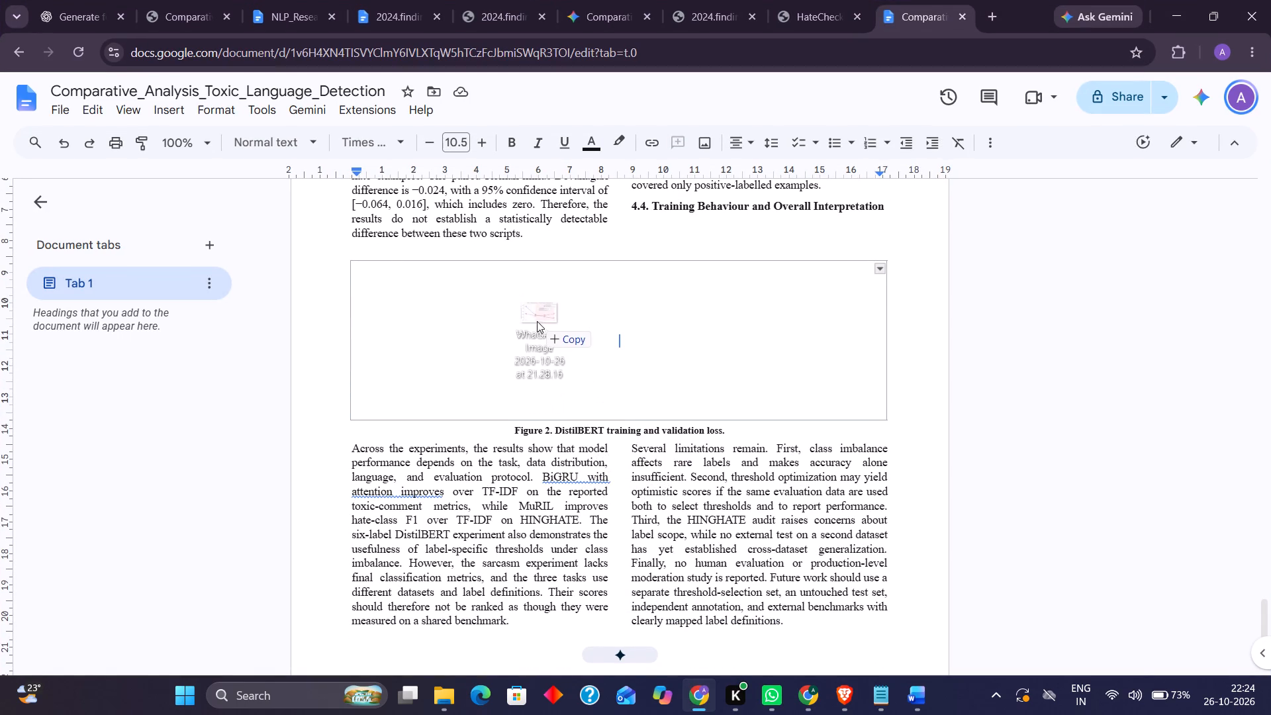
pyautogui.moveTo(537, 321); pyautogui.dragTo(530, 324)
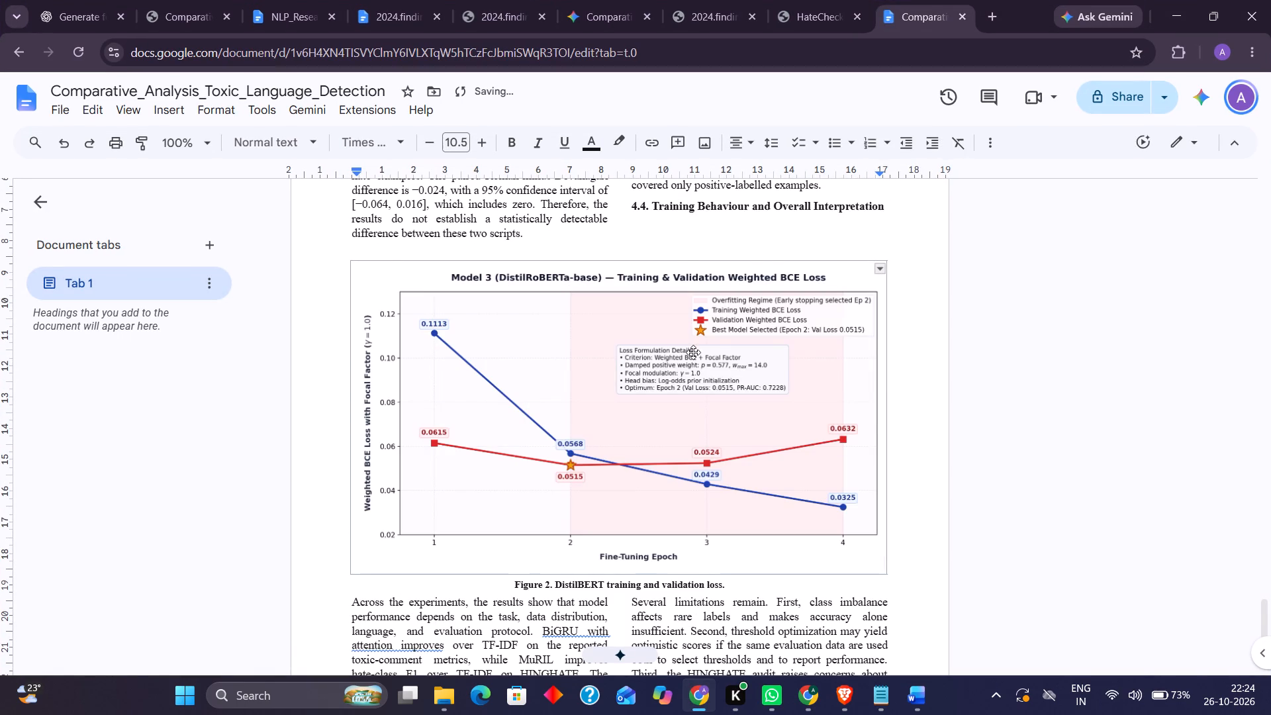
# Shrink the Figure 2 loss chart slightly, and narrow it to about half the width of its frame.
pyautogui.click(846, 504)
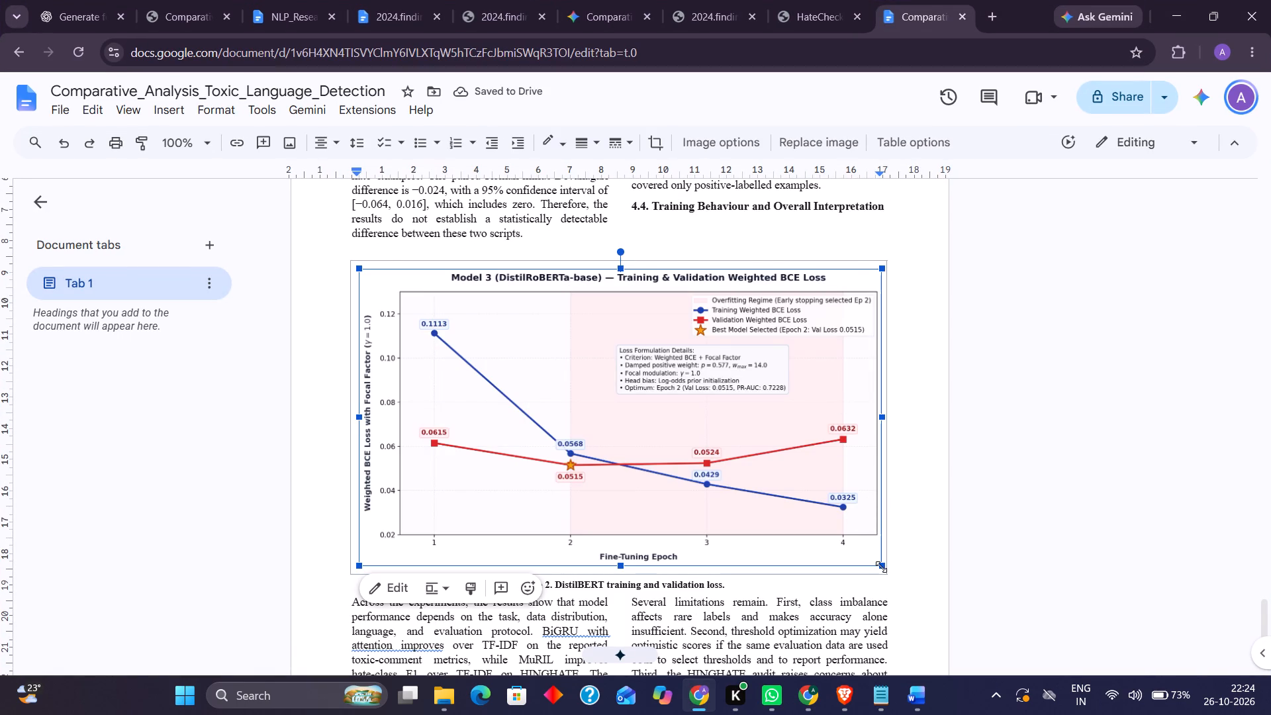
pyautogui.moveTo(881, 567); pyautogui.dragTo(711, 555)
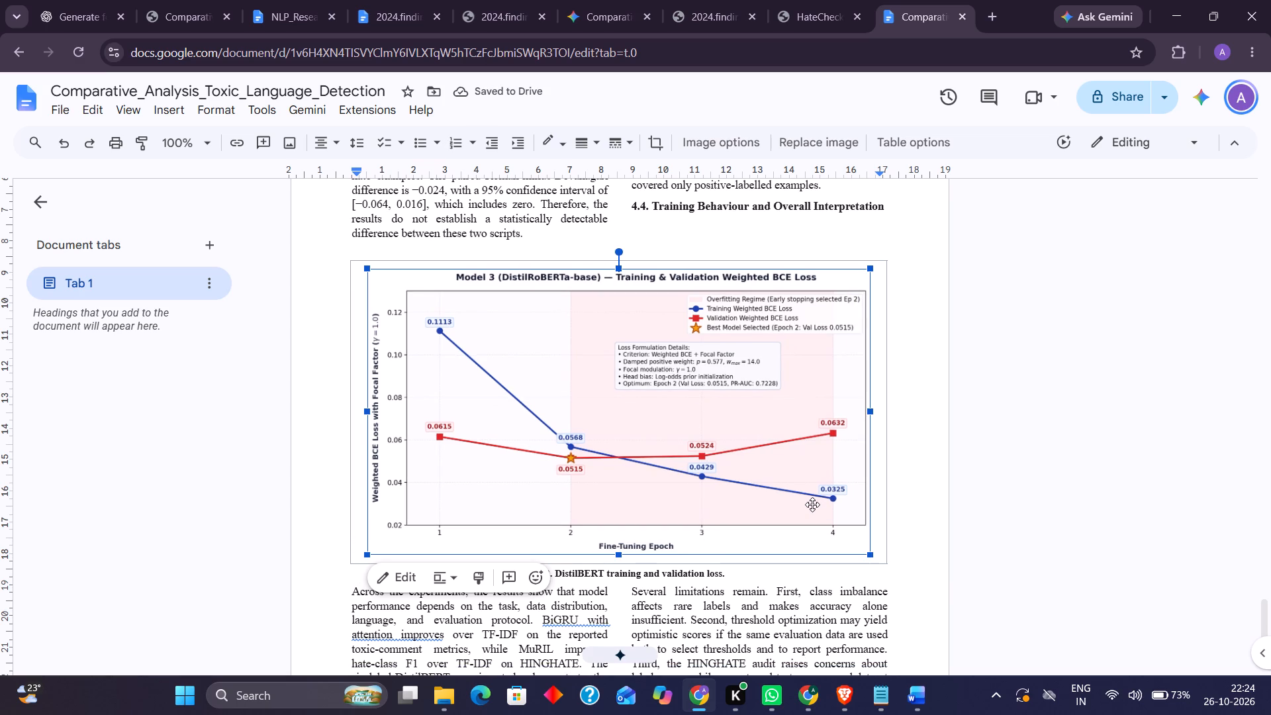
pyautogui.click(855, 520)
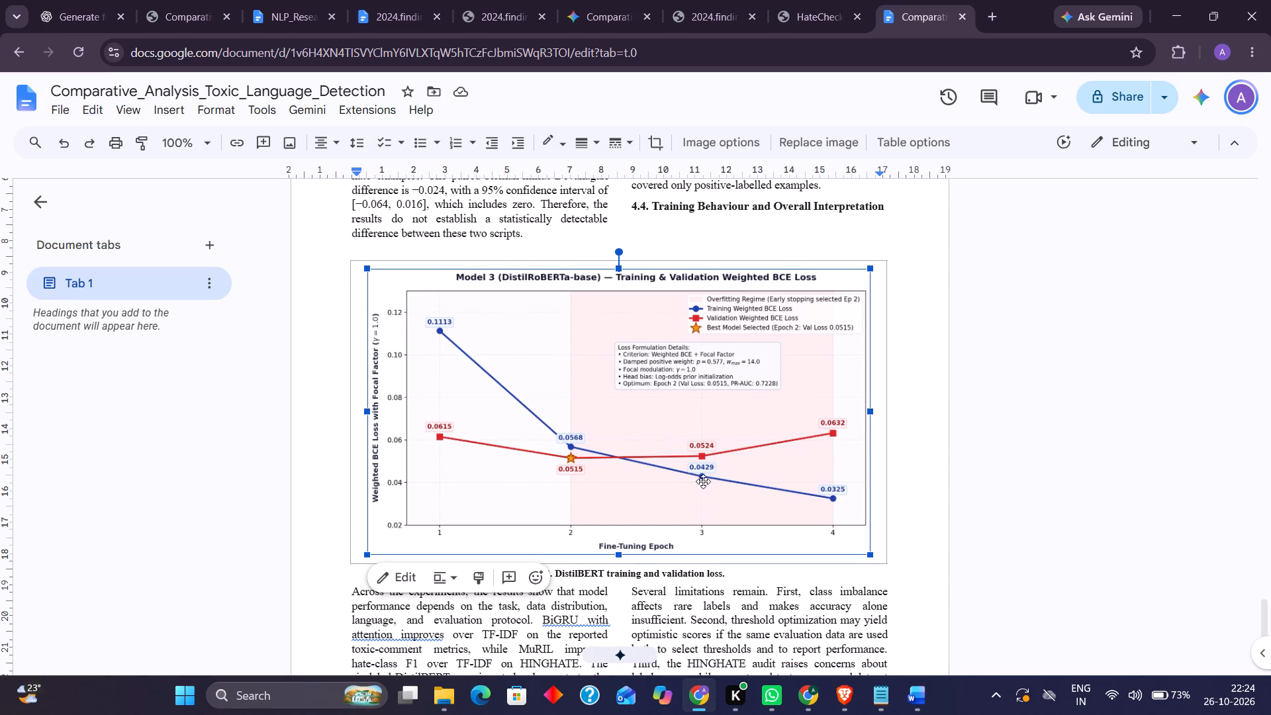
pyautogui.click(703, 481)
# Resize the Figure 2 training and validation loss chart to about 12.6 cm wide and 7.6 cm tall.
pyautogui.moveTo(869, 413); pyautogui.dragTo(657, 426)
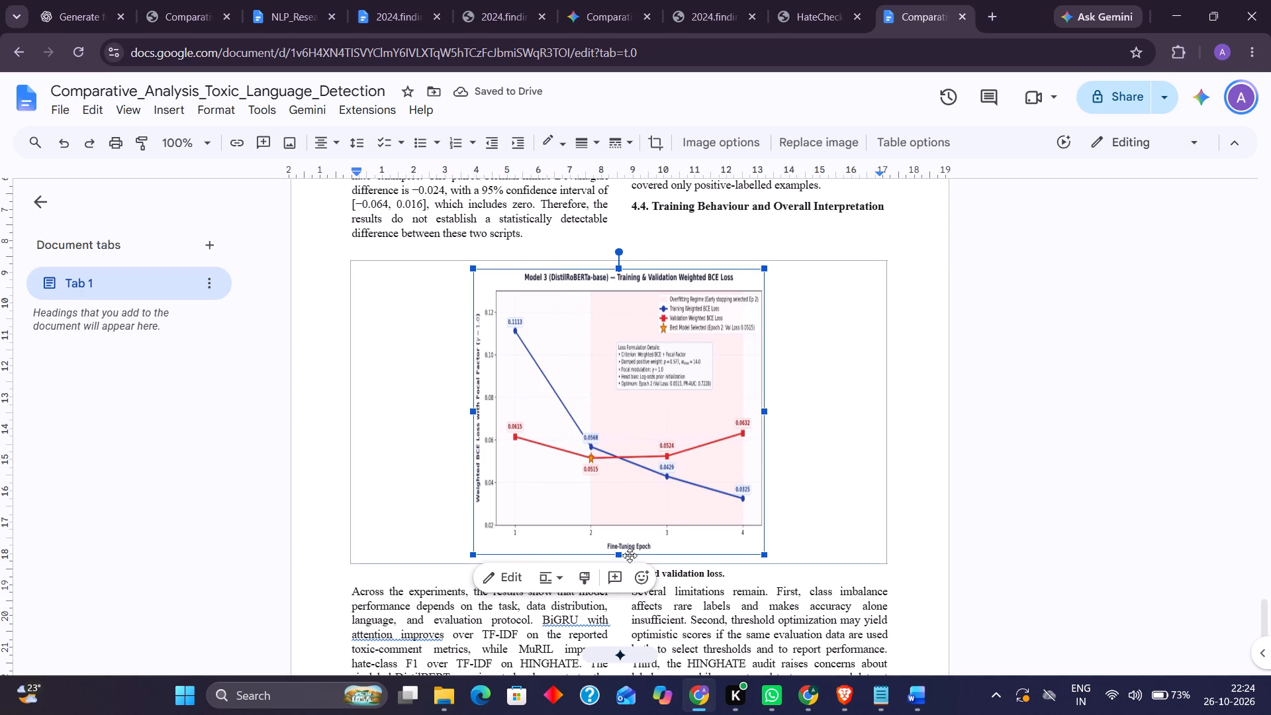
pyautogui.moveTo(619, 554); pyautogui.dragTo(618, 504)
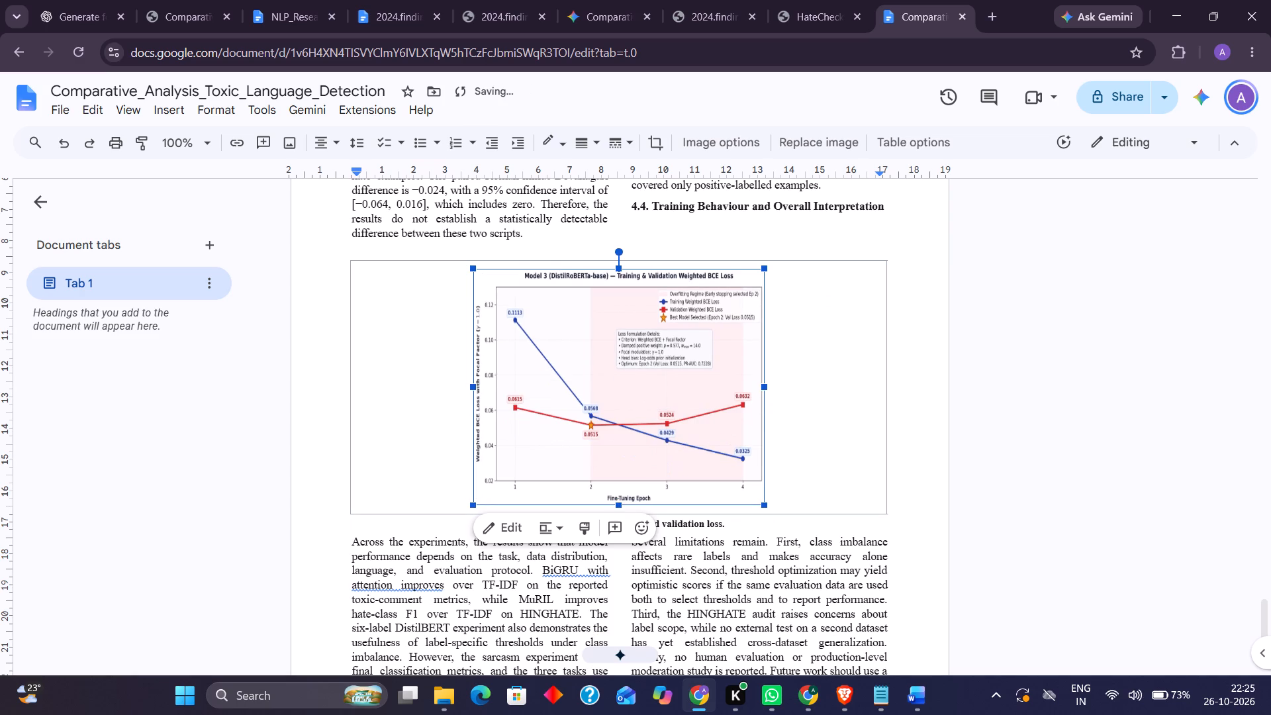
pyautogui.moveTo(477, 387); pyautogui.dragTo(373, 400)
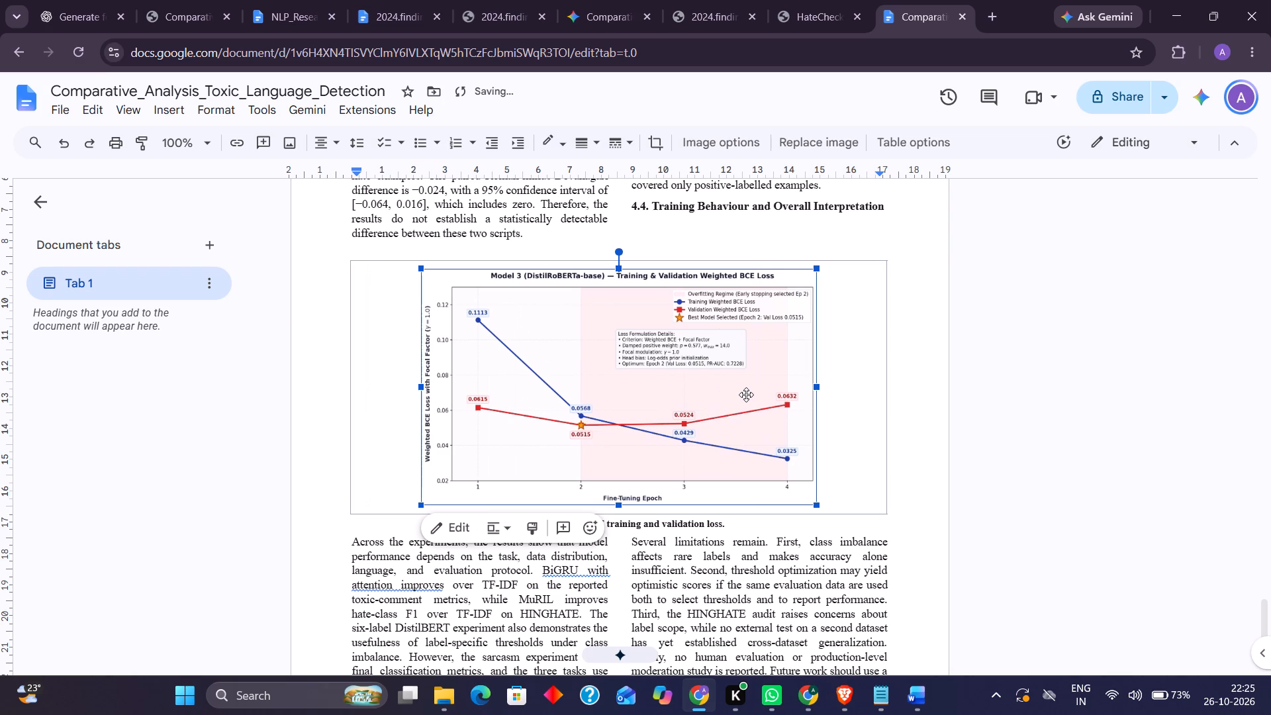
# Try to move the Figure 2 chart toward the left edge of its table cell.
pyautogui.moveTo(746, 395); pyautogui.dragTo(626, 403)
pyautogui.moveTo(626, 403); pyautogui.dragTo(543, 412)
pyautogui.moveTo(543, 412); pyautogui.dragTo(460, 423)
# Add two blank lines after the Figure 2 chart, inside its table cell above the caption.
pyautogui.click(828, 497)
pyautogui.press('Return')
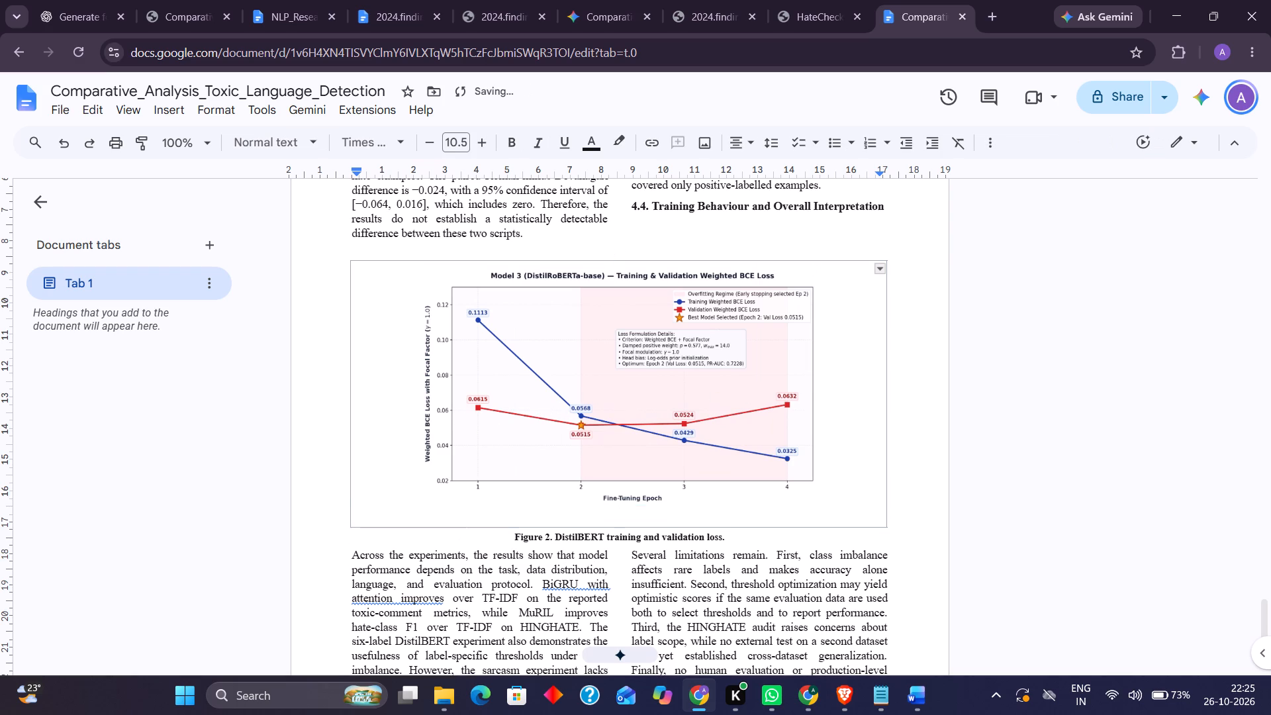
pyautogui.press('Return')
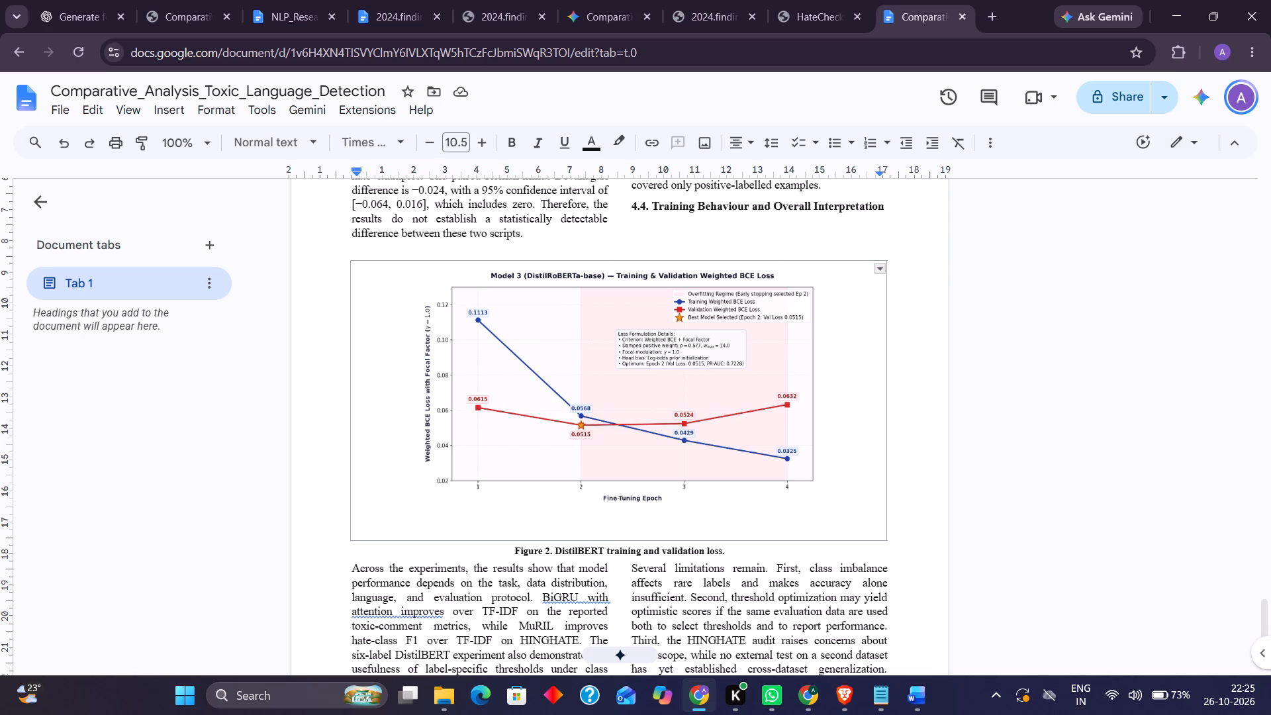
# Narrow the Figure 2 training and validation loss chart to about 11.4 cm wide, leaving its height alone.
pyautogui.click(759, 383)
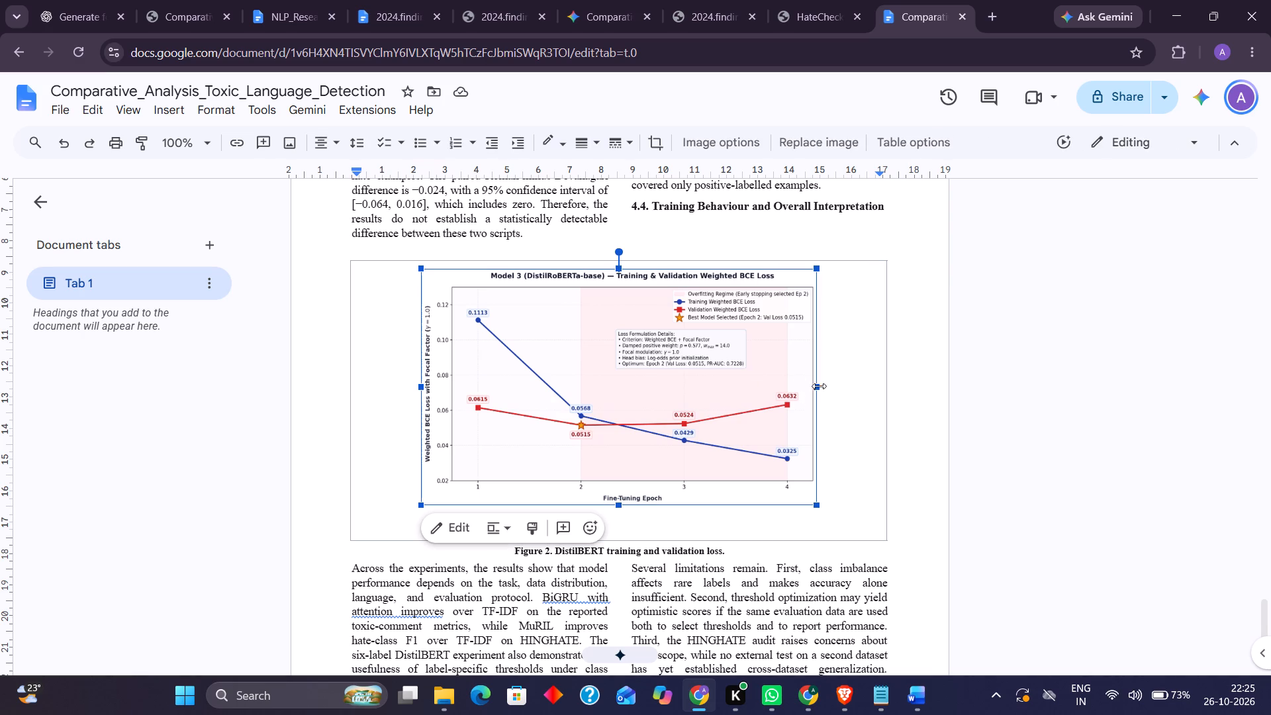
pyautogui.moveTo(818, 389); pyautogui.dragTo(777, 389)
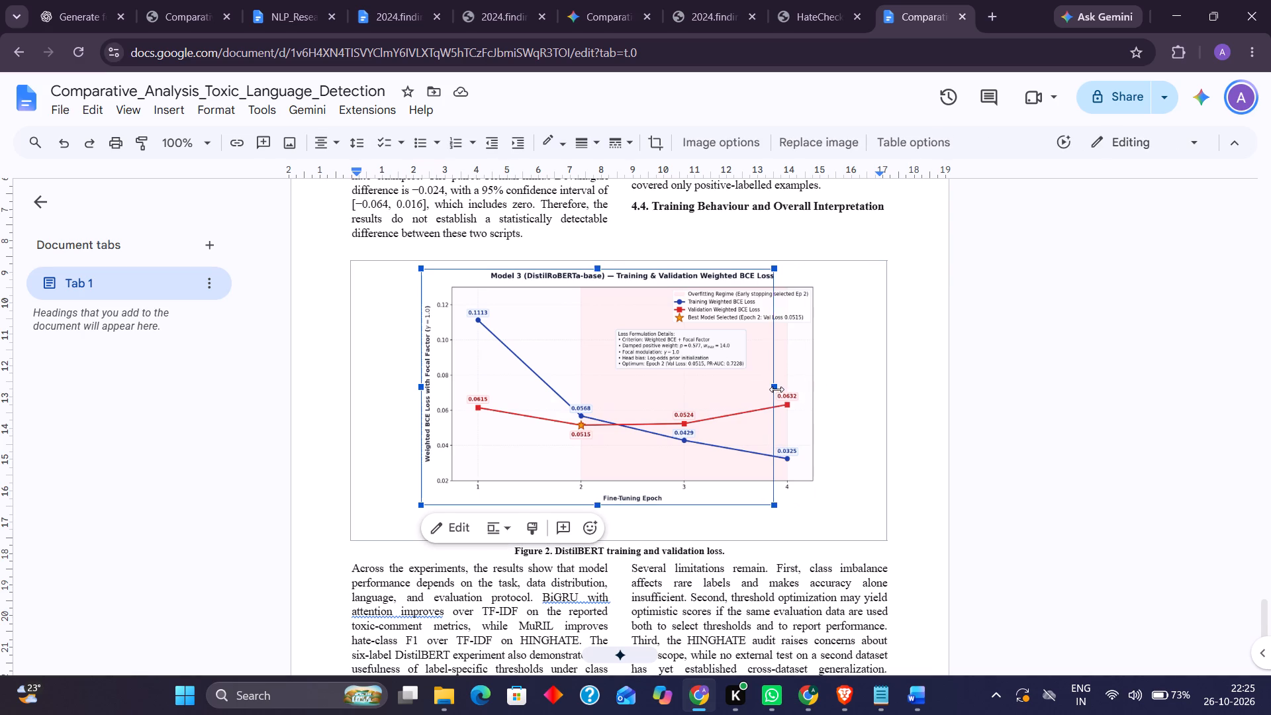
pyautogui.moveTo(777, 389); pyautogui.dragTo(779, 390)
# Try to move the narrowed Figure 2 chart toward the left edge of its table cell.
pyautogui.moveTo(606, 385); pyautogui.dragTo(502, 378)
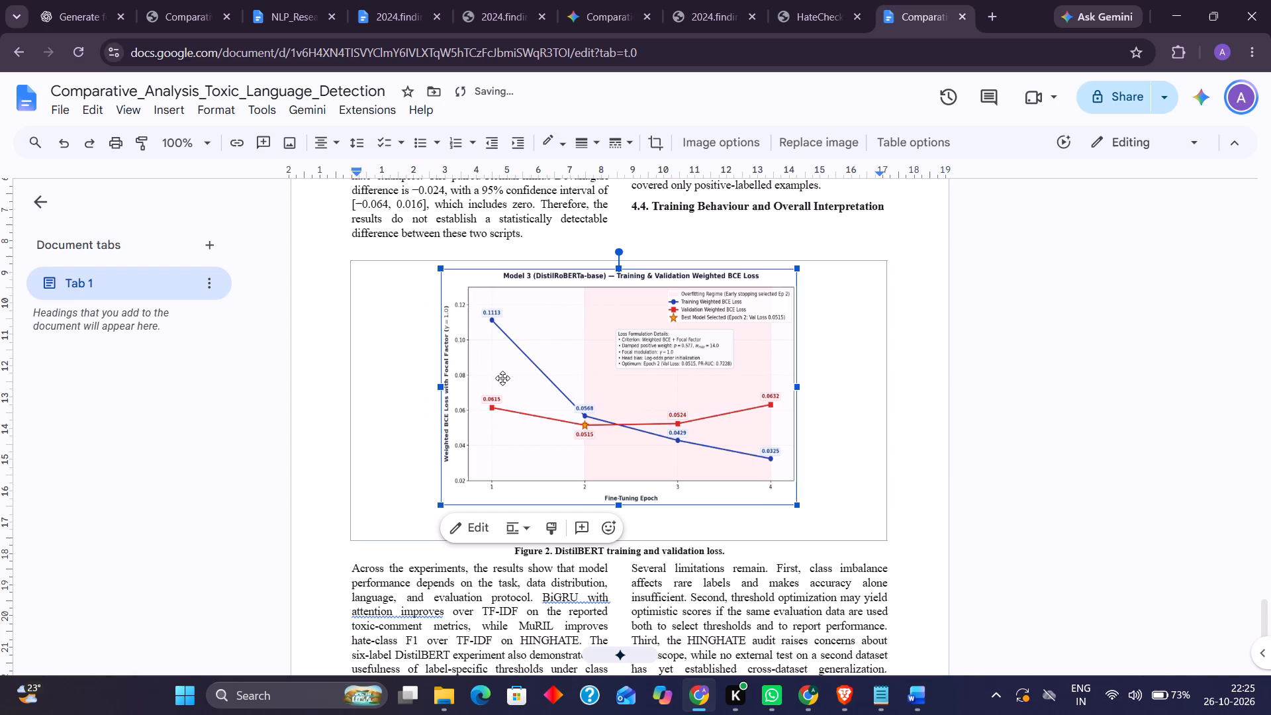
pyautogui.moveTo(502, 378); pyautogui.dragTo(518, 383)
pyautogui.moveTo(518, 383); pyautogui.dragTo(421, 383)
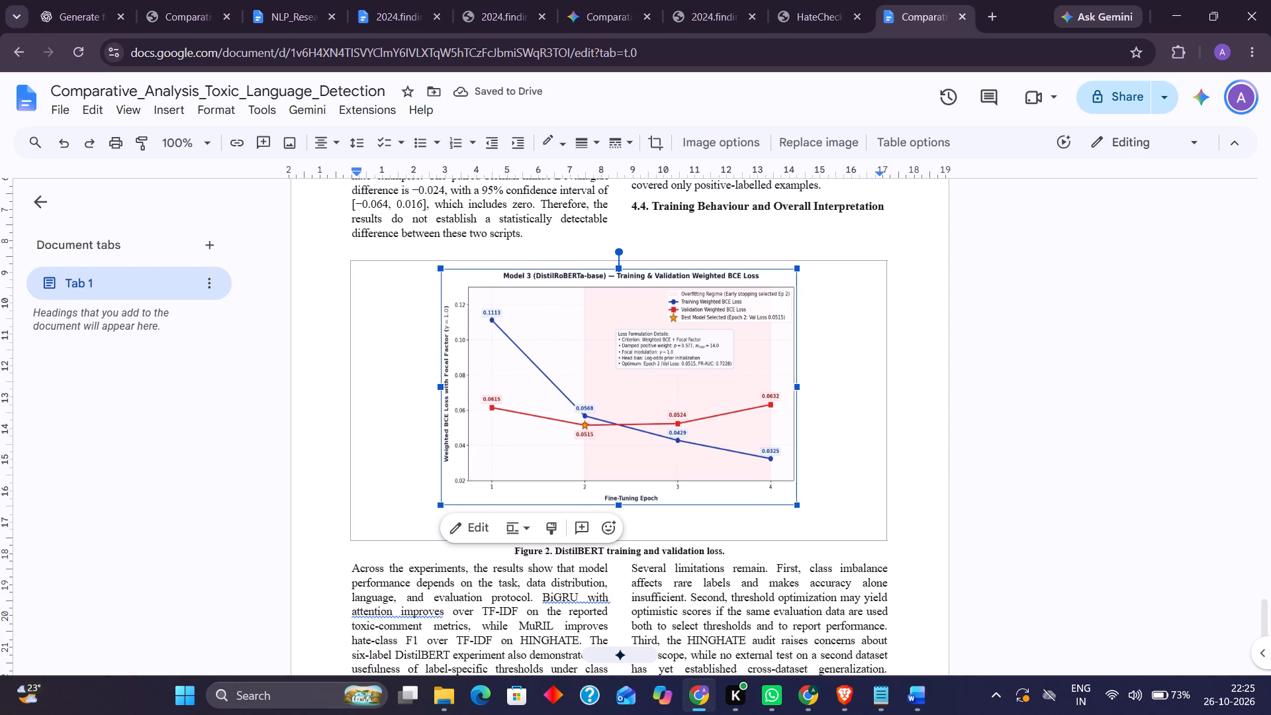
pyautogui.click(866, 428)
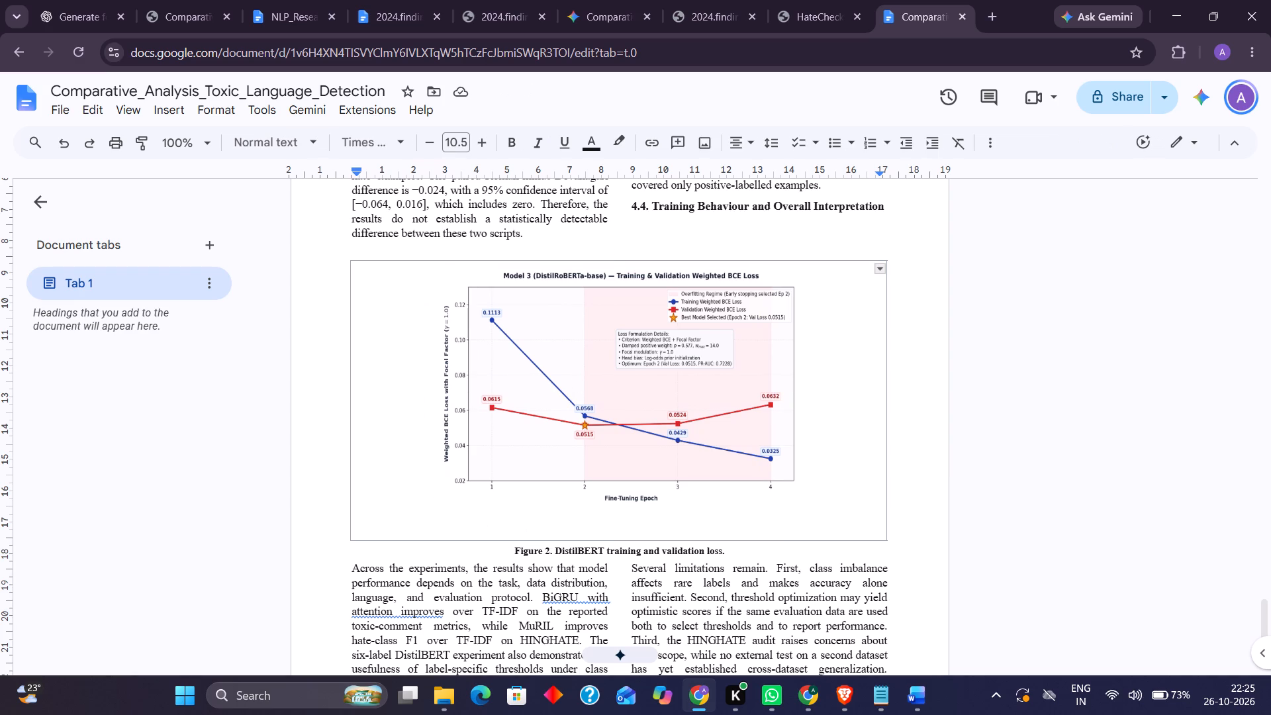
# Place the text cursor on the blank line between the Figure 2 chart and its caption, inside the table cell.
pyautogui.click(601, 523)
pyautogui.click(461, 522)
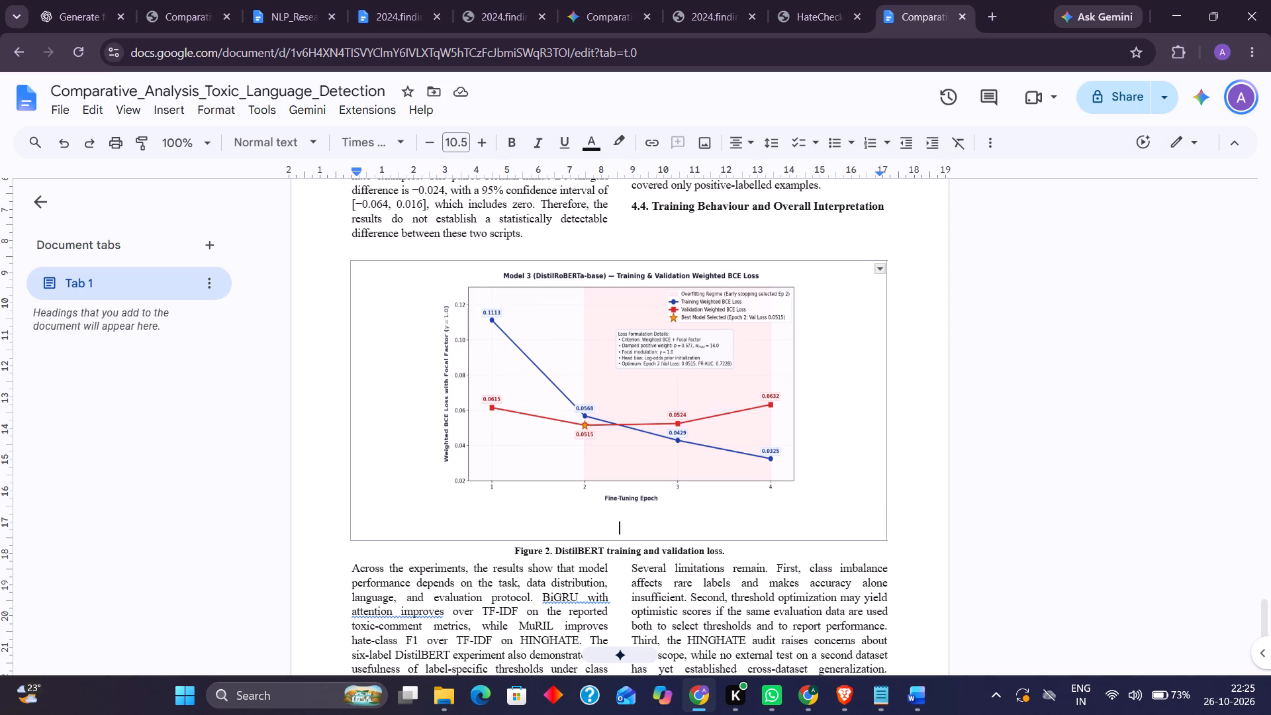
pyautogui.click(461, 522)
pyautogui.click(461, 522)
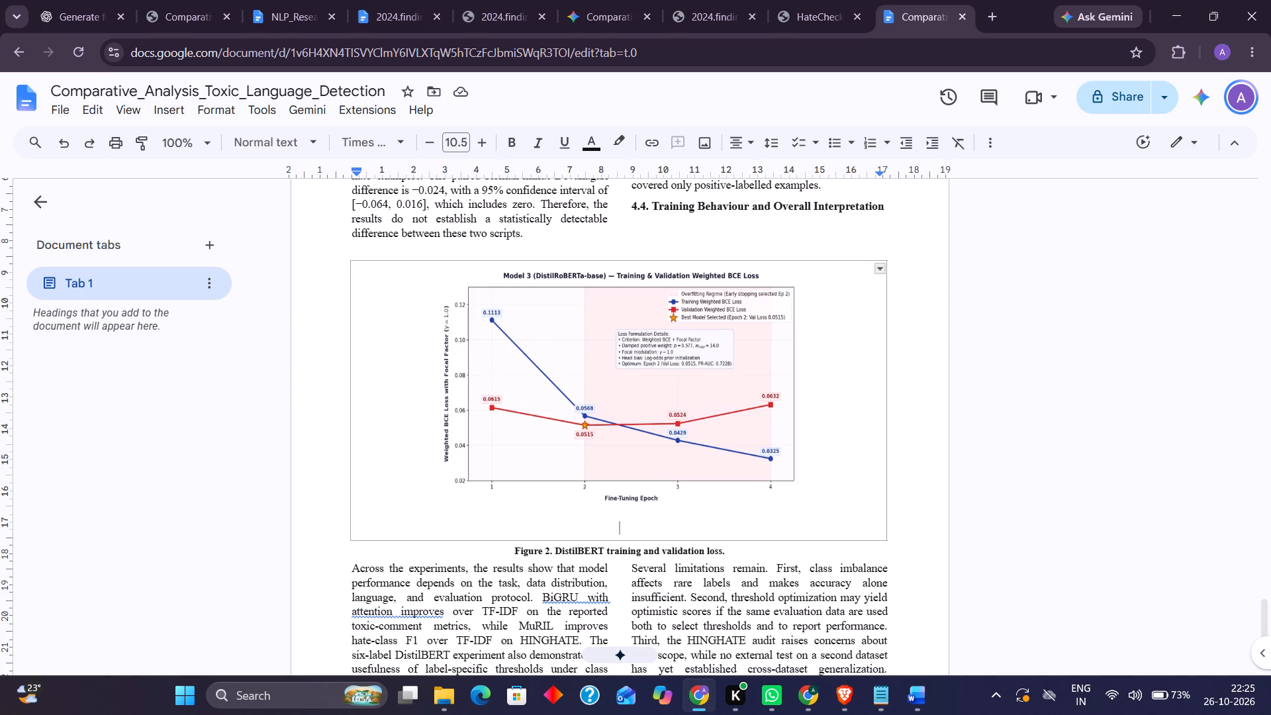
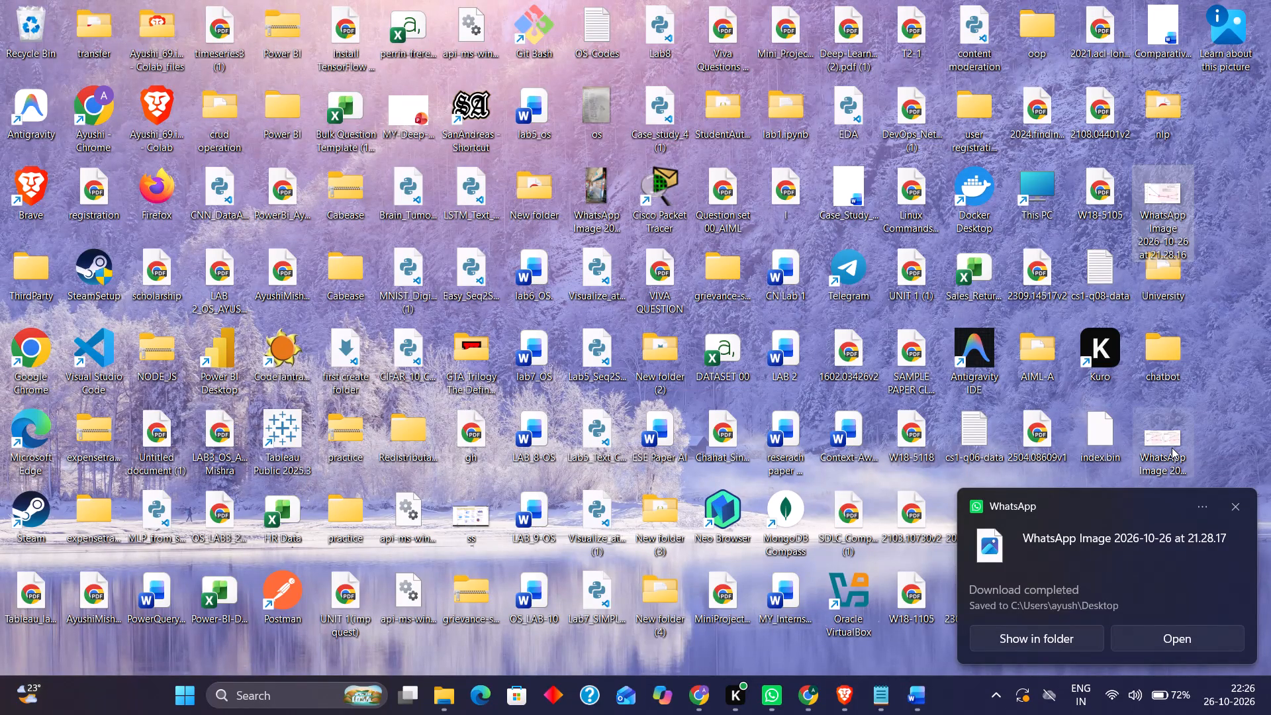
pyautogui.moveTo(1172, 448); pyautogui.dragTo(694, 707)
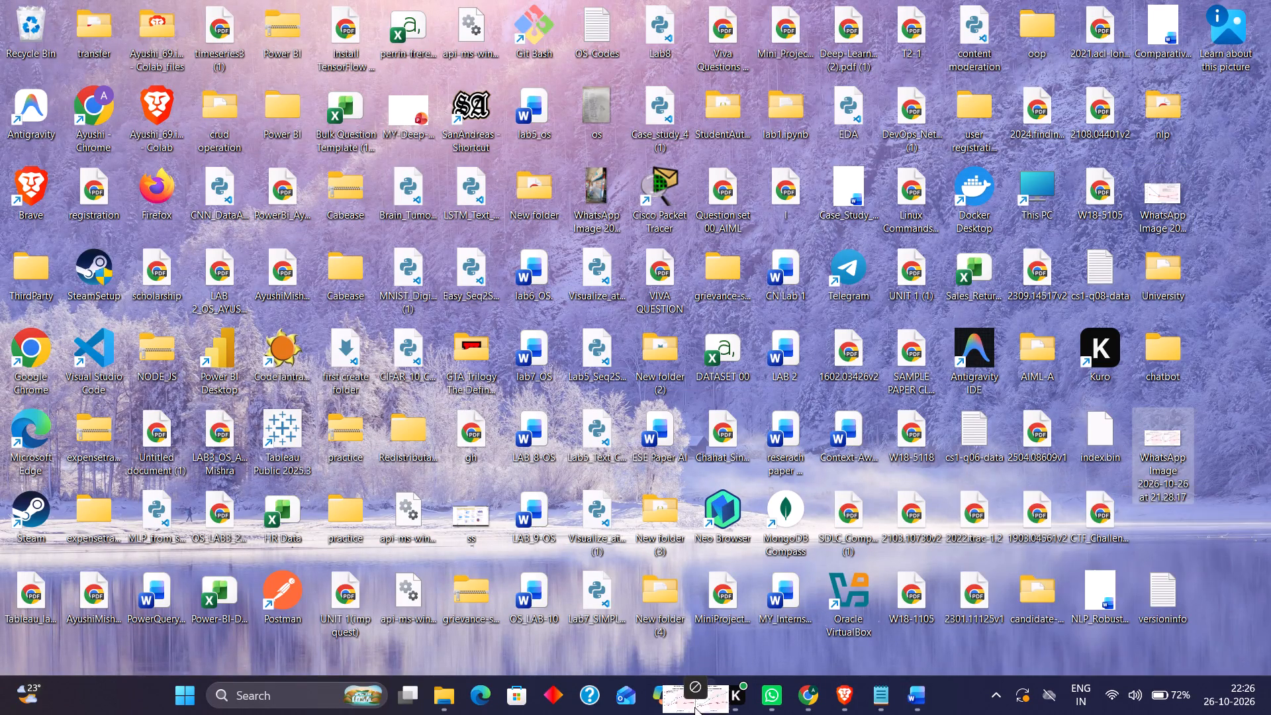
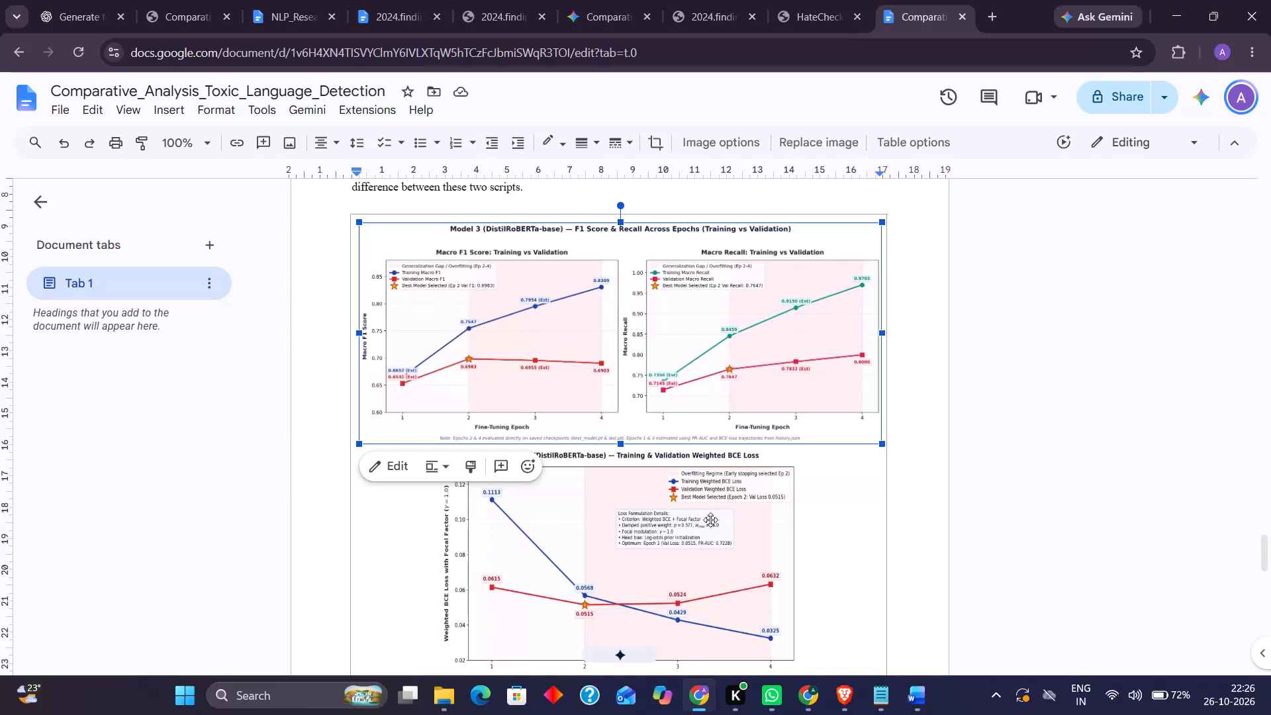
# Move the training and validation weighted BCE loss chart above the F1 score and recall chart inside the table cell.
pyautogui.moveTo(693, 555); pyautogui.dragTo(653, 424)
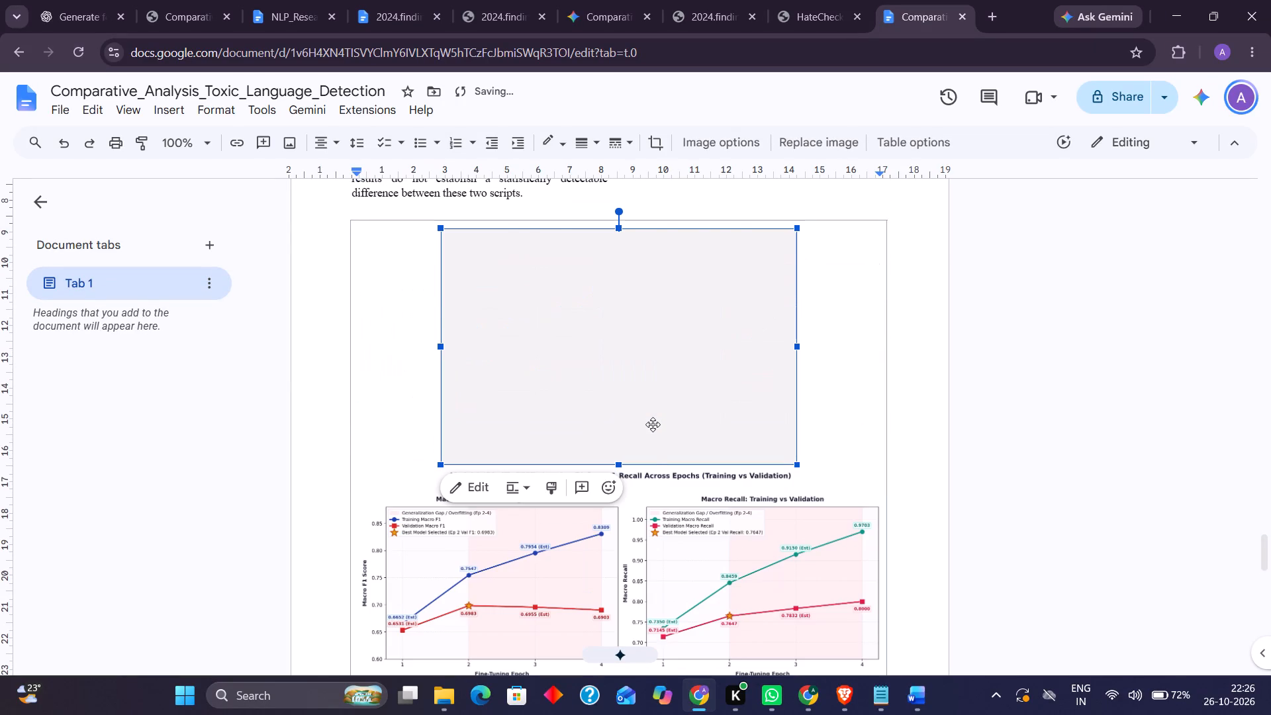
pyautogui.click(850, 395)
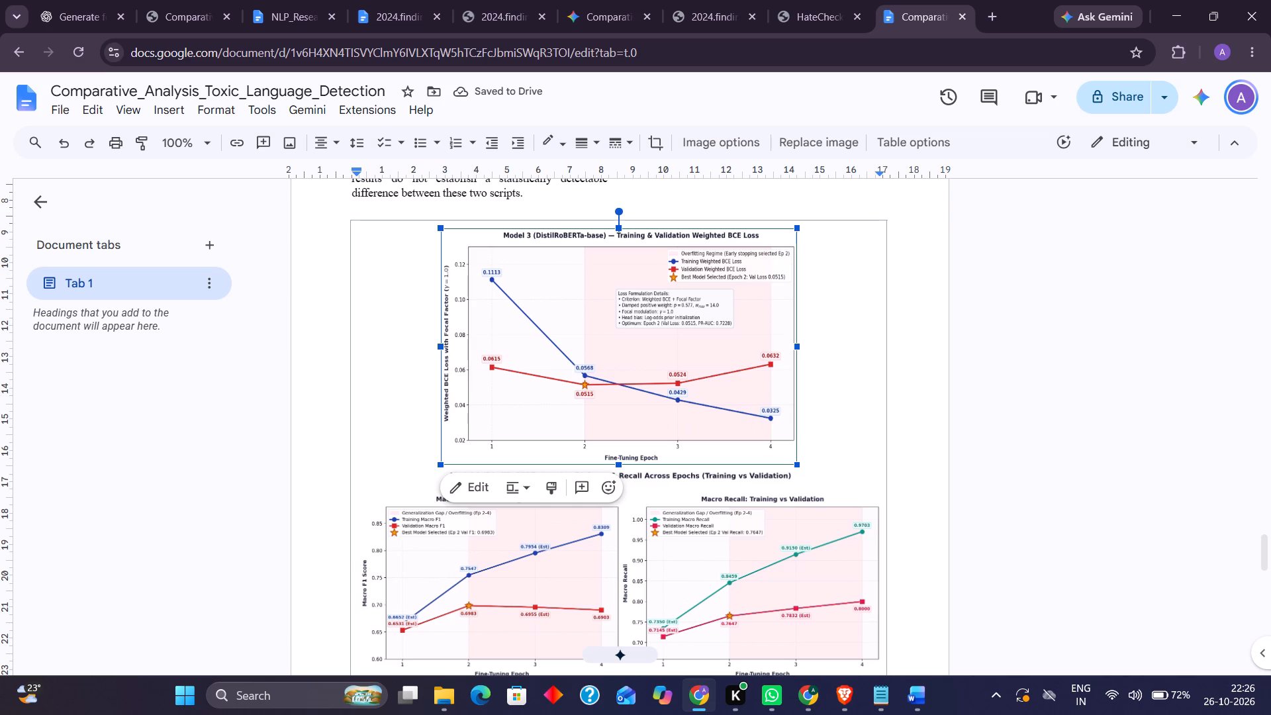
pyautogui.click(792, 347)
# Widen the training and validation loss chart slightly, to about 11.7 cm, keeping its height.
pyautogui.moveTo(796, 346); pyautogui.dragTo(798, 345)
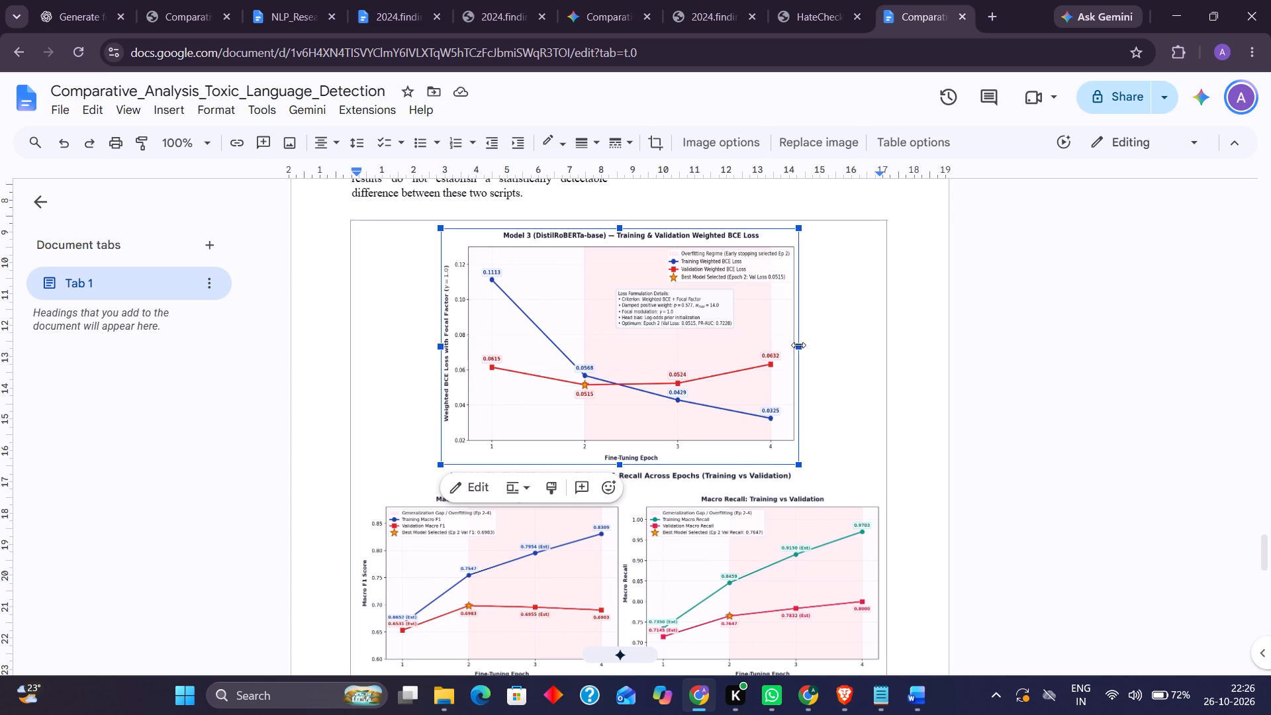
pyautogui.moveTo(798, 345); pyautogui.dragTo(714, 361)
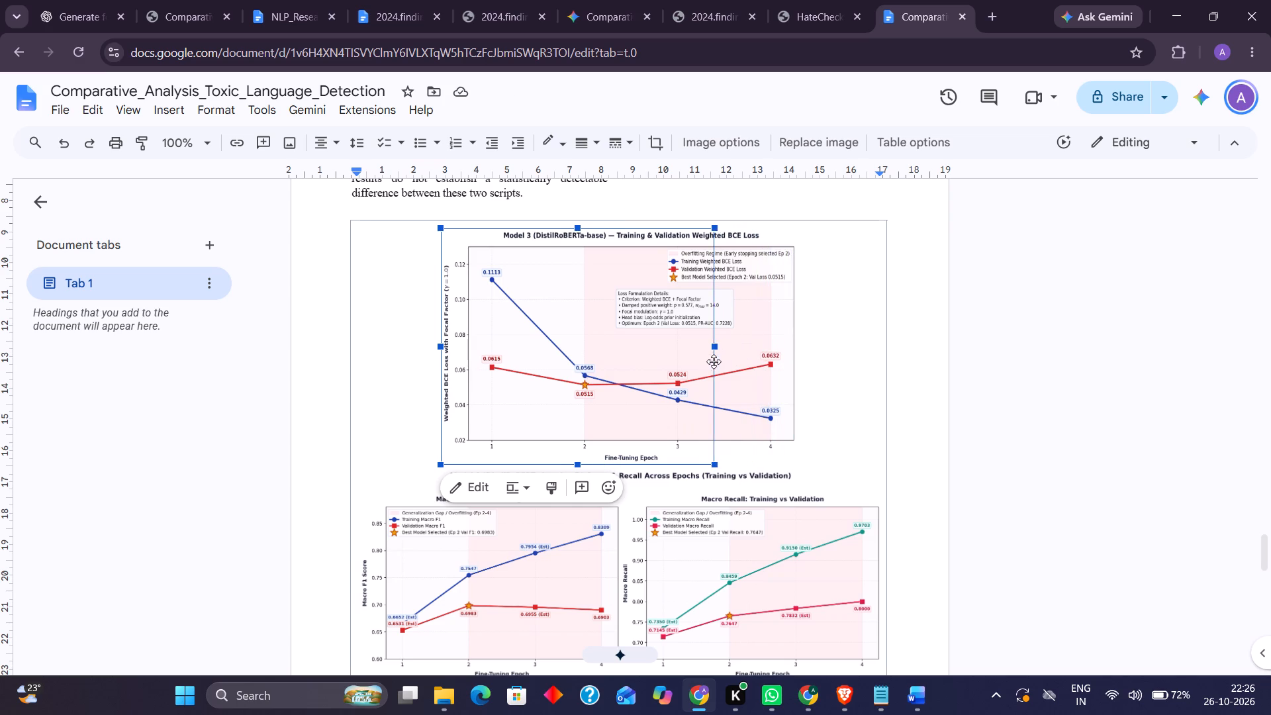
pyautogui.moveTo(714, 361); pyautogui.dragTo(742, 360)
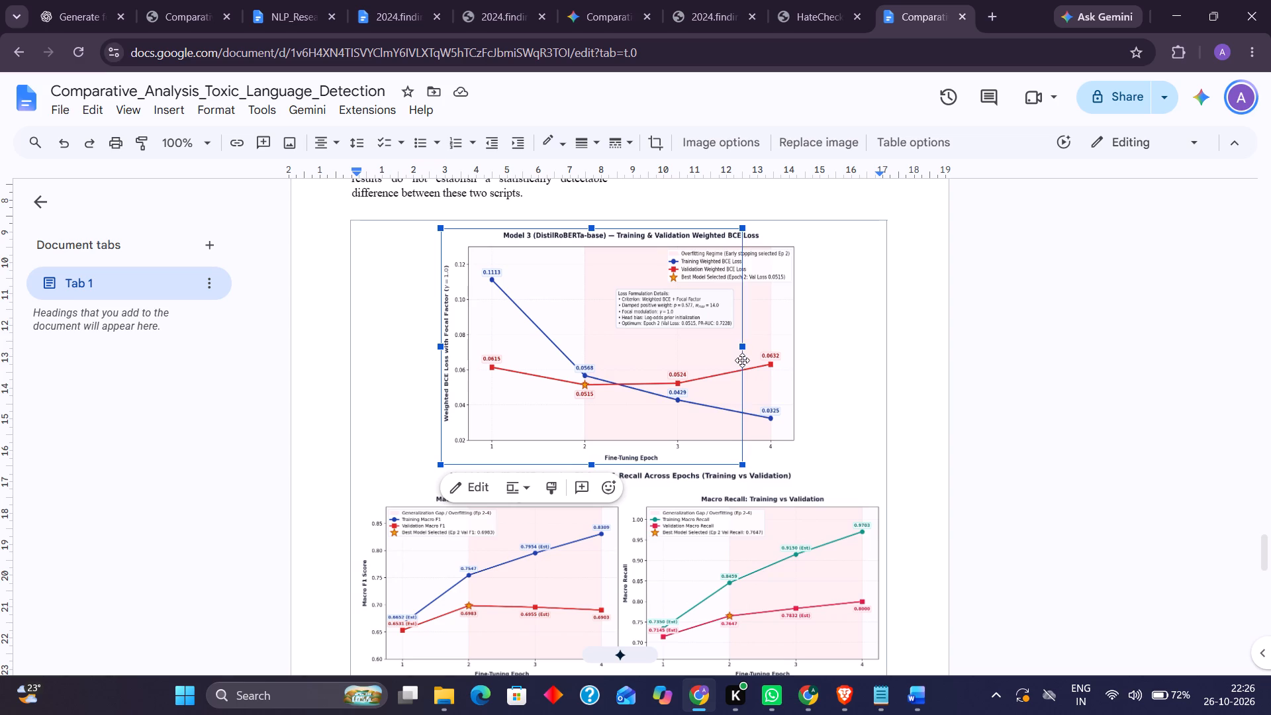
pyautogui.moveTo(742, 360); pyautogui.dragTo(806, 354)
# Narrow the F1 score and recall chart below the loss chart to about 12 cm wide, roughly matching the loss chart's width.
pyautogui.click(763, 602)
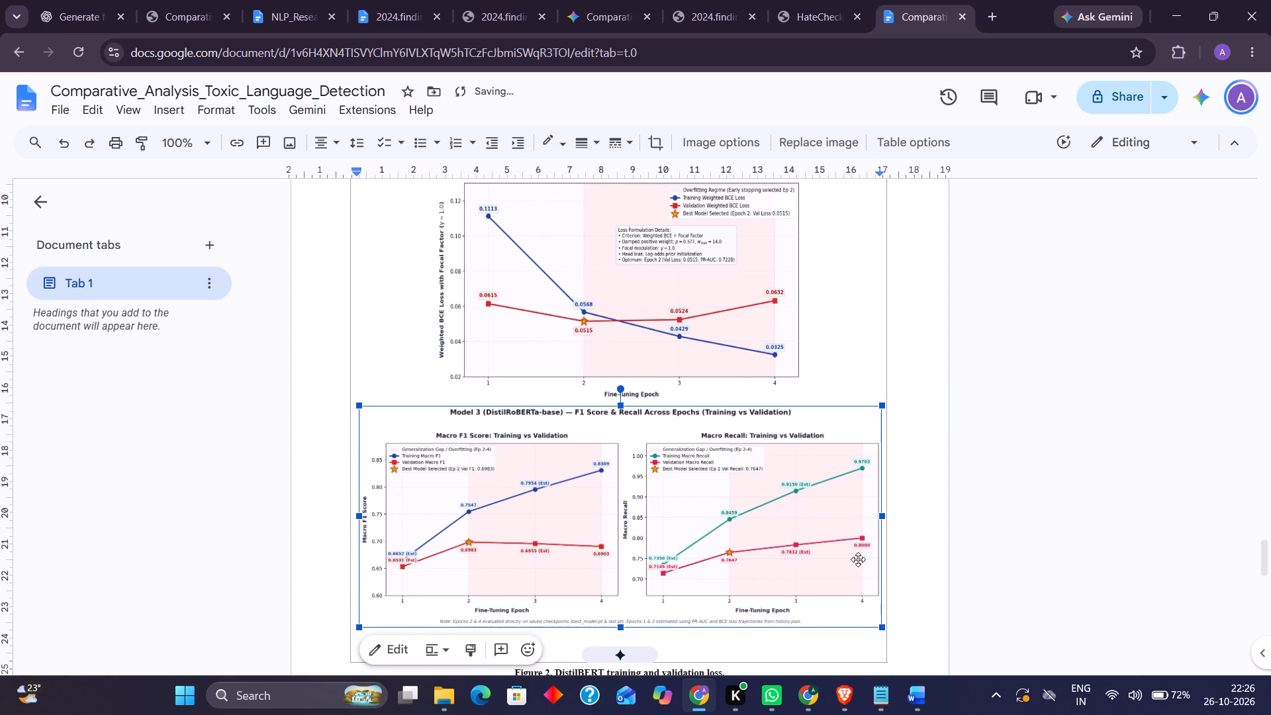
pyautogui.moveTo(882, 515); pyautogui.dragTo(798, 507)
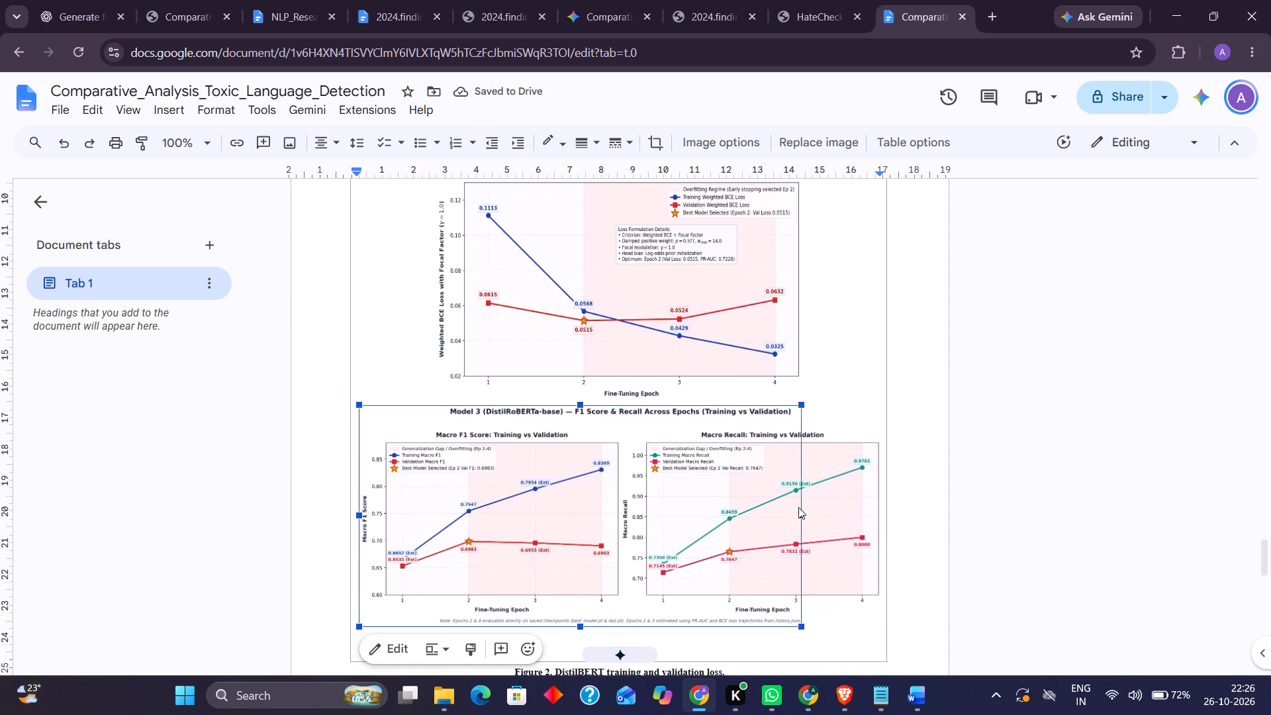
pyautogui.moveTo(798, 507); pyautogui.dragTo(804, 506)
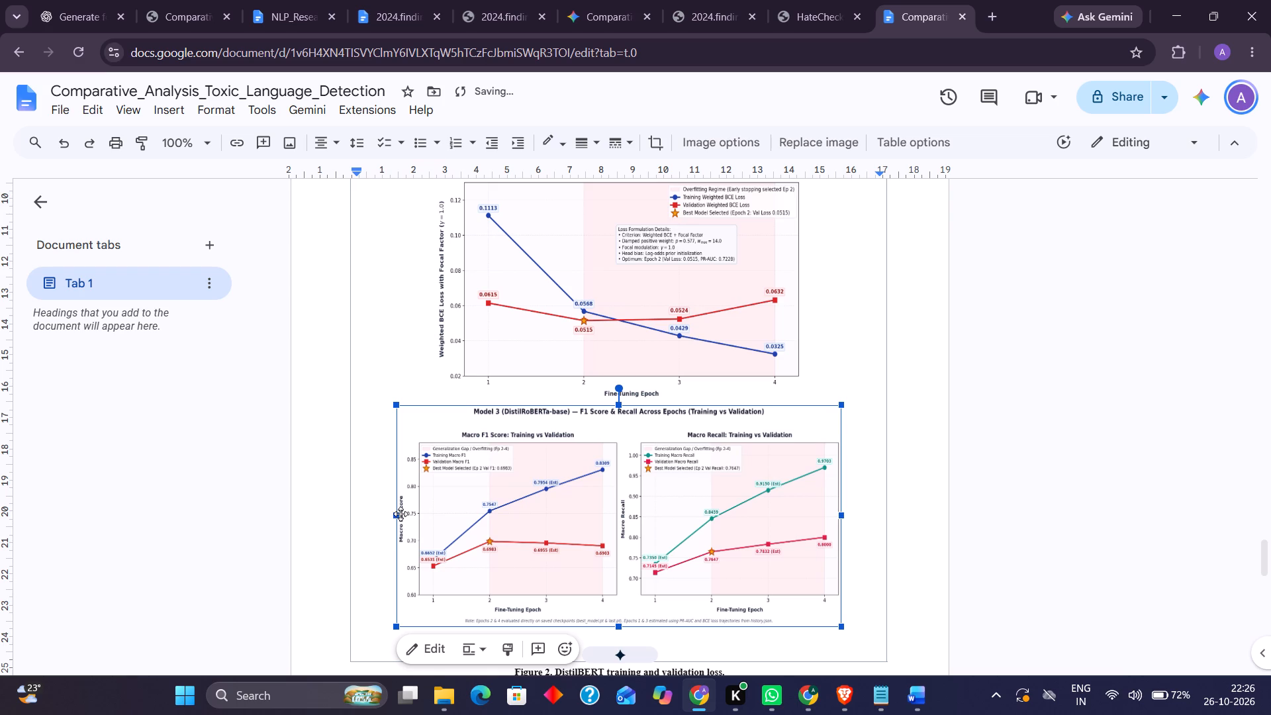
pyautogui.moveTo(399, 515); pyautogui.dragTo(466, 505)
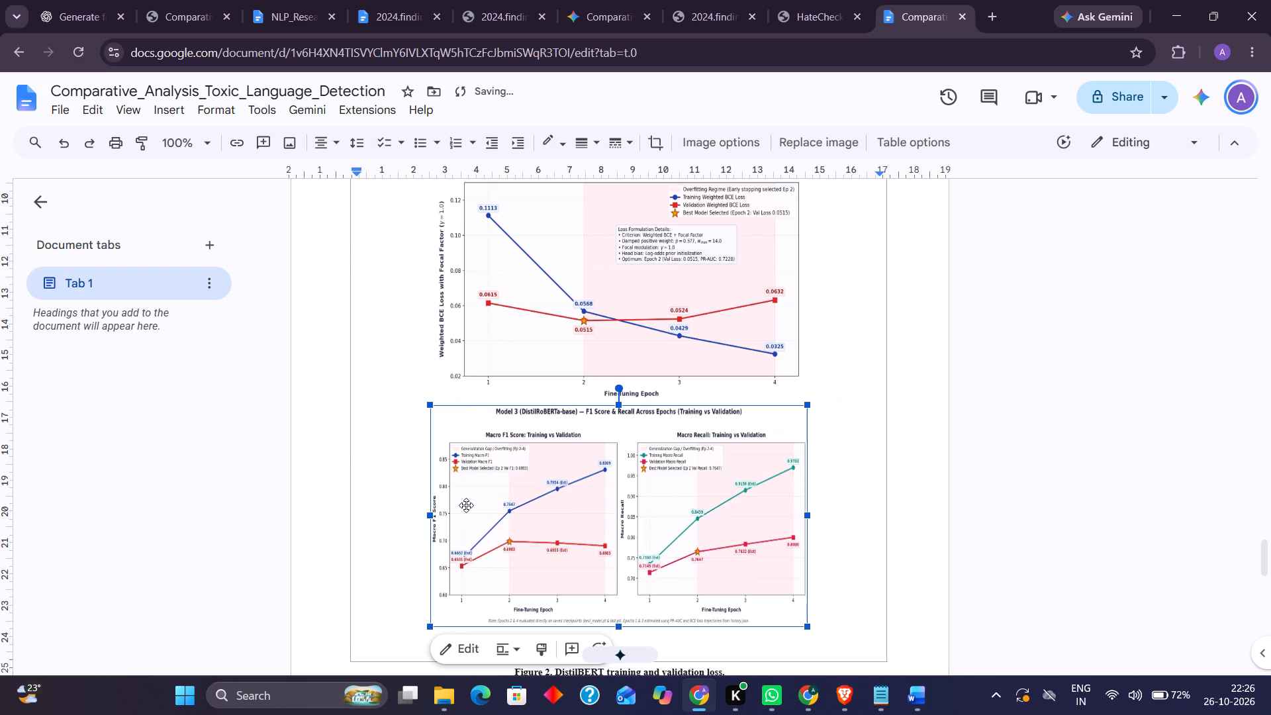
# Delete both placeholder lines, "FIGURE 1 PLACEHOLDER" and "Insert figure here", from the box above the Figure 1 DistilBERT architecture caption.
pyautogui.click(861, 471)
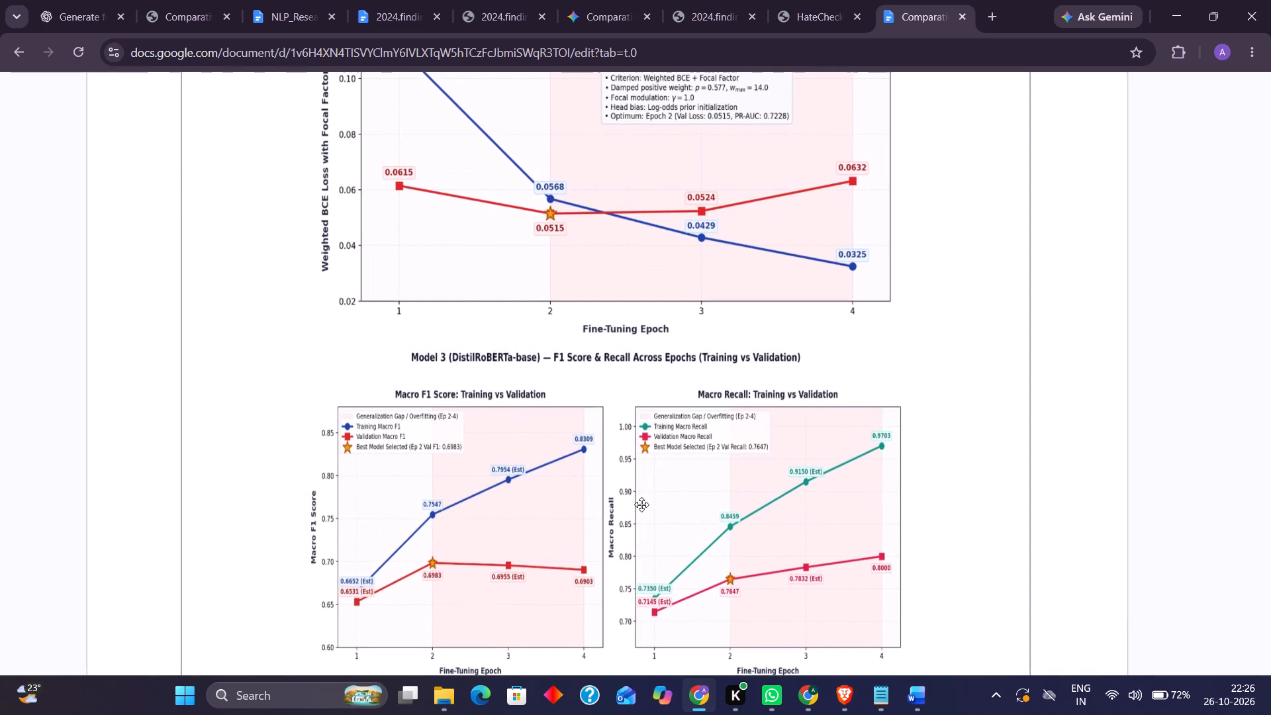
pyautogui.scroll(16, 641, 504)
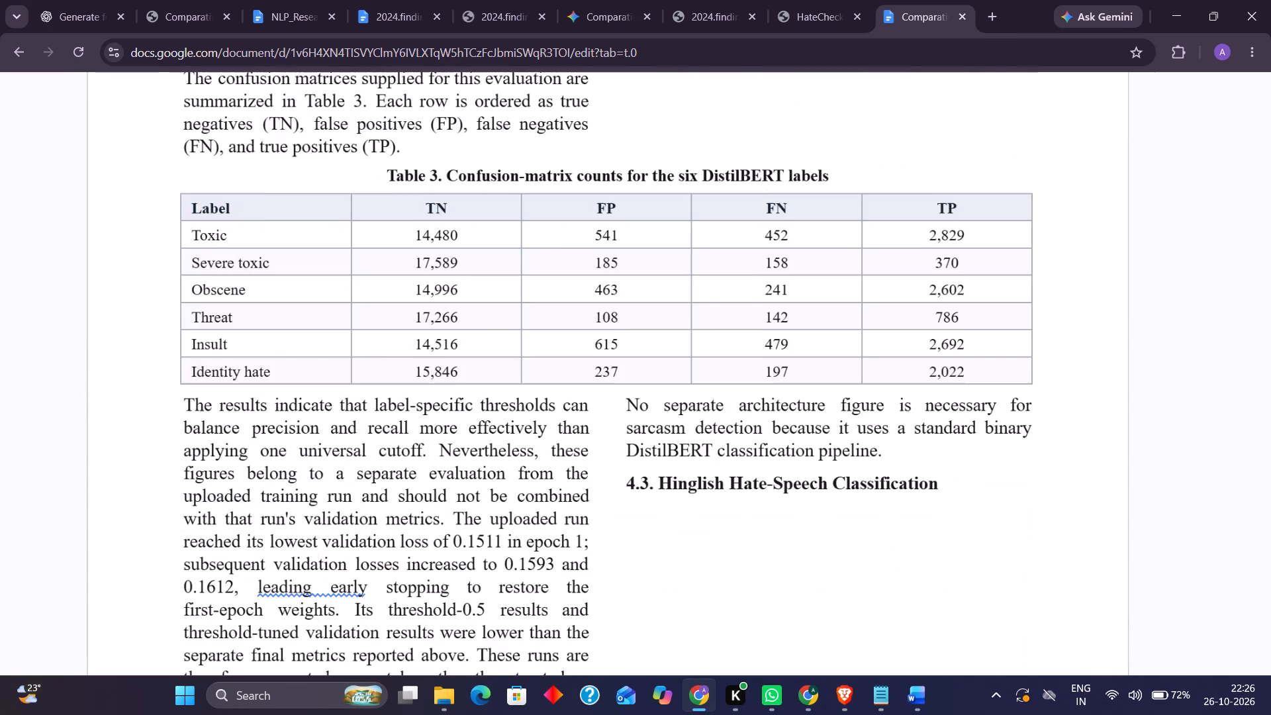
pyautogui.scroll(9, 641, 504)
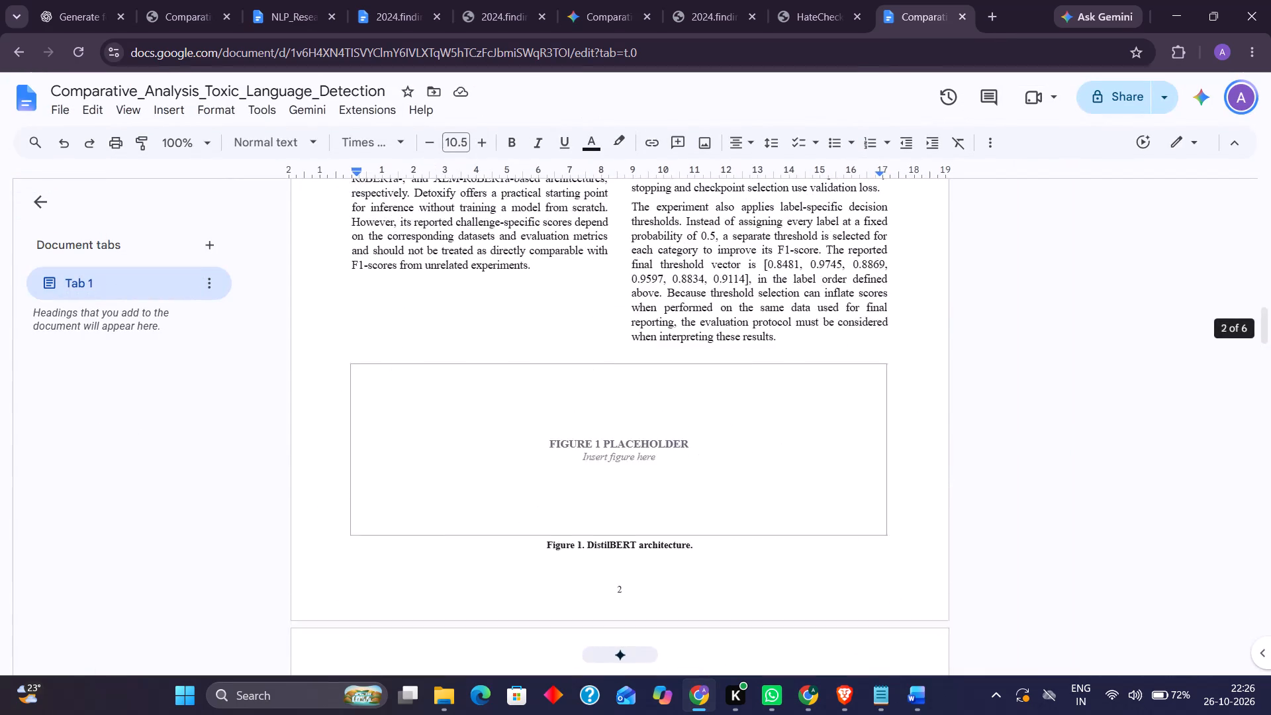
pyautogui.scroll(1, 641, 504)
pyautogui.scroll(-5, 641, 504)
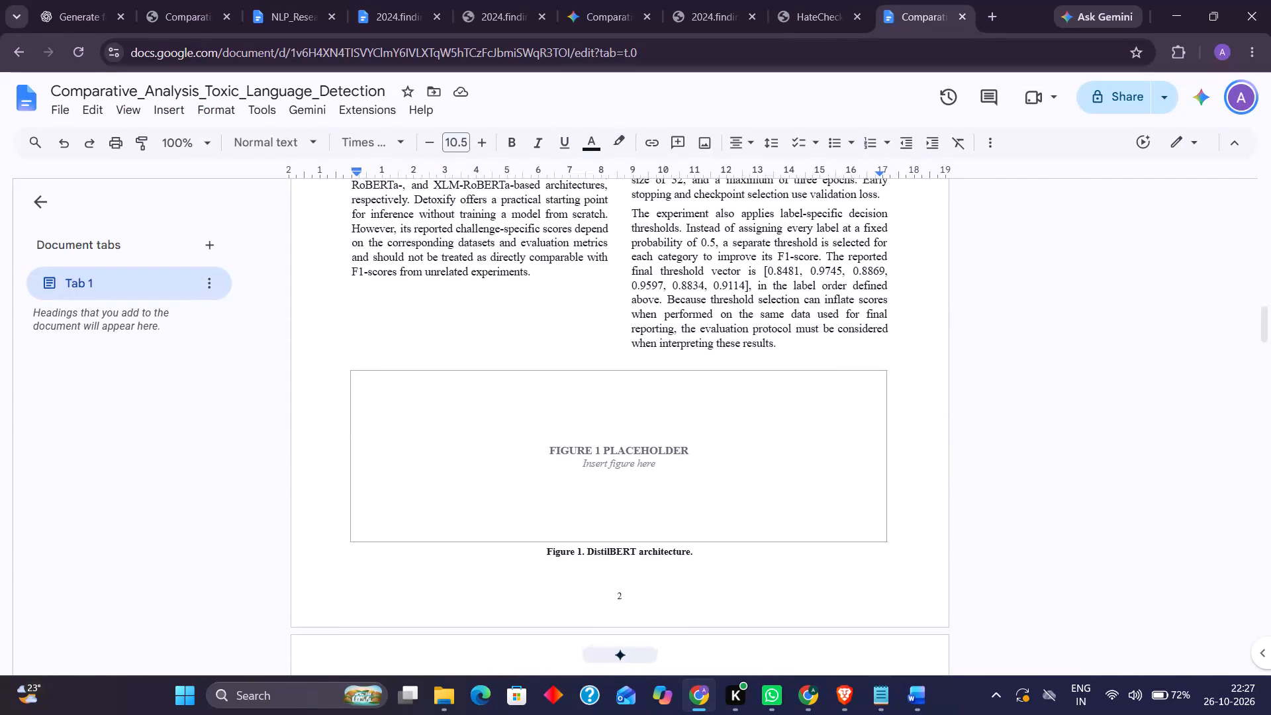
pyautogui.click(641, 504)
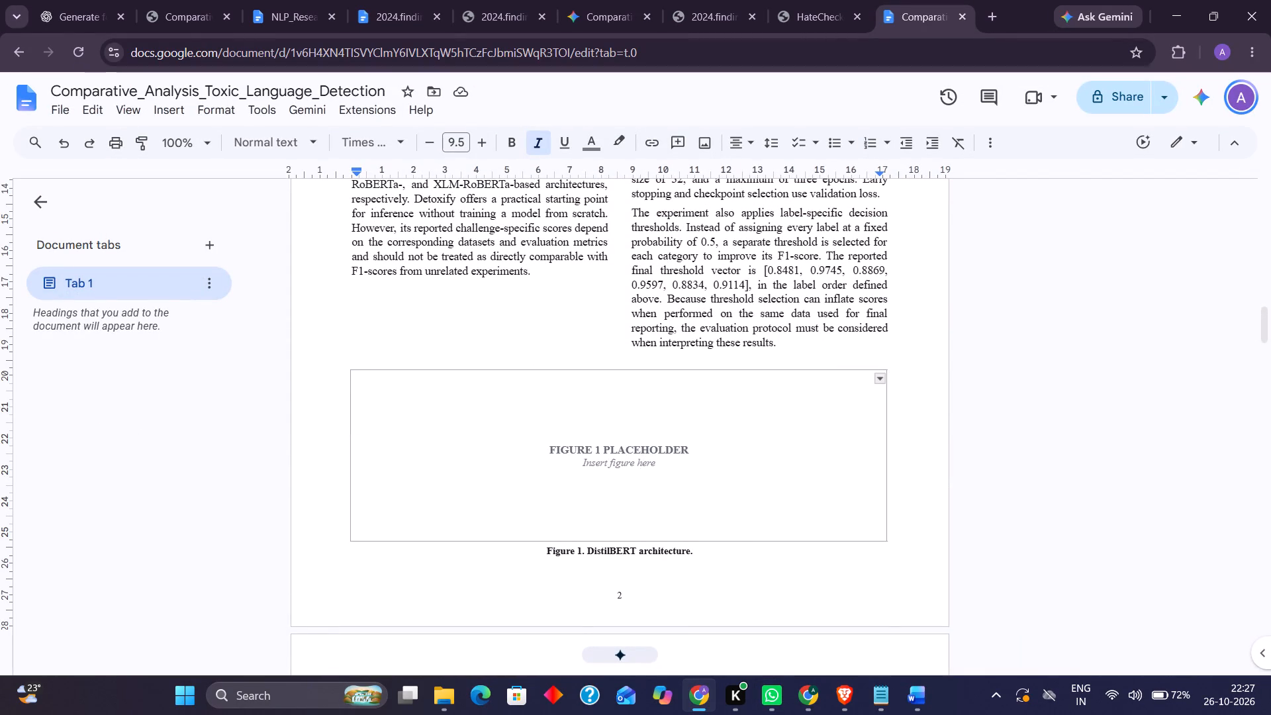
pyautogui.click(666, 469)
pyautogui.press('BackSpace')
pyautogui.press('BackSpace')
pyautogui.press('BackSpace')
pyautogui.press('BackSpace')
pyautogui.press('BackSpace')
pyautogui.press('BackSpace')
pyautogui.press('BackSpace')
pyautogui.press('BackSpace')
pyautogui.press('BackSpace')
pyautogui.press('BackSpace')
pyautogui.press('BackSpace')
pyautogui.press('BackSpace')
pyautogui.press('BackSpace')
pyautogui.press('BackSpace')
pyautogui.press('BackSpace')
pyautogui.press('BackSpace')
pyautogui.press('BackSpace')
pyautogui.press('BackSpace')
pyautogui.press('BackSpace')
pyautogui.press('BackSpace')
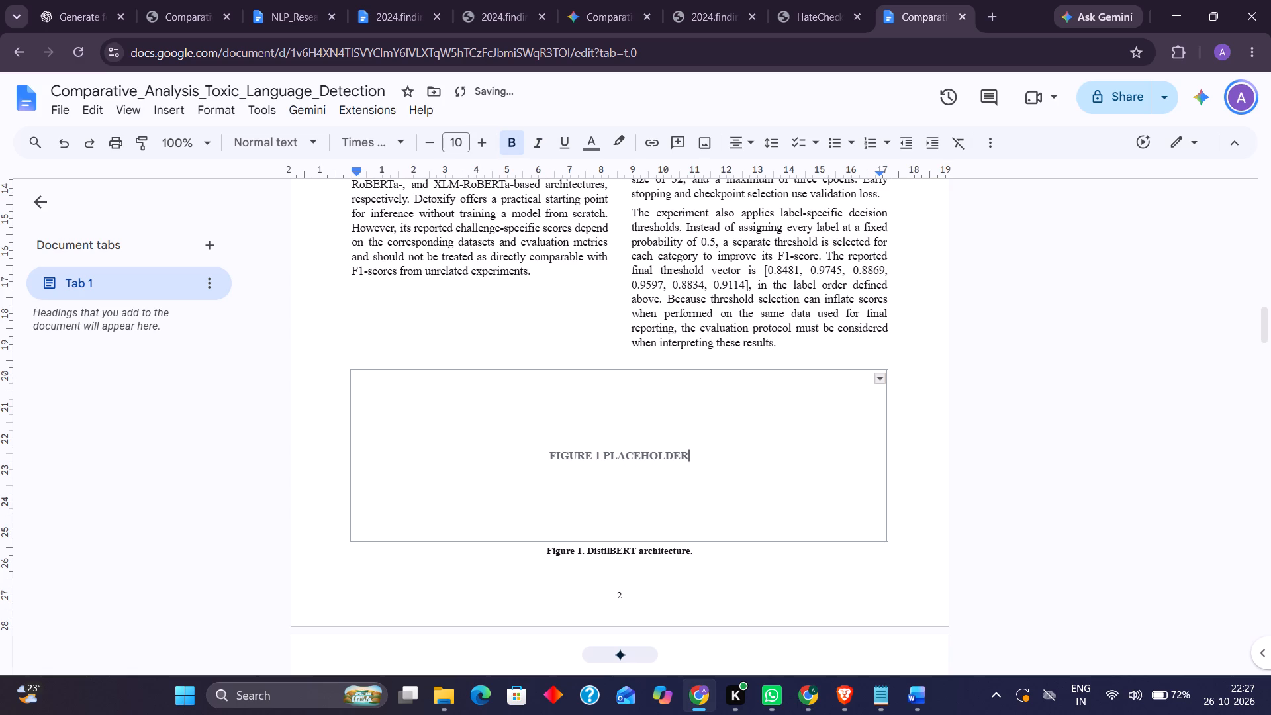
pyautogui.press('BackSpace')
pyautogui.press('BackSpace')
pyautogui.press('BackSpace')
pyautogui.press('BackSpace')
pyautogui.press('BackSpace')
pyautogui.press('BackSpace')
pyautogui.press('BackSpace')
pyautogui.press('BackSpace')
pyautogui.press('BackSpace')
pyautogui.press('BackSpace')
pyautogui.press('BackSpace')
pyautogui.press('BackSpace')
pyautogui.press('BackSpace')
pyautogui.press('BackSpace')
pyautogui.press('BackSpace')
pyautogui.press('BackSpace')
pyautogui.press('BackSpace')
pyautogui.press('BackSpace')
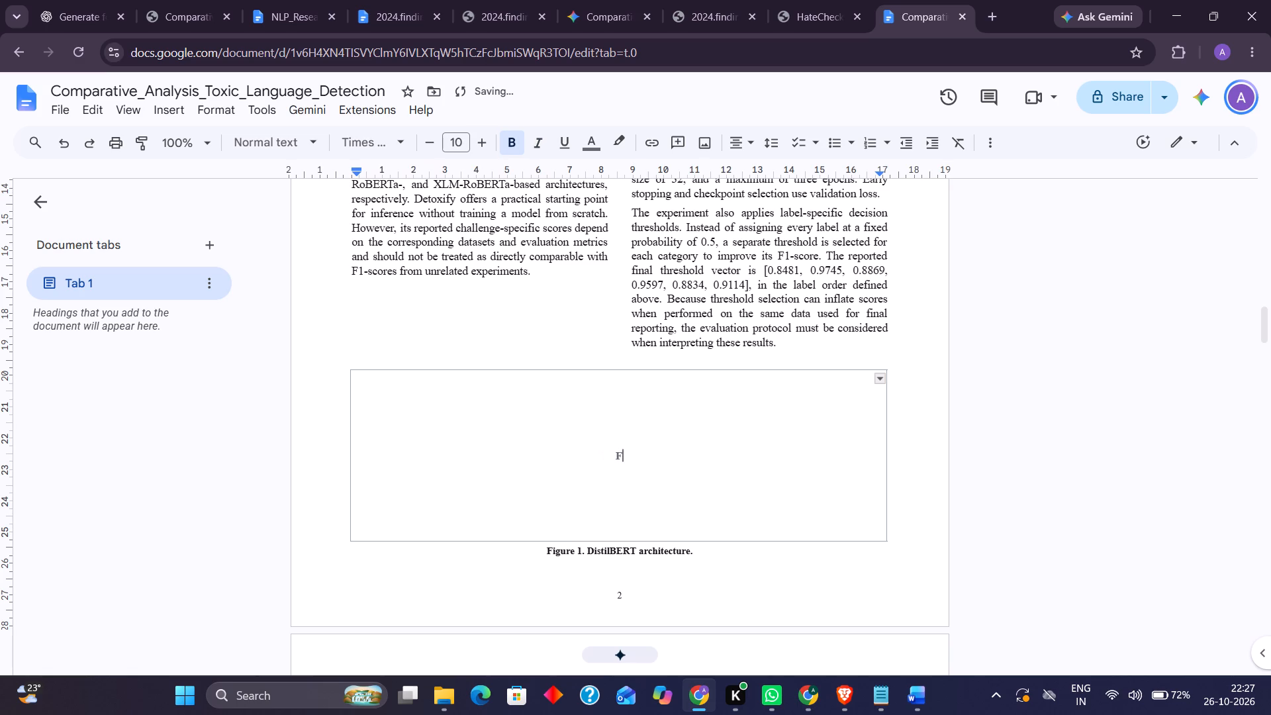
pyautogui.press('BackSpace')
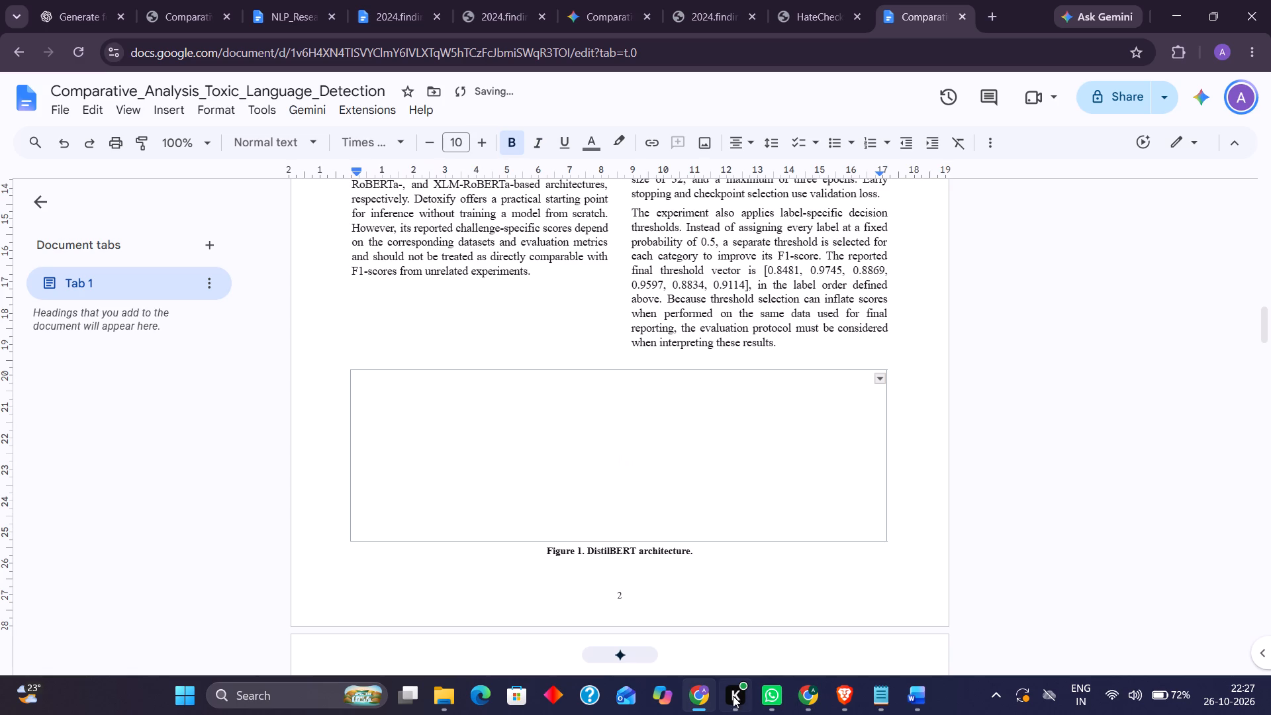
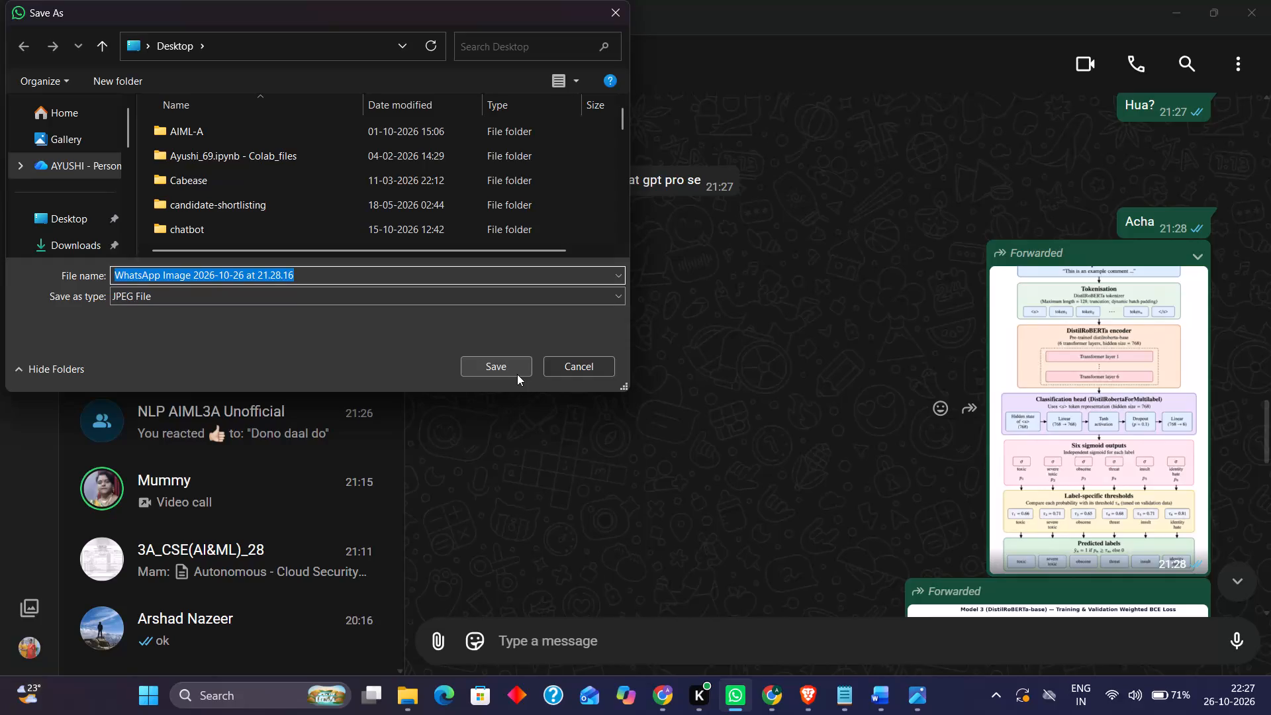
# Save the forwarded DistilRoBERTa architecture image to the Desktop as a JPEG file, keeping the suggested file name.
pyautogui.click(517, 374)
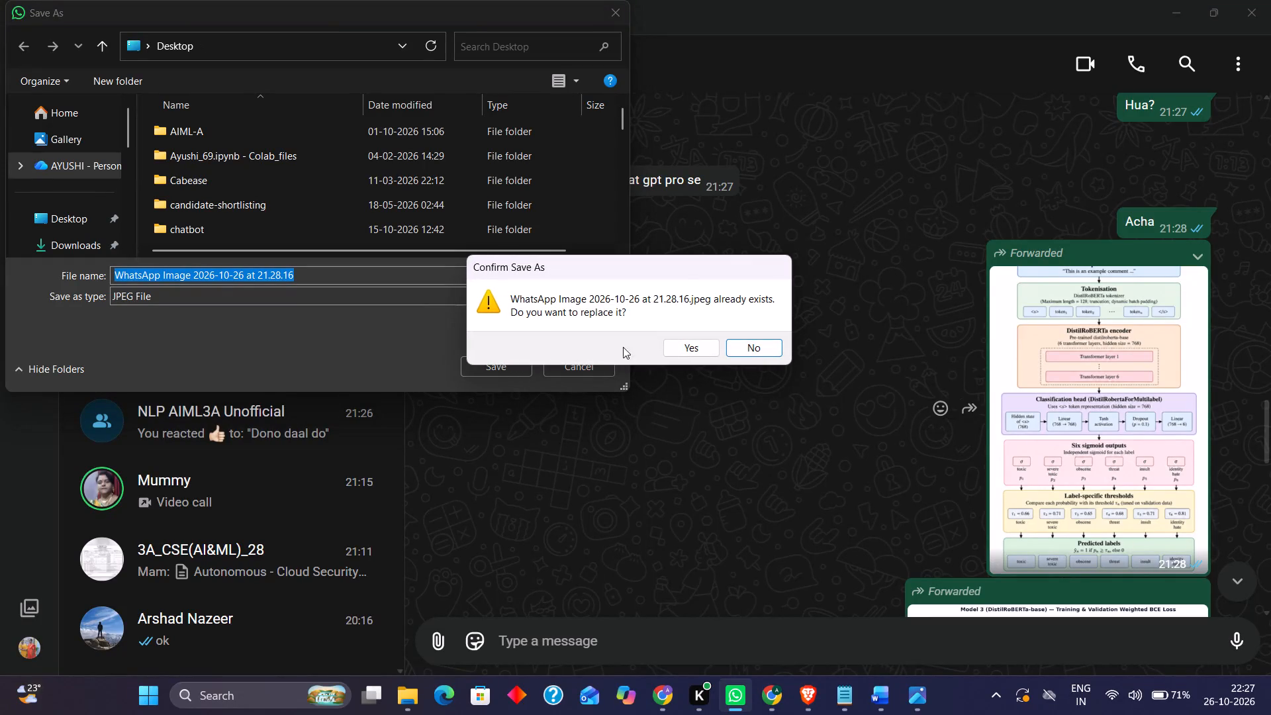
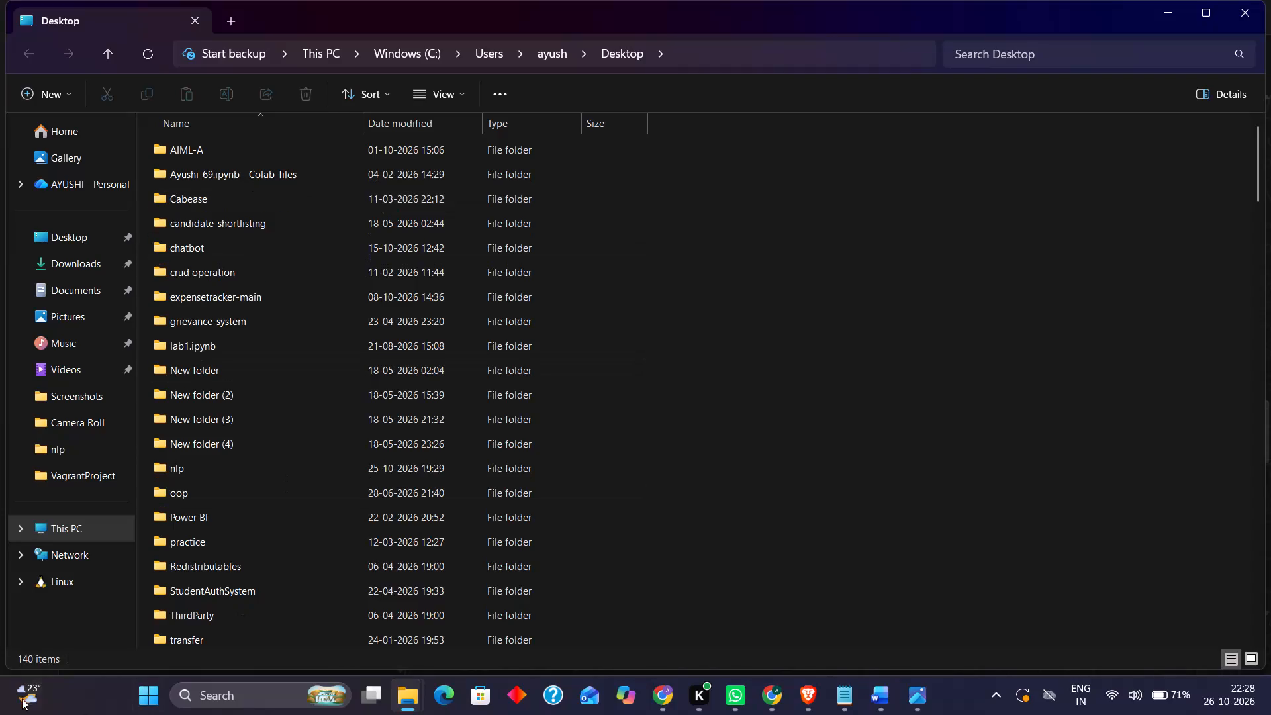
# Look through the Desktop folder down to the end of its file list for the saved WhatsApp images.
pyautogui.scroll(-5, 240, 599)
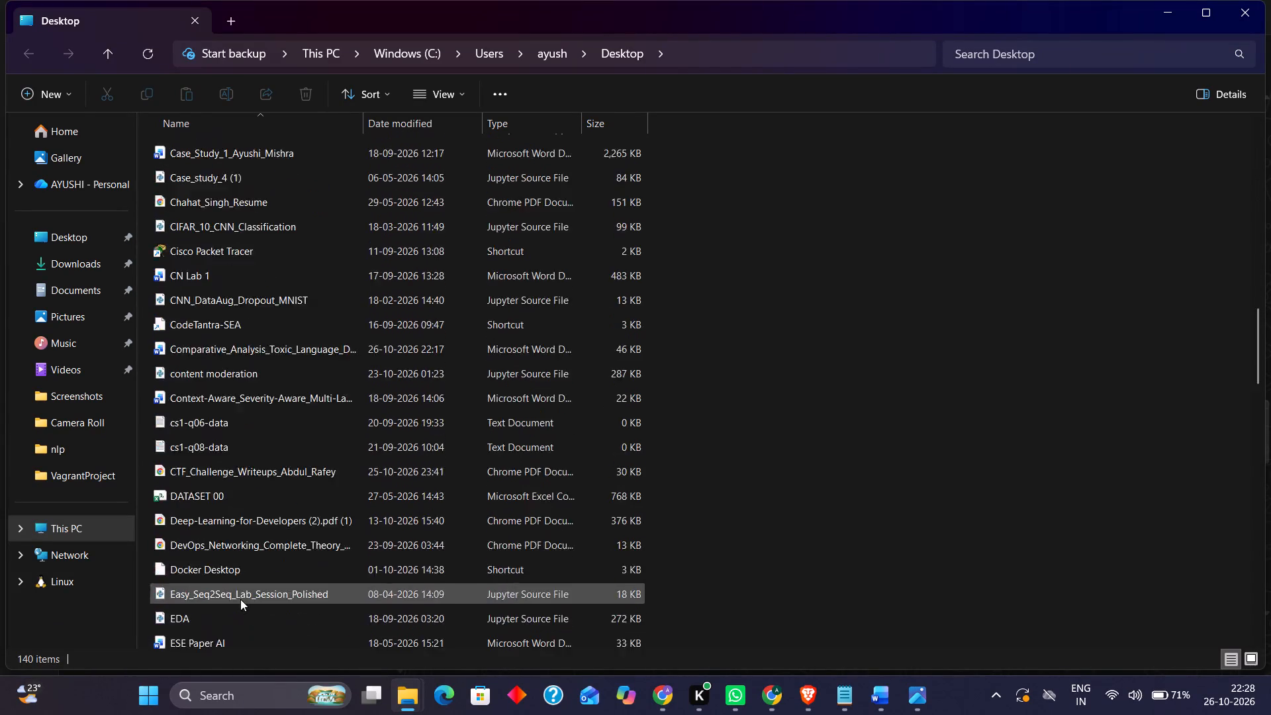
pyautogui.scroll(-5, 240, 599)
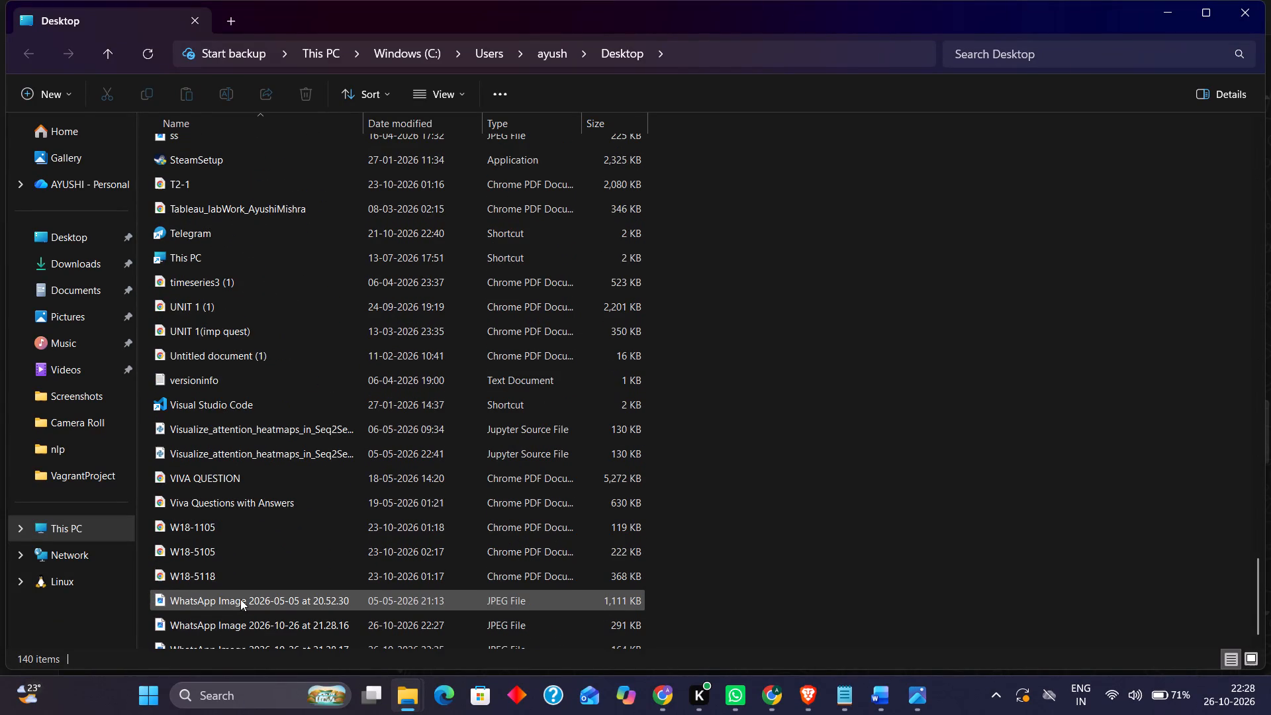
pyautogui.scroll(-2, 240, 599)
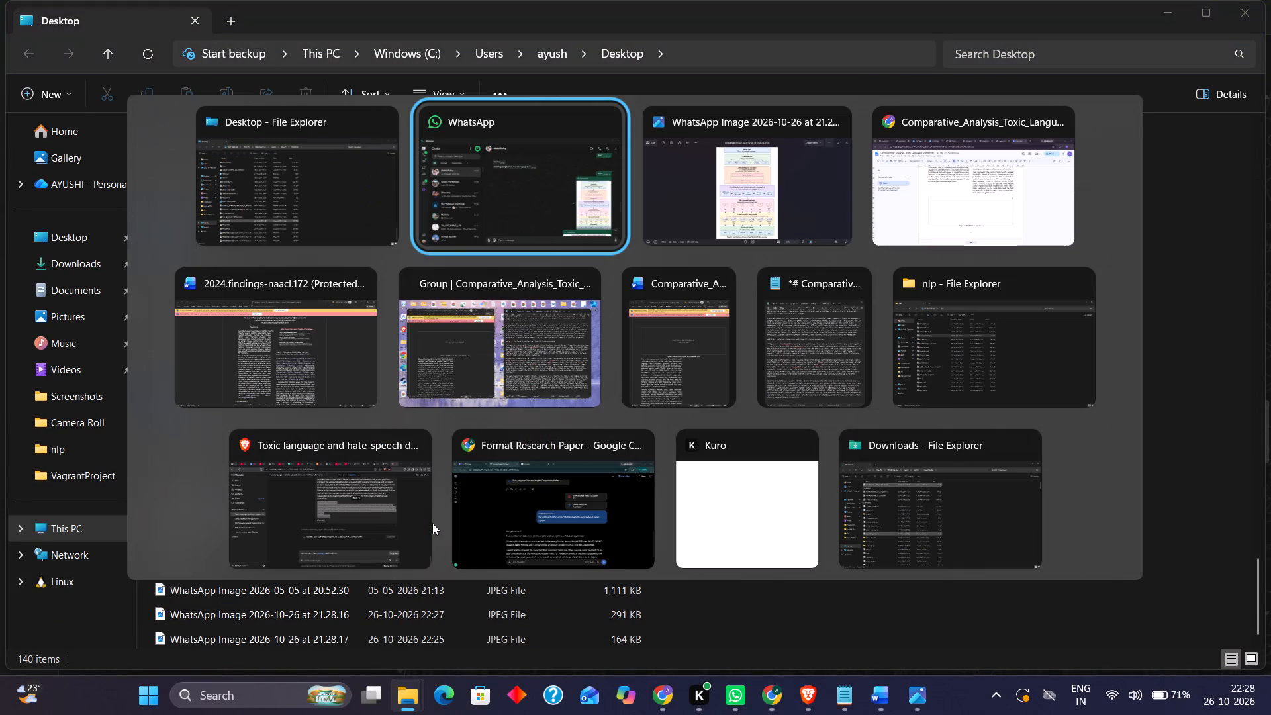
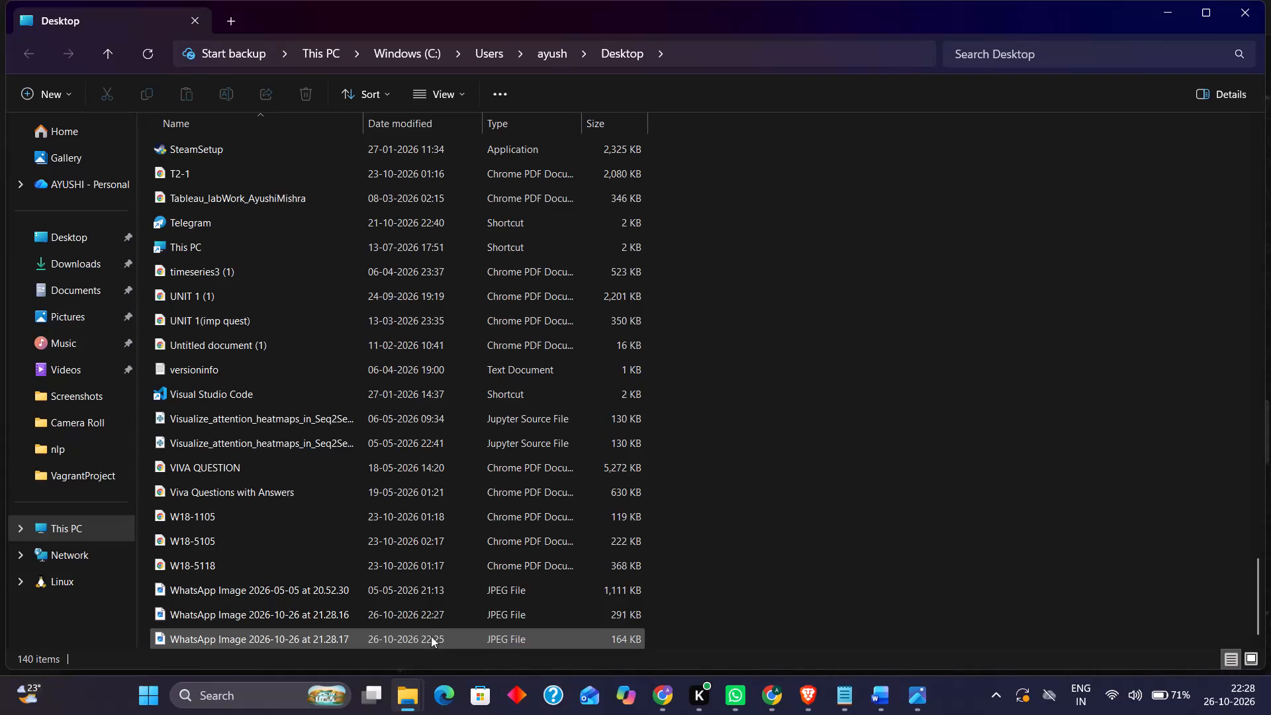
# Preview the desktop image WhatsApp Image 2026-10-26 at 21.28.16, and insert it into the Google Docs paper's empty cell above the Figure 1 DistilBERT architecture caption.
pyautogui.doubleClick(429, 624)
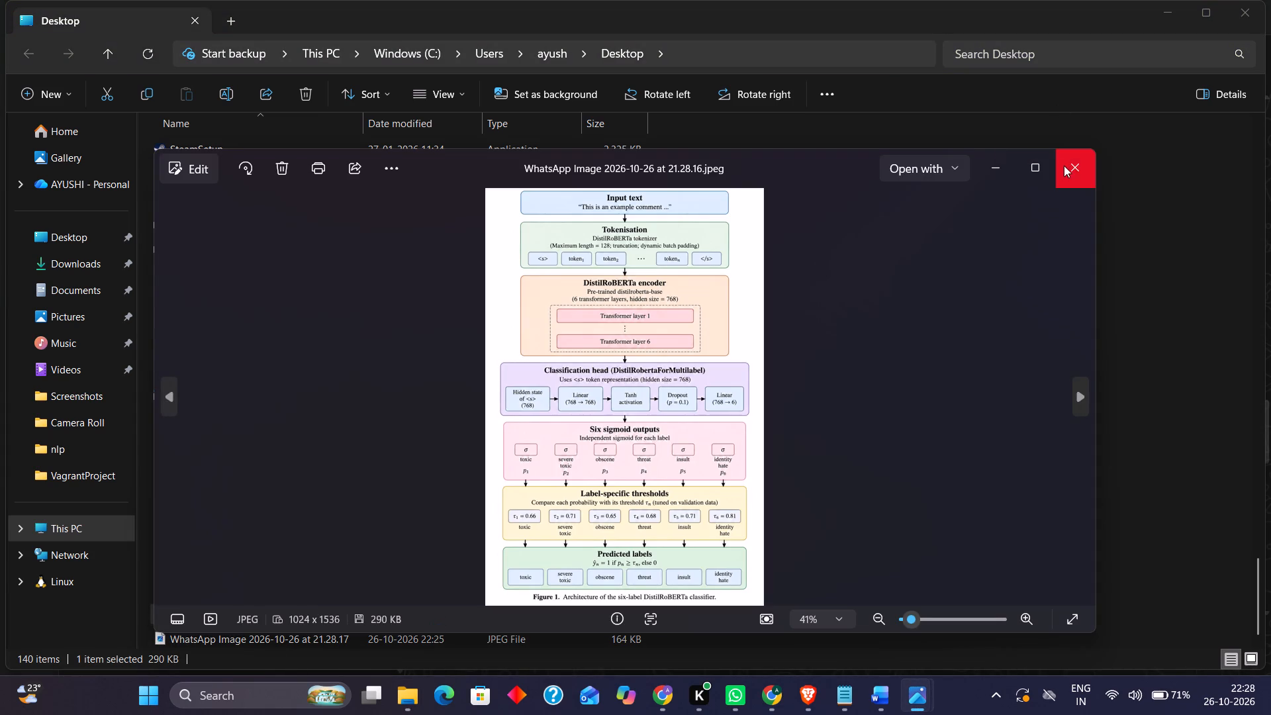
pyautogui.click(1067, 169)
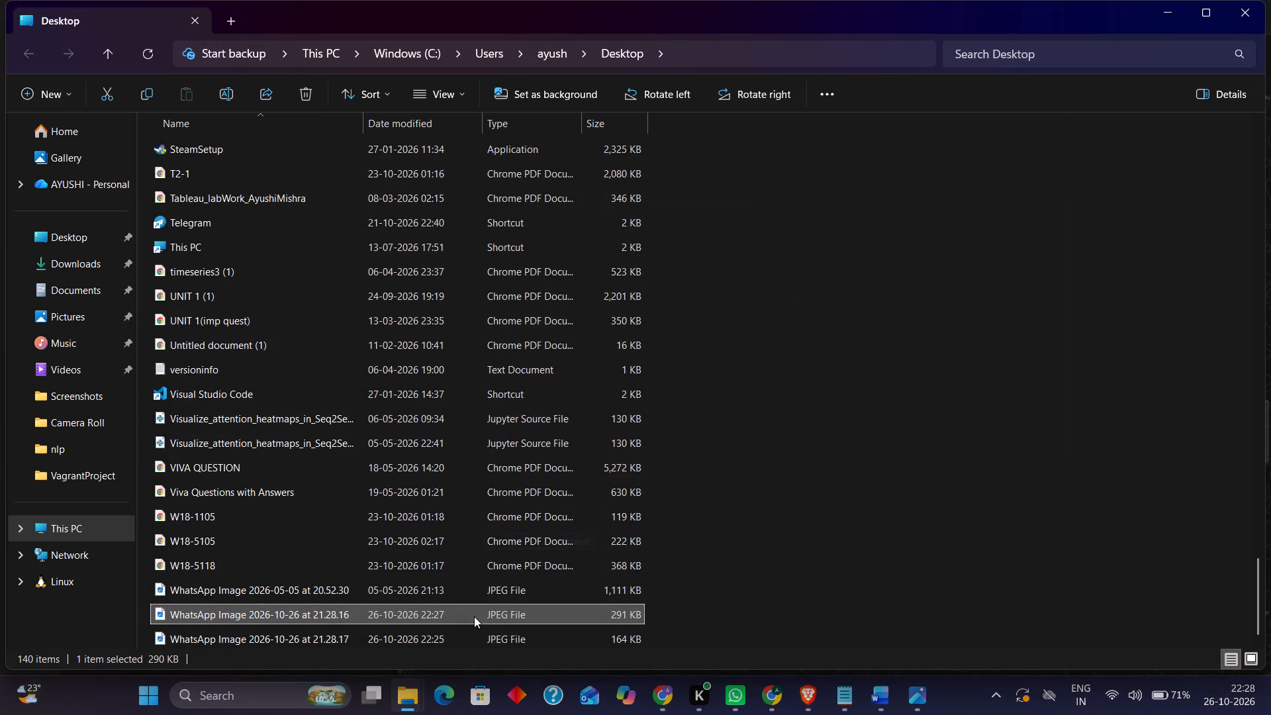
pyautogui.moveTo(474, 616); pyautogui.dragTo(657, 691)
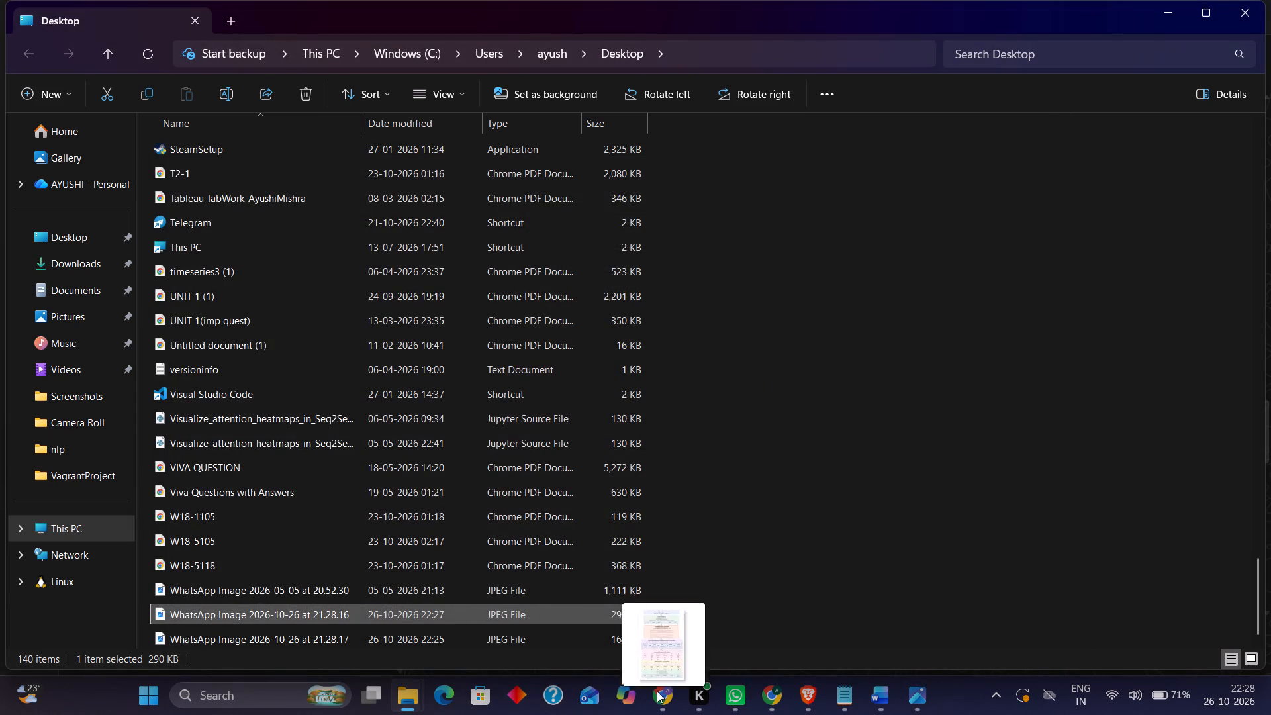
pyautogui.moveTo(657, 691); pyautogui.dragTo(621, 401)
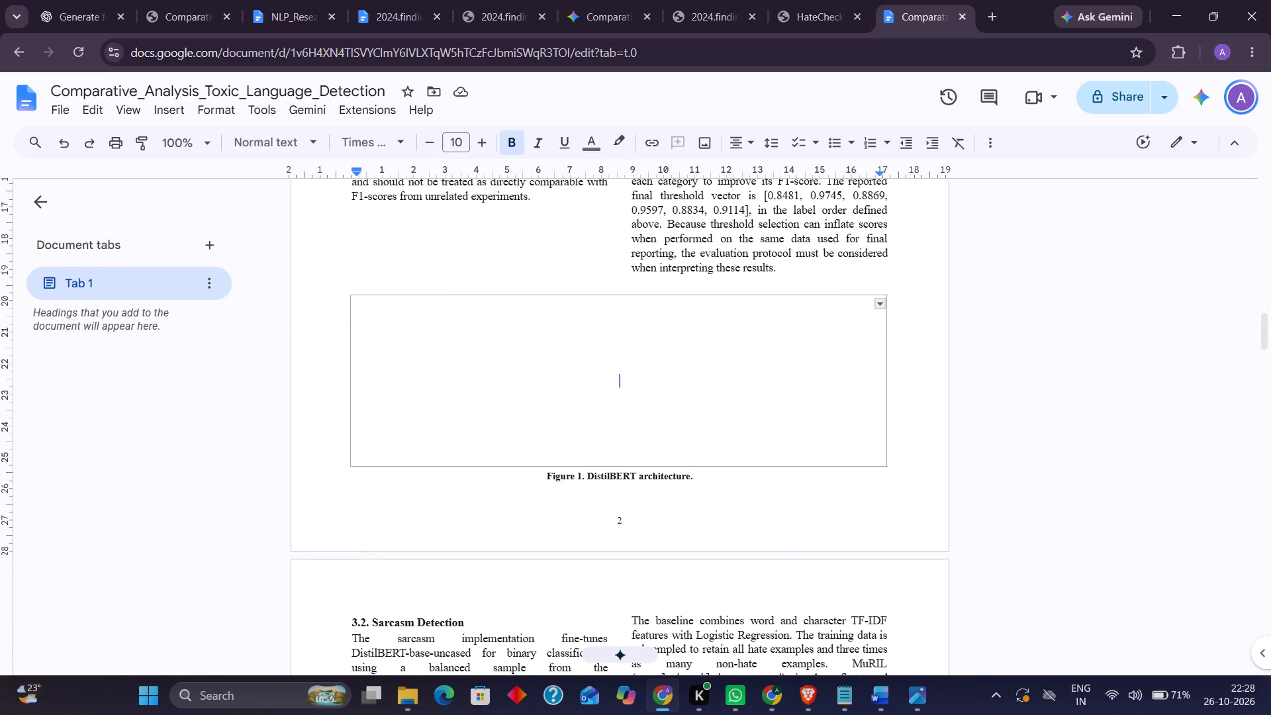
# Reduce the height of the DistilRoBERTa architecture diagram in Figure 1 to about 11.7 cm, keeping its width.
pyautogui.scroll(4, 621, 401)
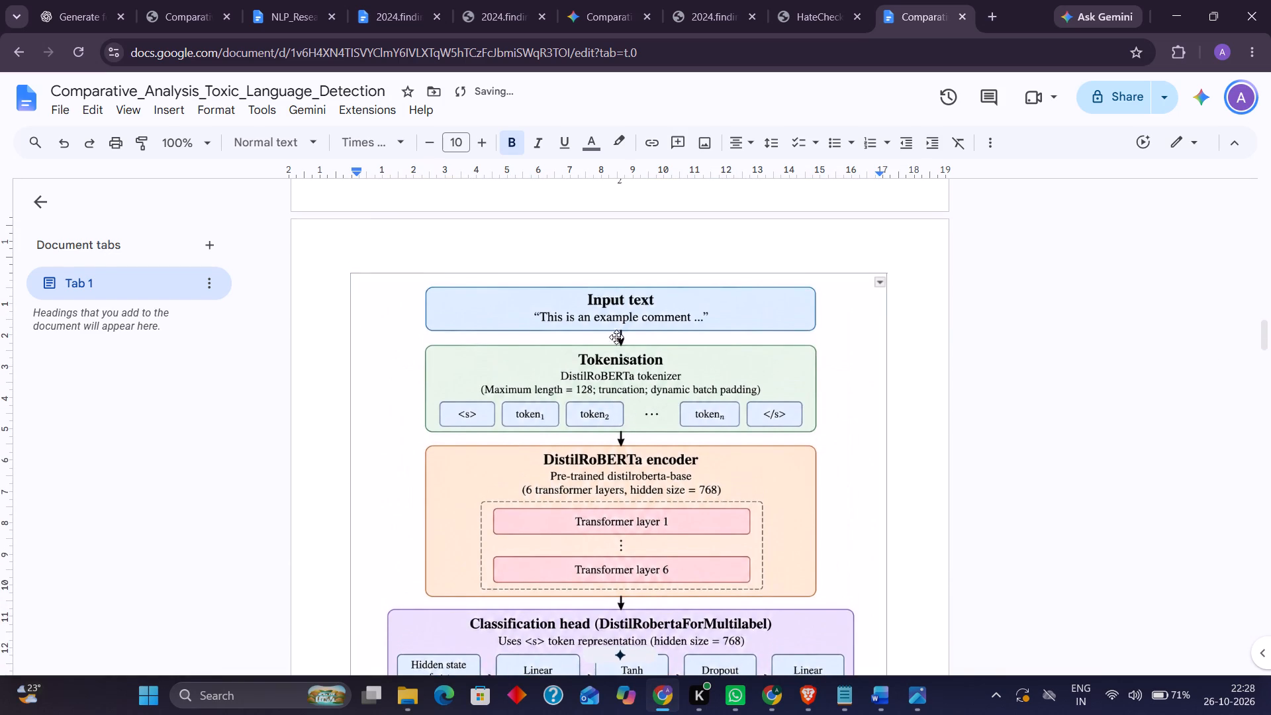
pyautogui.click(623, 410)
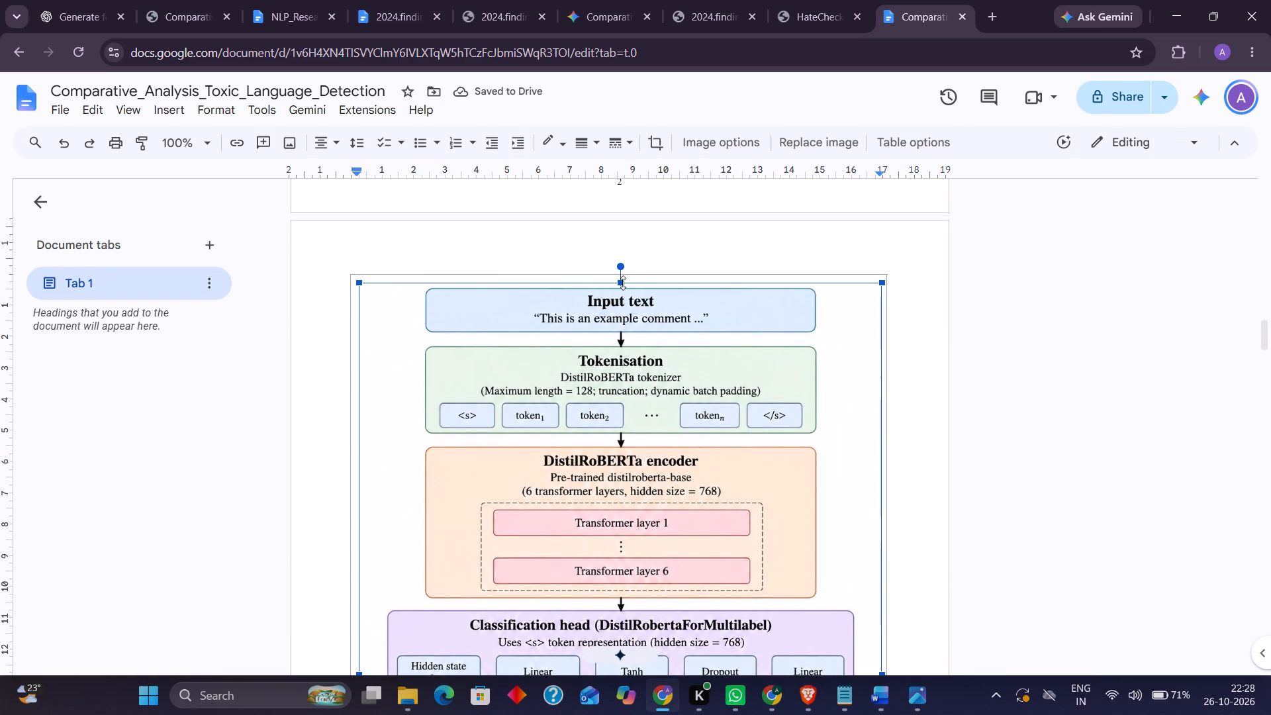
pyautogui.moveTo(623, 283); pyautogui.dragTo(622, 502)
pyautogui.scroll(-2, 622, 502)
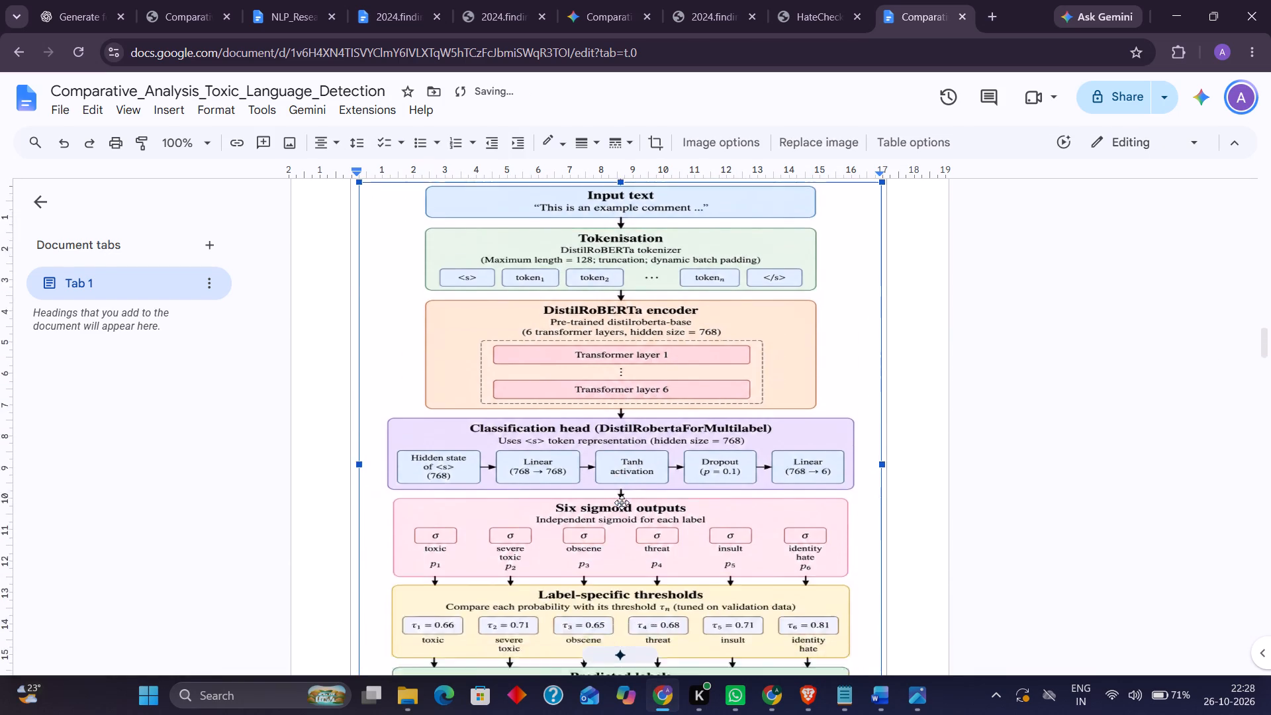
pyautogui.scroll(-3, 622, 502)
pyautogui.moveTo(622, 414); pyautogui.dragTo(606, 216)
# Narrow the Figure 1 architecture diagram from both sides to about 14.7 cm wide, keeping its height.
pyautogui.scroll(3, 606, 216)
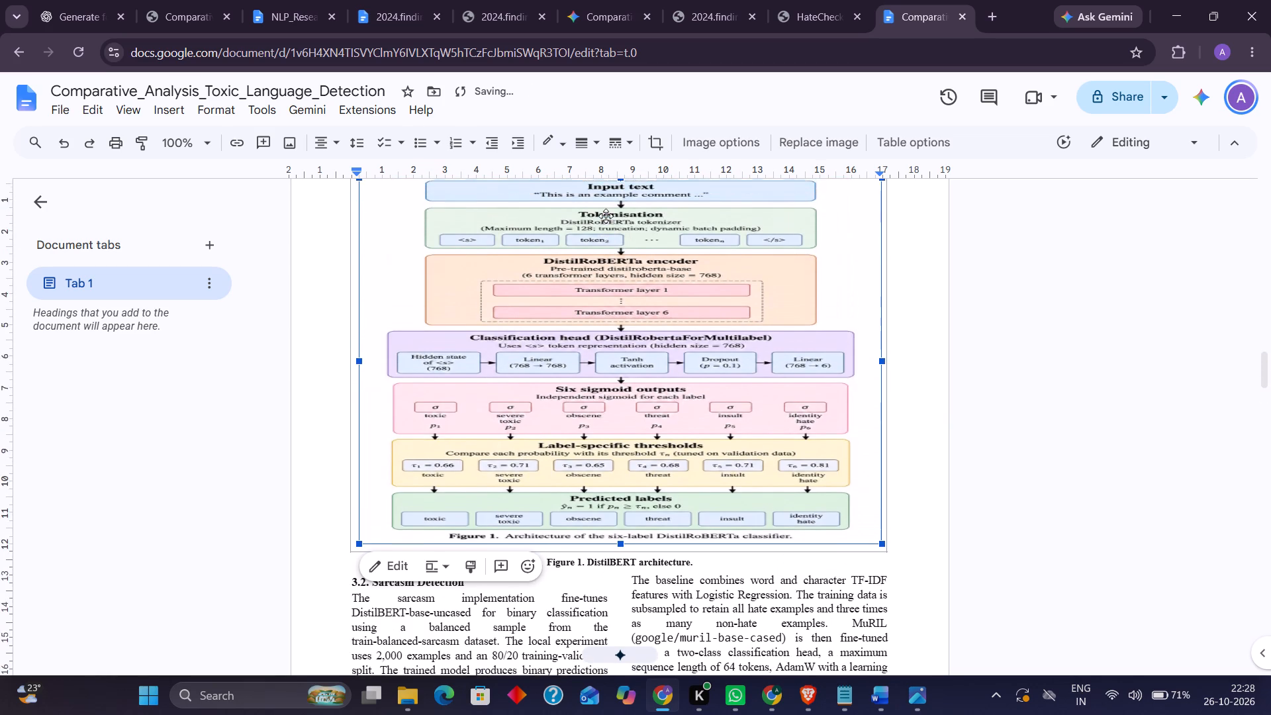
pyautogui.scroll(2, 606, 216)
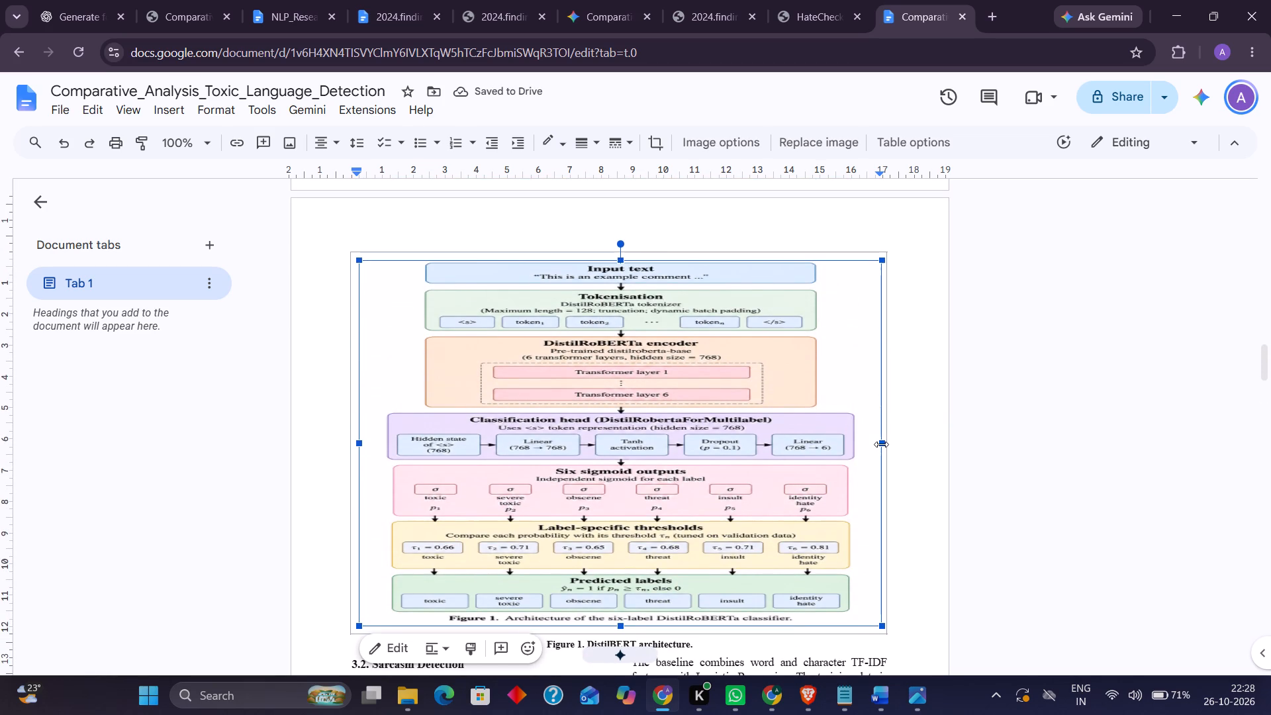
pyautogui.moveTo(881, 444); pyautogui.dragTo(858, 444)
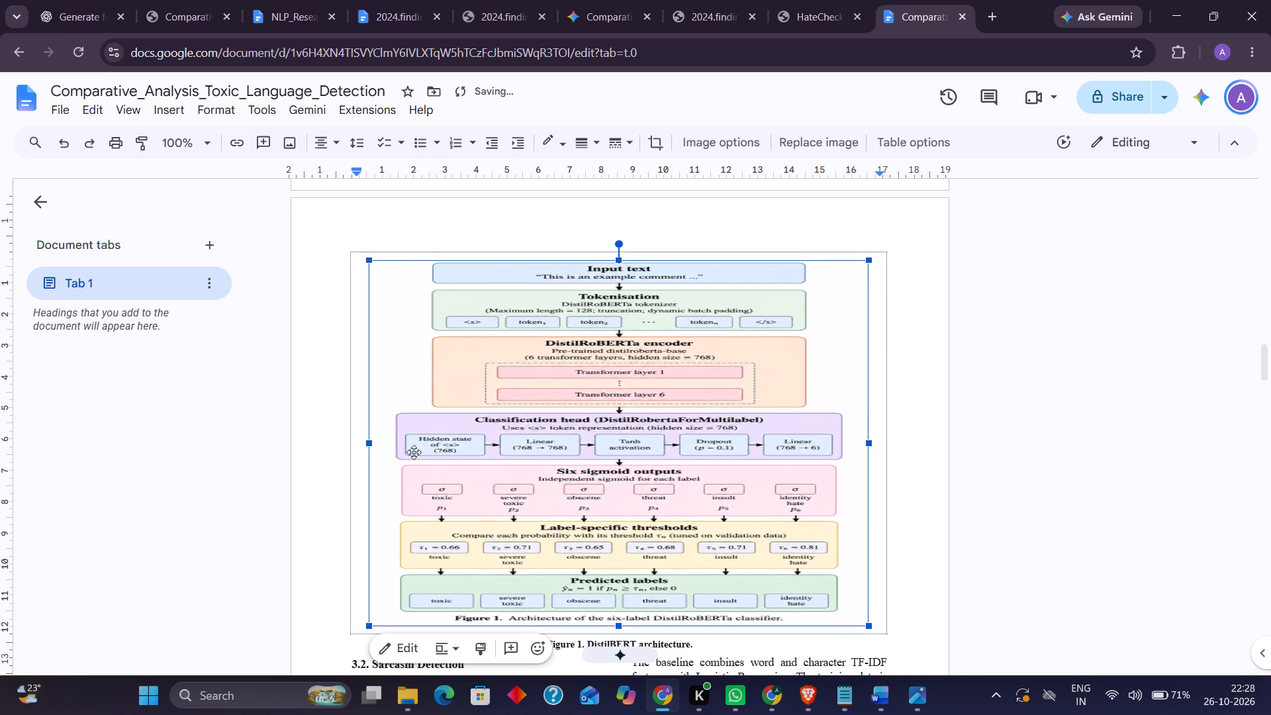
pyautogui.moveTo(365, 442); pyautogui.dragTo(404, 438)
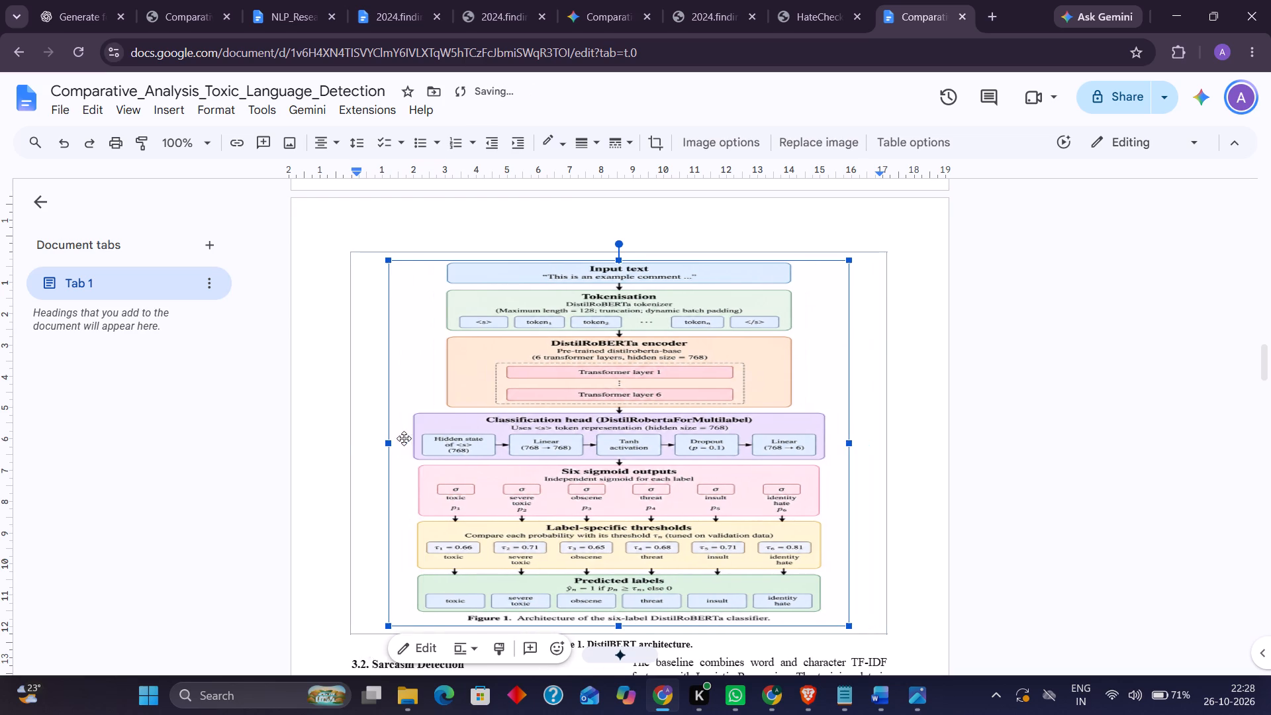
# Stretch the Figure 1 architecture diagram to about 13 cm high, keeping its width.
pyautogui.moveTo(618, 261); pyautogui.dragTo(617, 244)
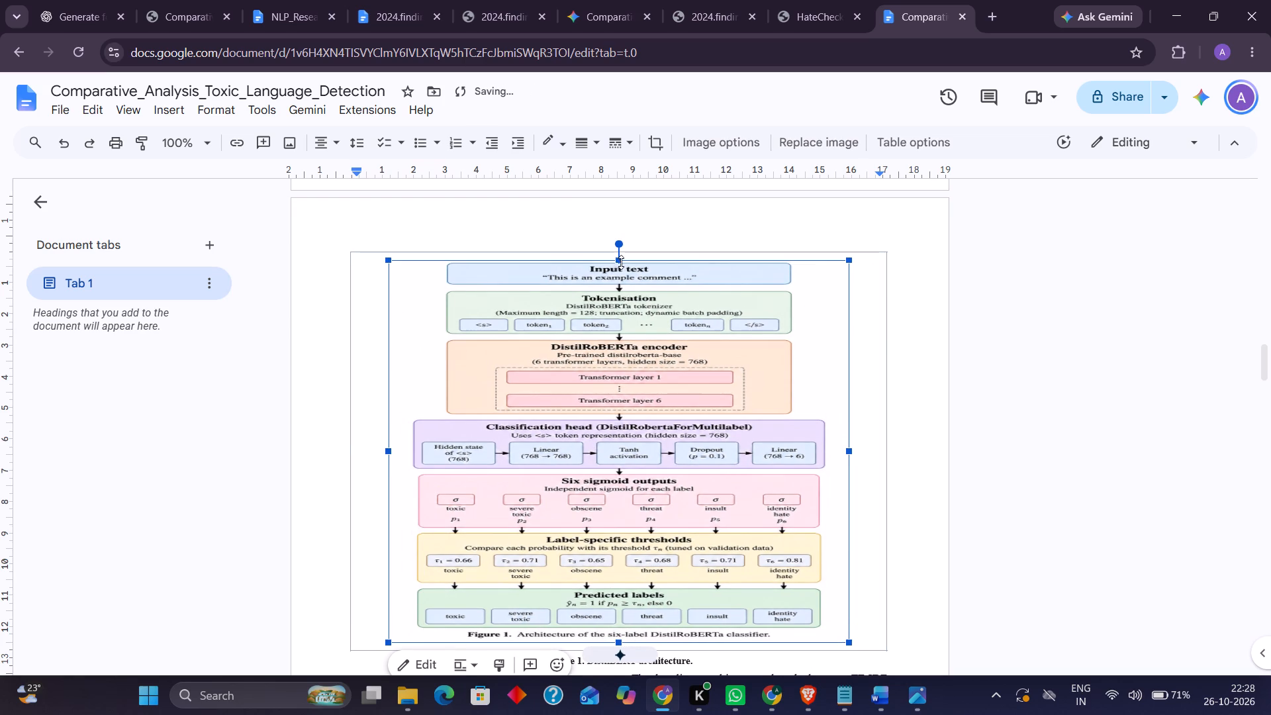
pyautogui.moveTo(620, 261); pyautogui.dragTo(619, 237)
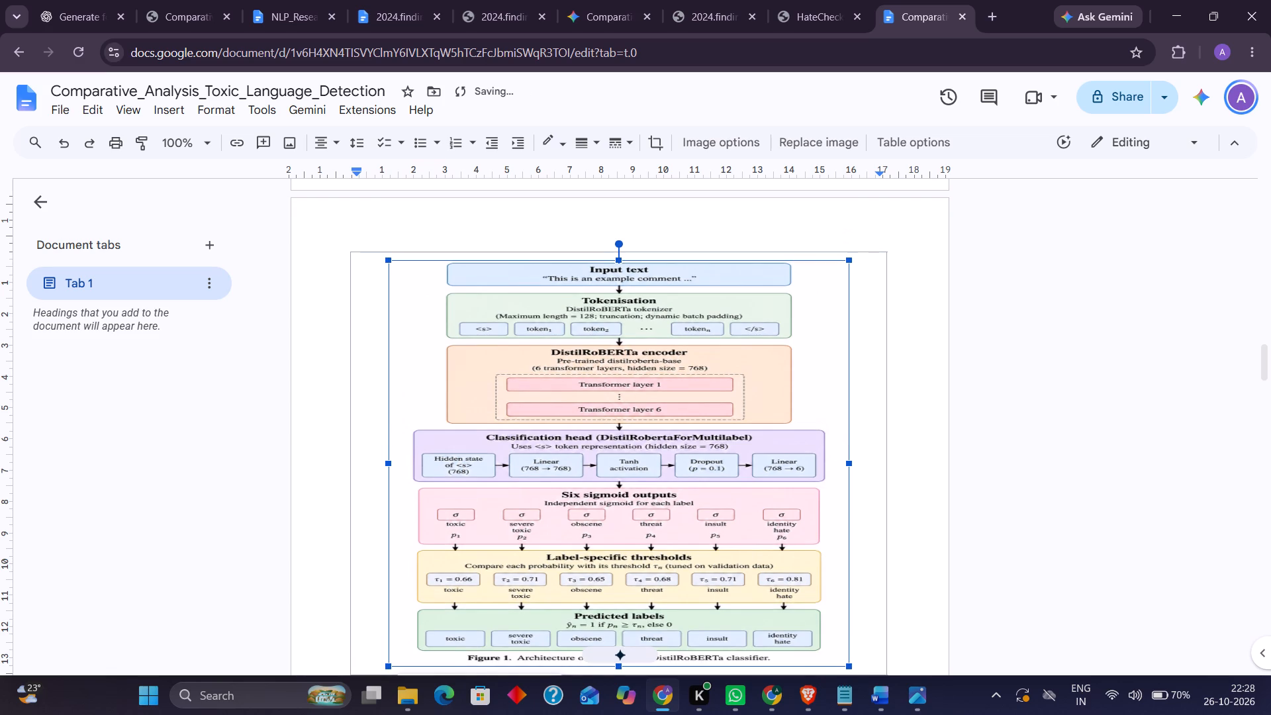
# Deselect the architecture diagram and review the page layout of the whole paper, including the resized figures and the gaps around them.
pyautogui.scroll(13, 619, 237)
pyautogui.scroll(-1, 619, 237)
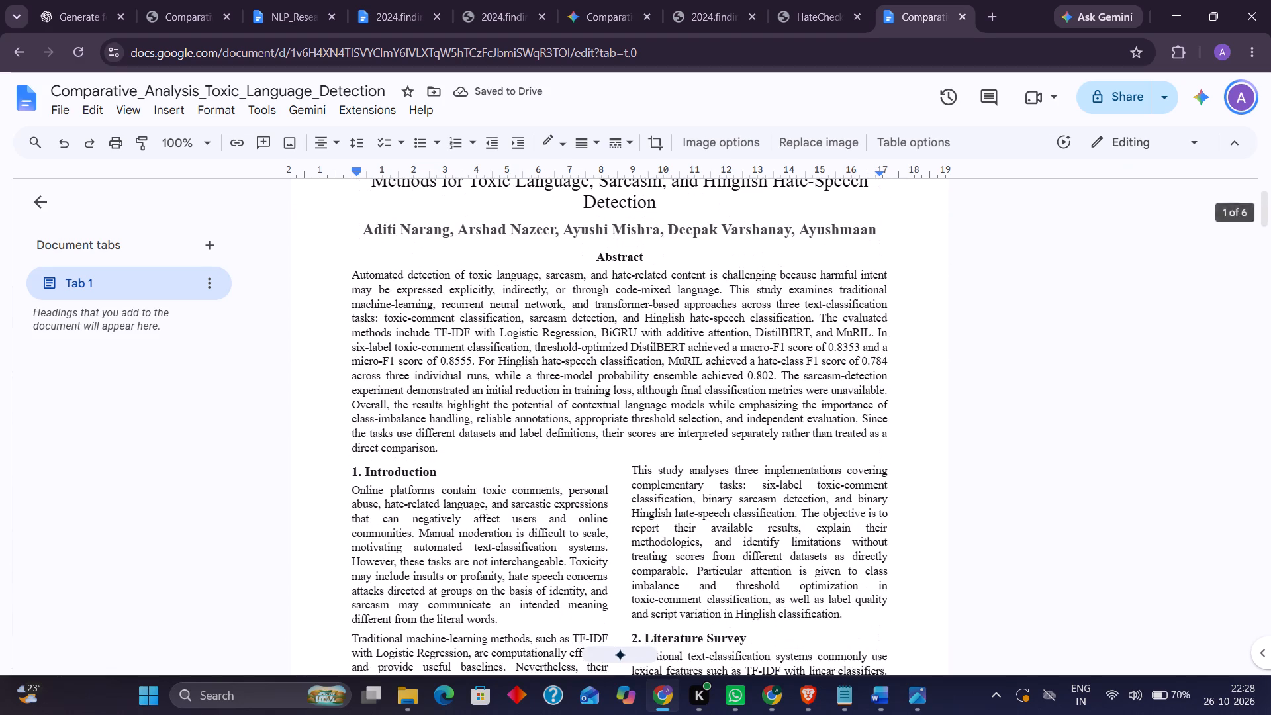
pyautogui.scroll(-1, 619, 237)
pyautogui.scroll(-3, 579, 385)
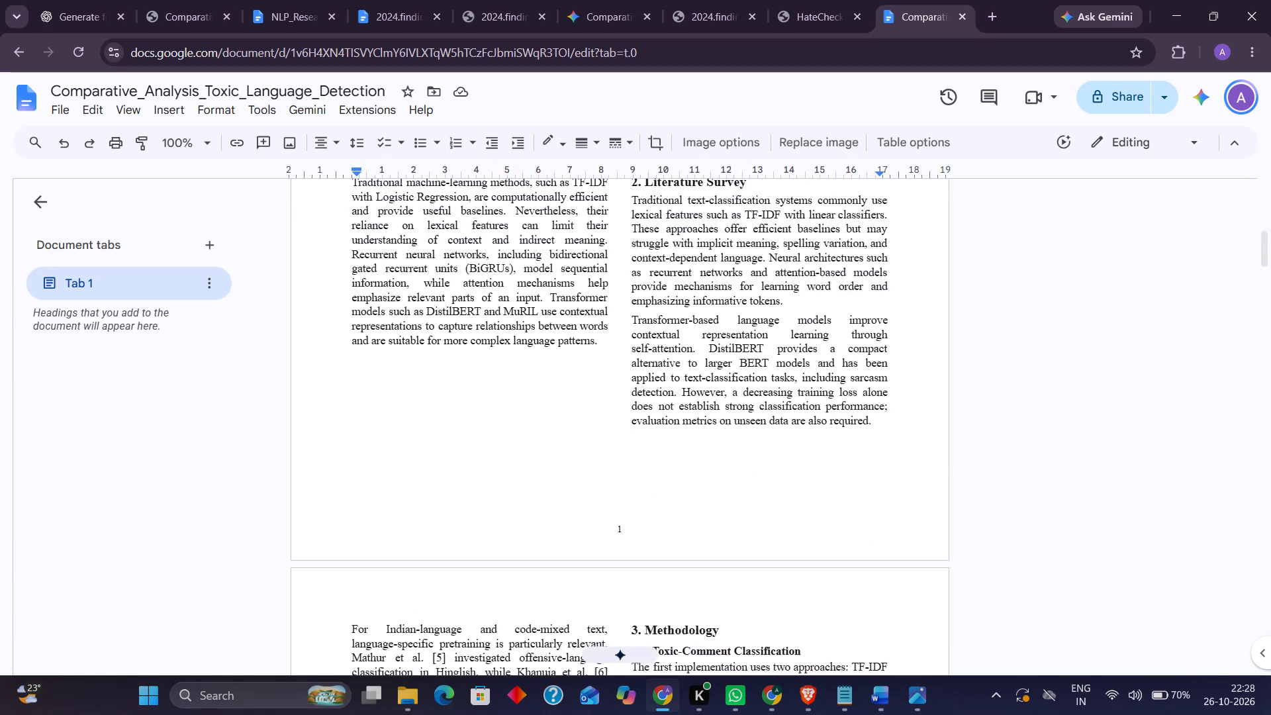
pyautogui.scroll(-14, 579, 385)
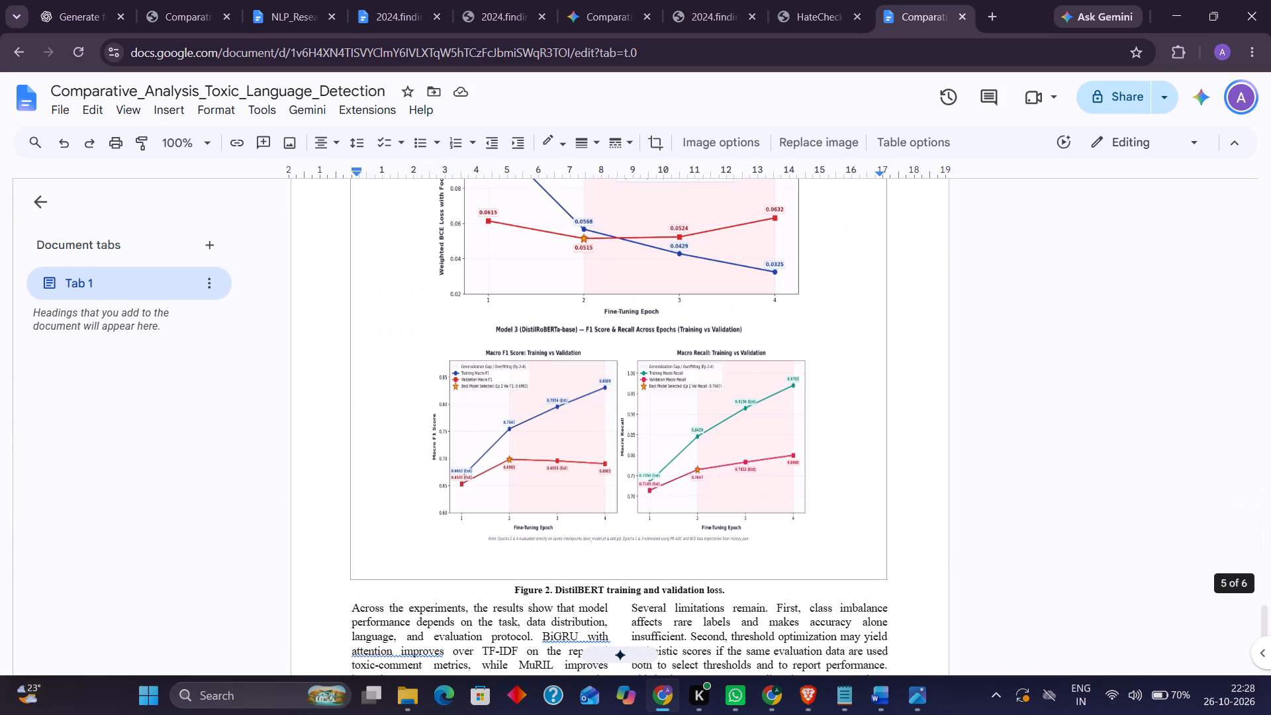
pyautogui.scroll(7, 579, 385)
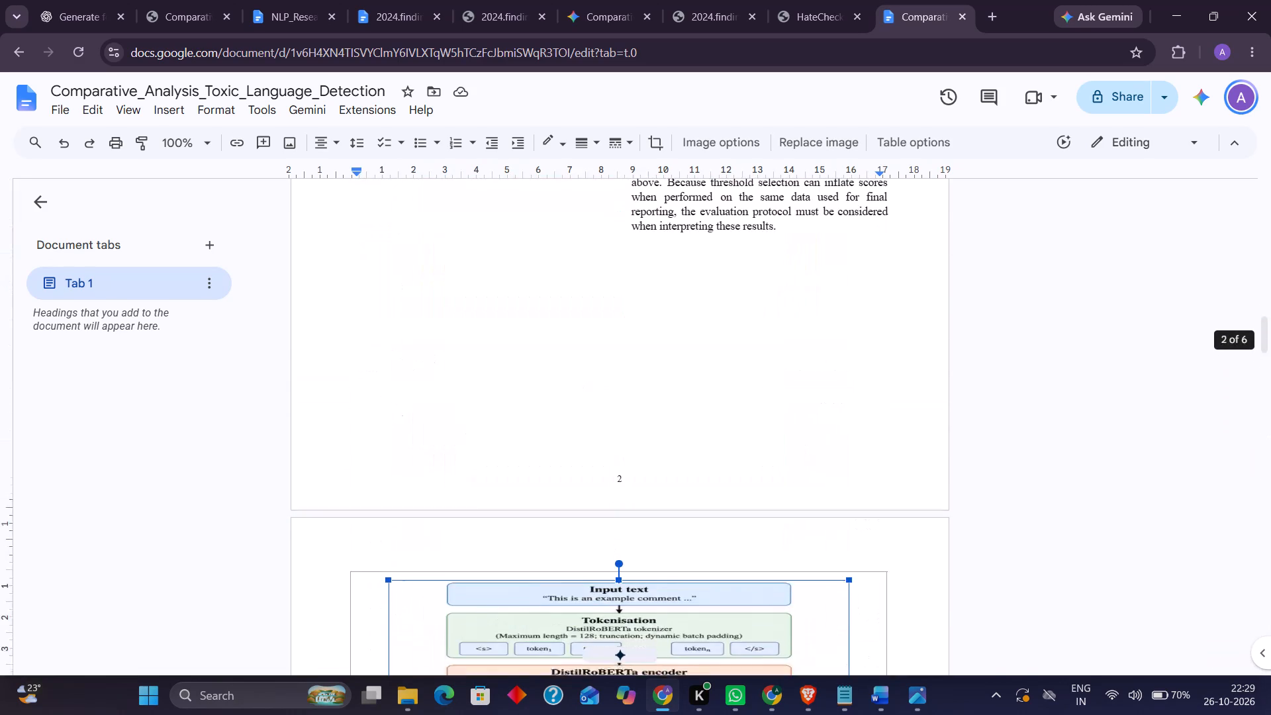
pyautogui.scroll(-3, 579, 385)
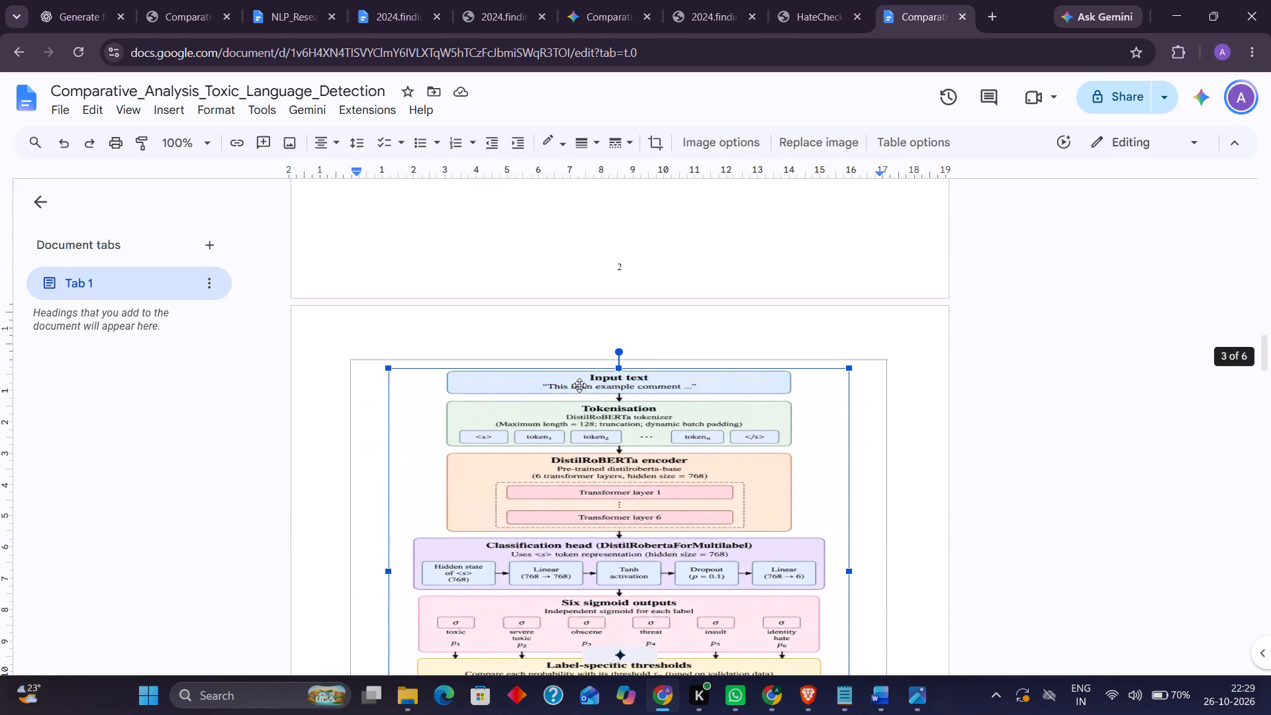
pyautogui.click(849, 310)
pyautogui.click(904, 322)
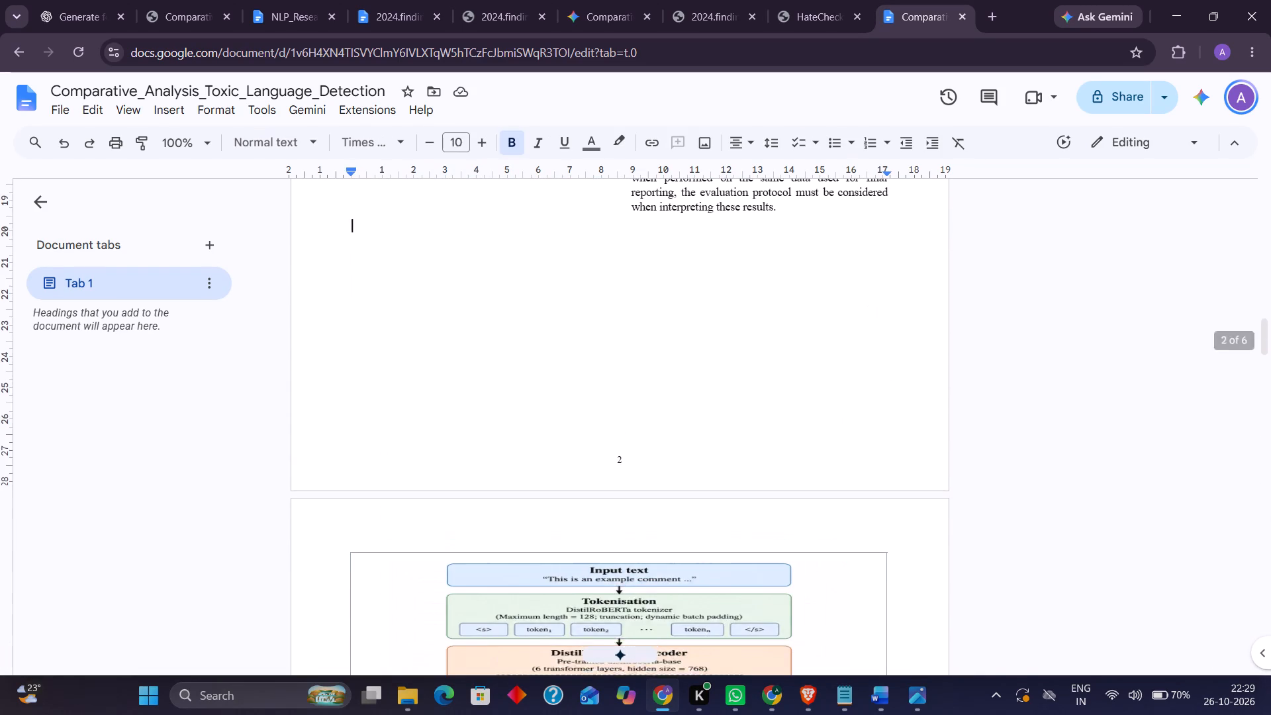
pyautogui.click(1050, 342)
pyautogui.scroll(-4, 1050, 342)
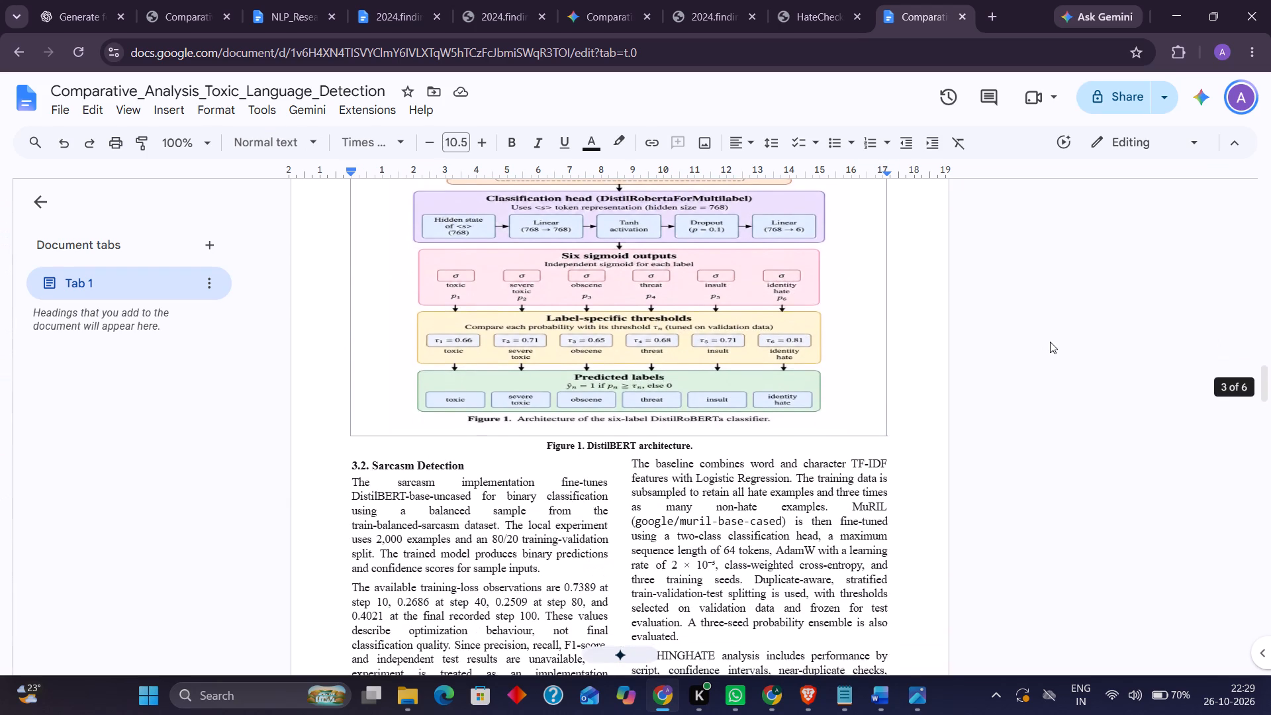
pyautogui.scroll(7, 1050, 342)
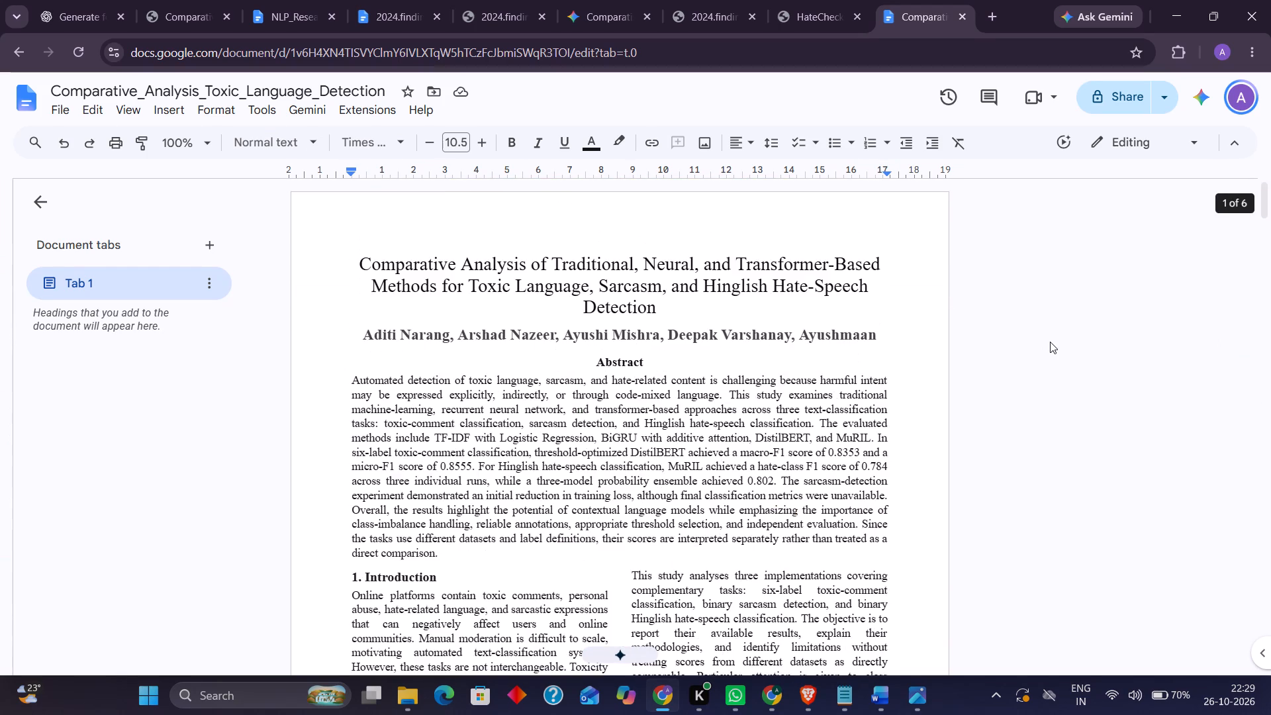
pyautogui.scroll(-14, 1050, 342)
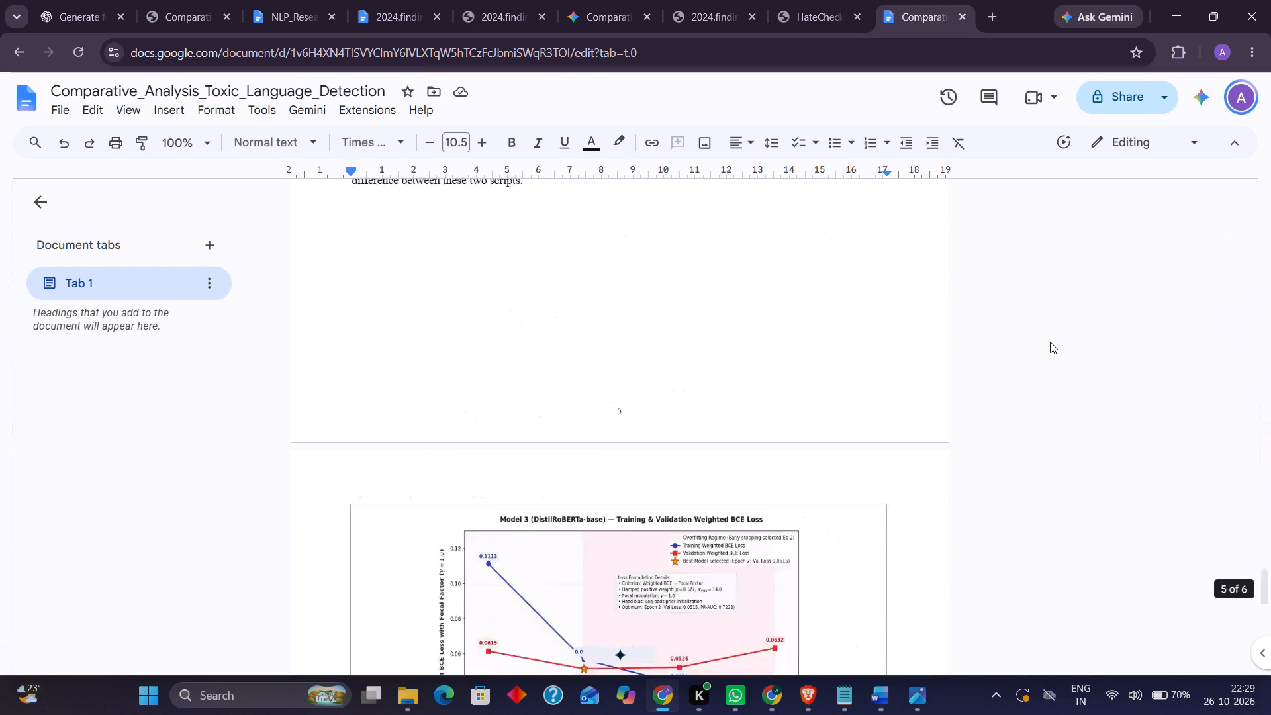
pyautogui.scroll(-5, 1050, 342)
pyautogui.scroll(6, 1050, 342)
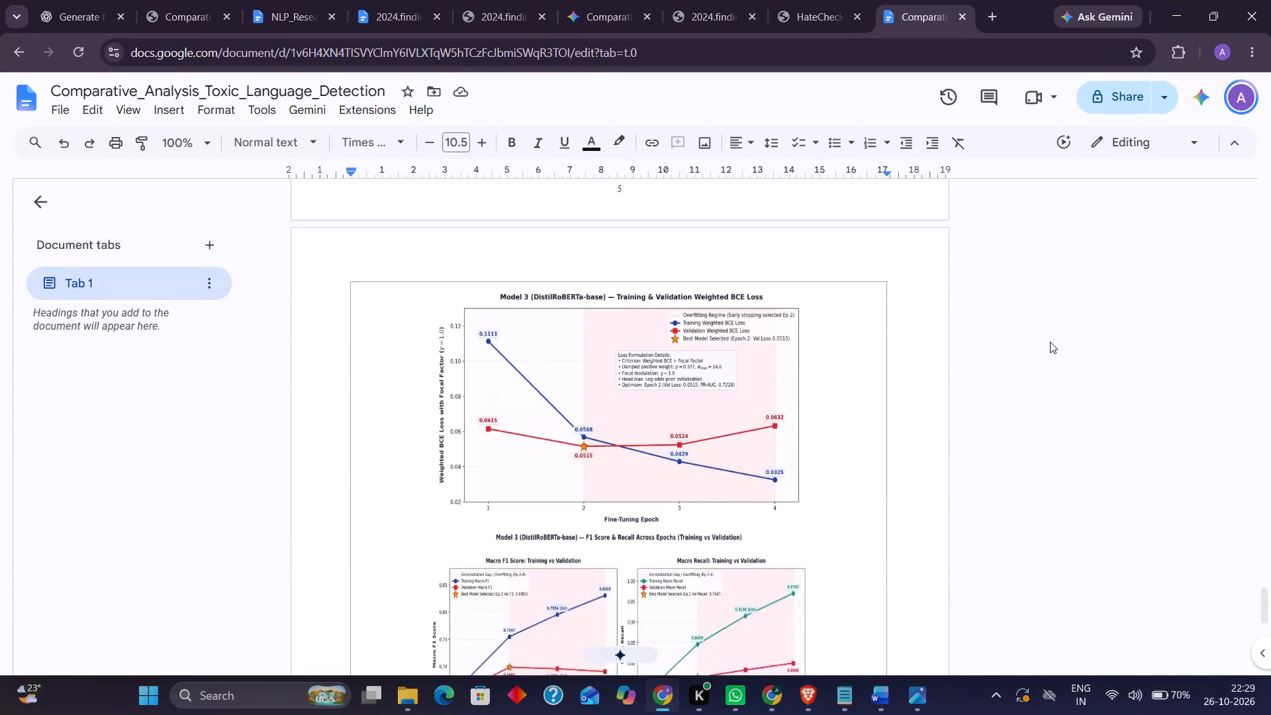
pyautogui.scroll(4, 1050, 342)
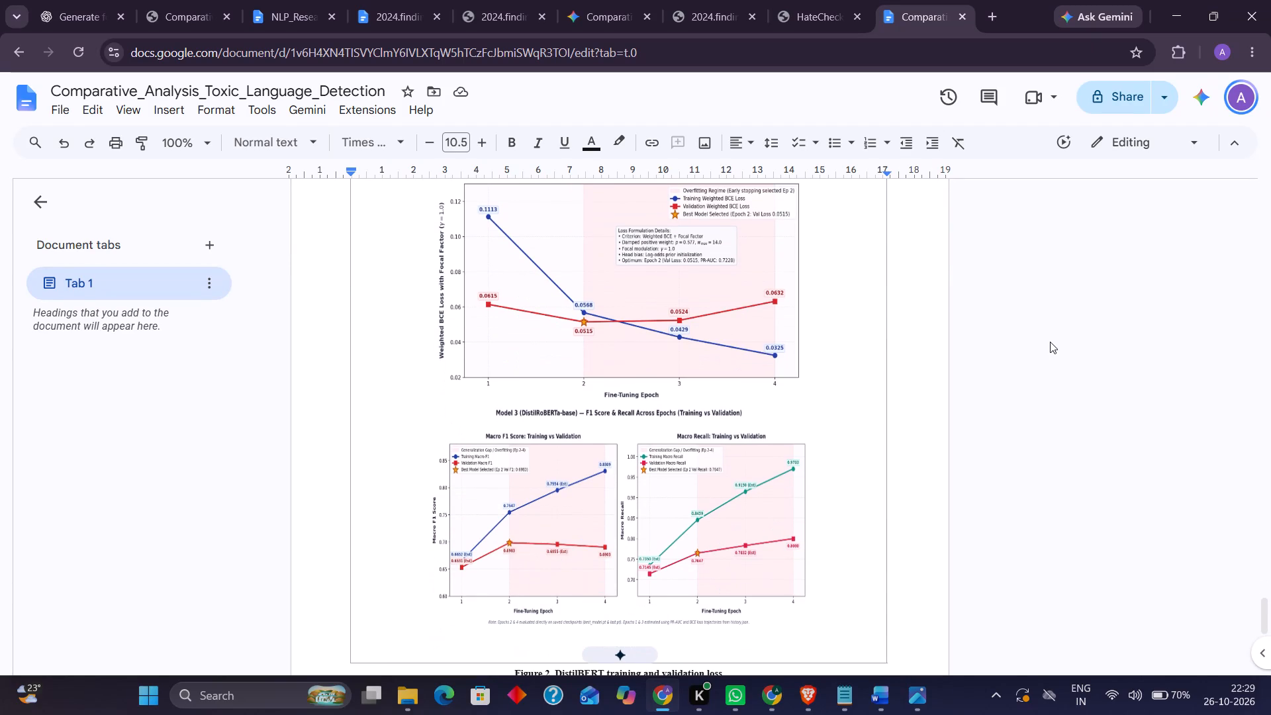
pyautogui.scroll(4, 1050, 342)
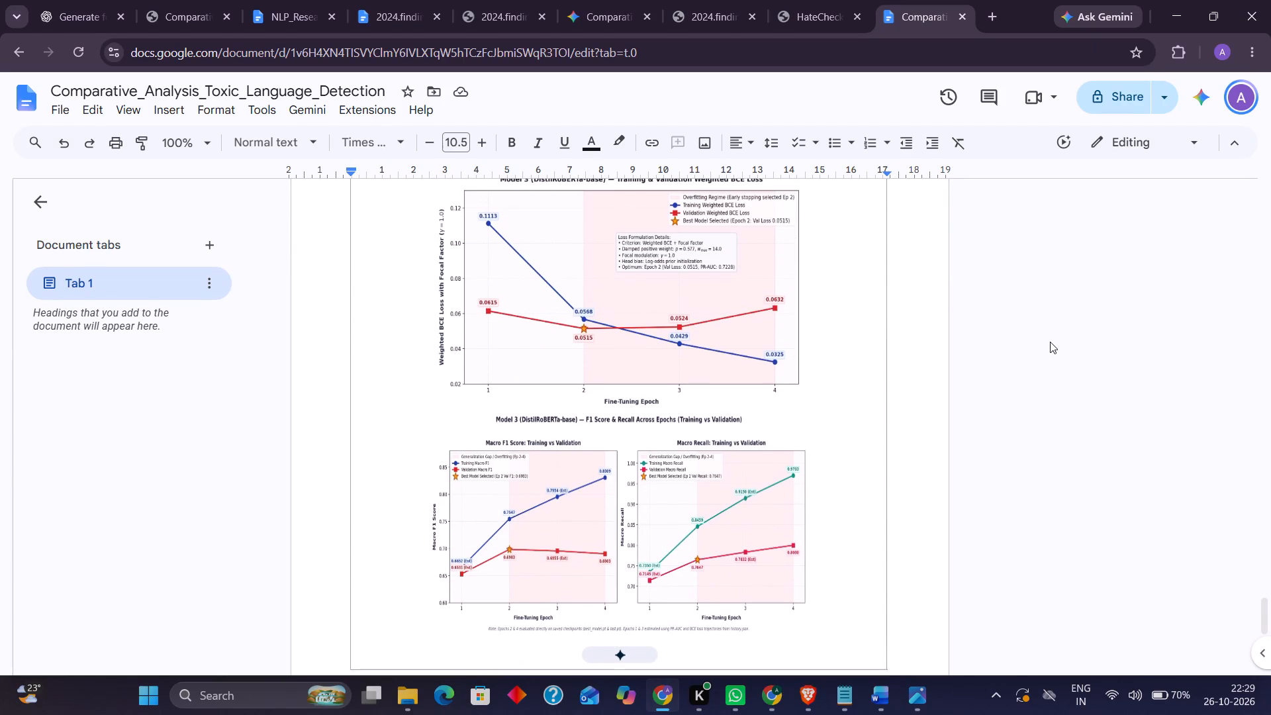
pyautogui.scroll(9, 1050, 342)
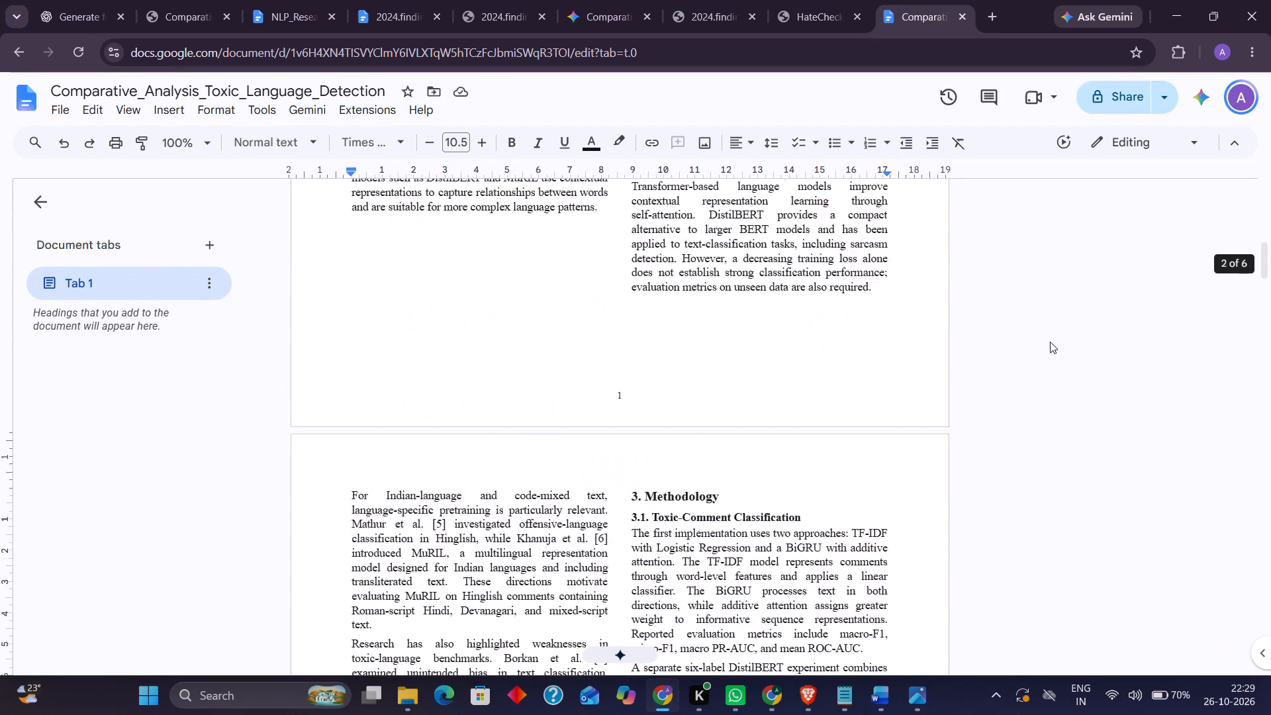
# Download the paper as a PDF document and open the downloaded file.
pyautogui.click(58, 110)
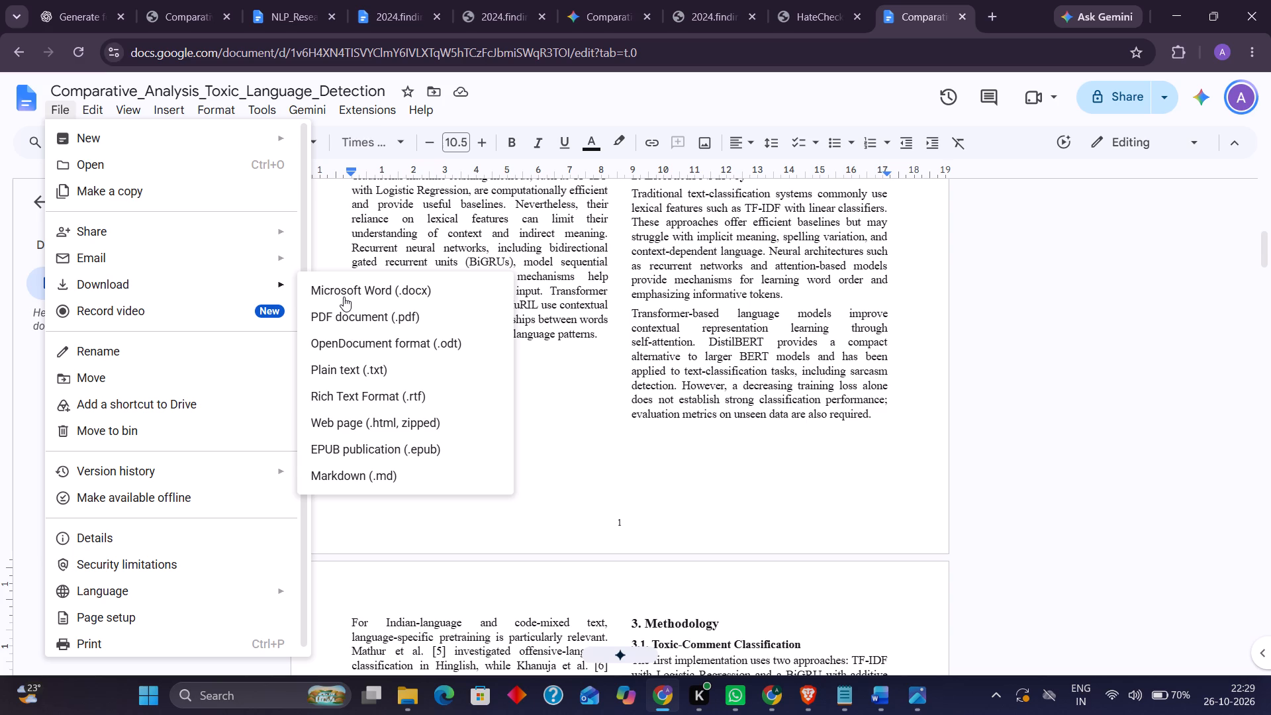
pyautogui.click(367, 317)
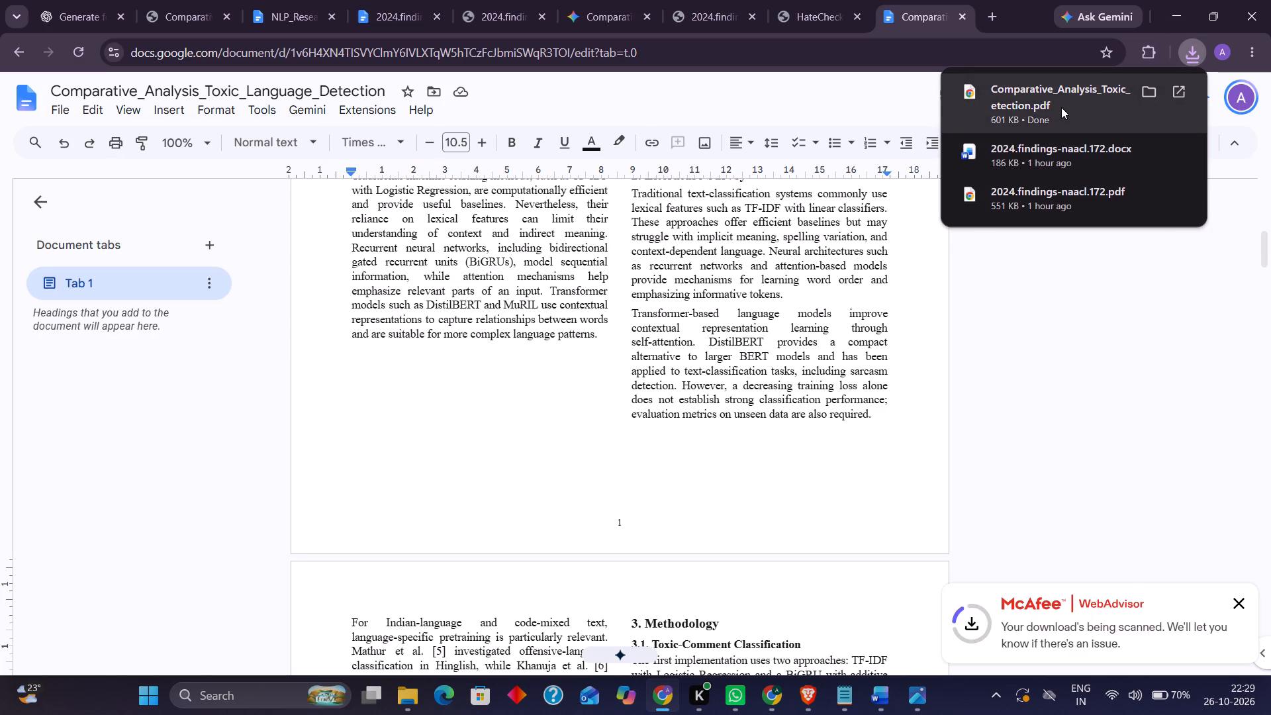
pyautogui.doubleClick(1061, 107)
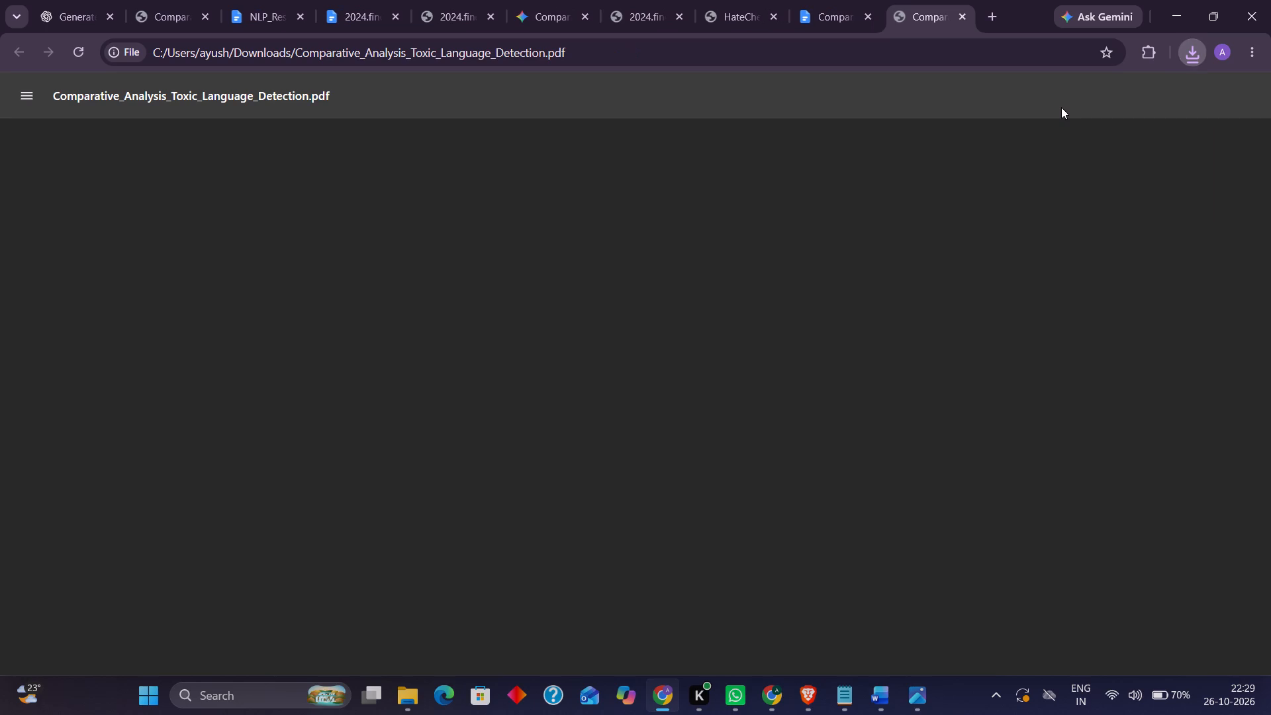
# Examine the exported PDF's pages, checking the text columns, figure placement, tables and title block.
pyautogui.scroll(-6, 702, 481)
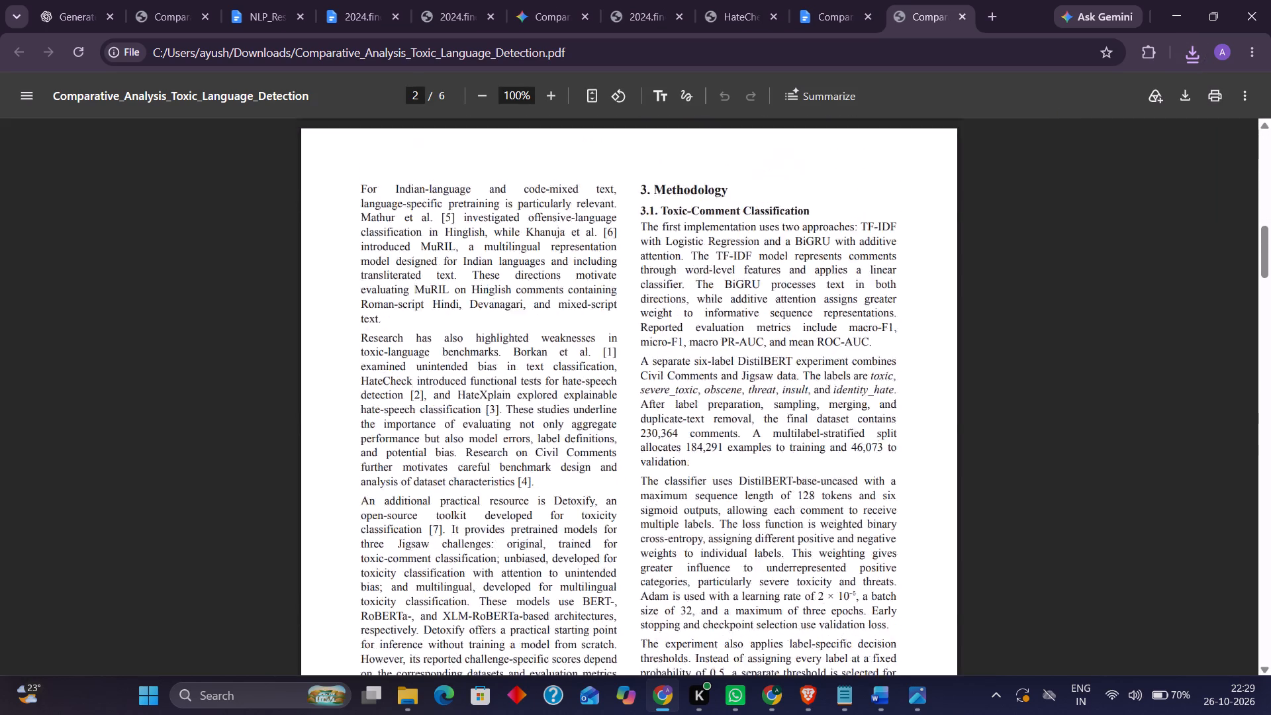
pyautogui.scroll(-4, 702, 481)
pyautogui.scroll(3, 702, 481)
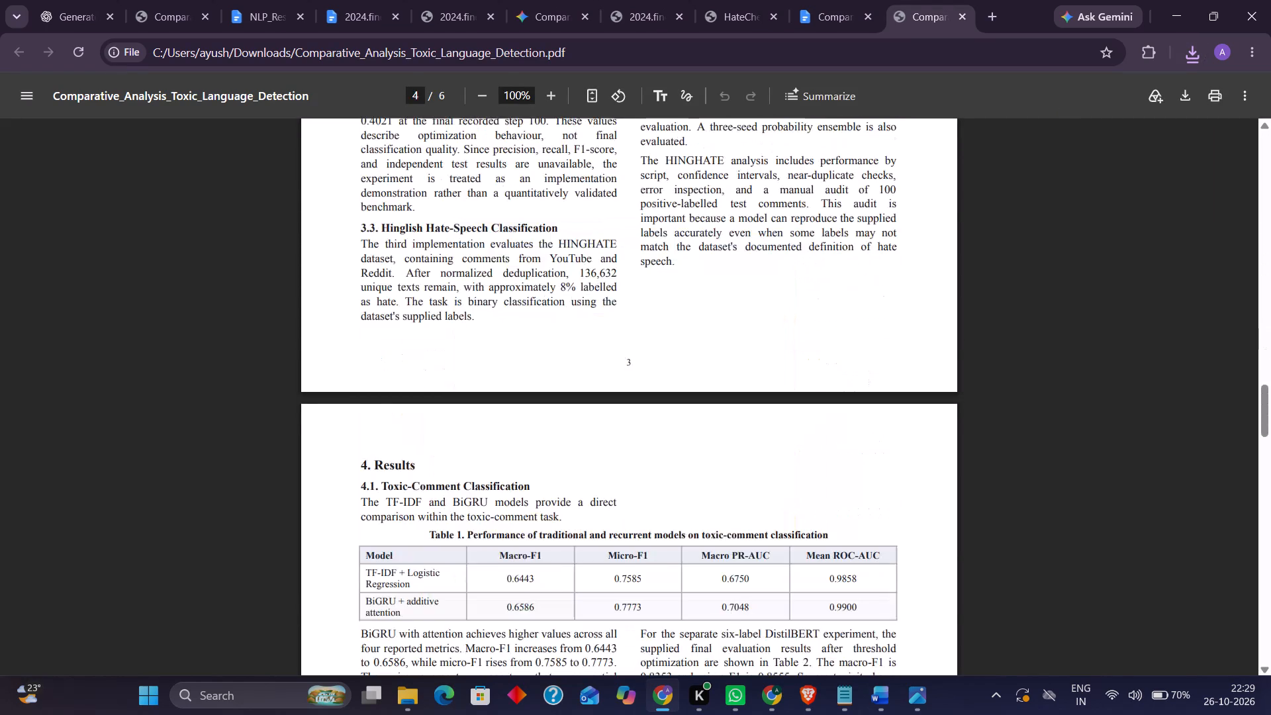
pyautogui.scroll(3, 702, 481)
pyautogui.hscroll(1, 702, 481)
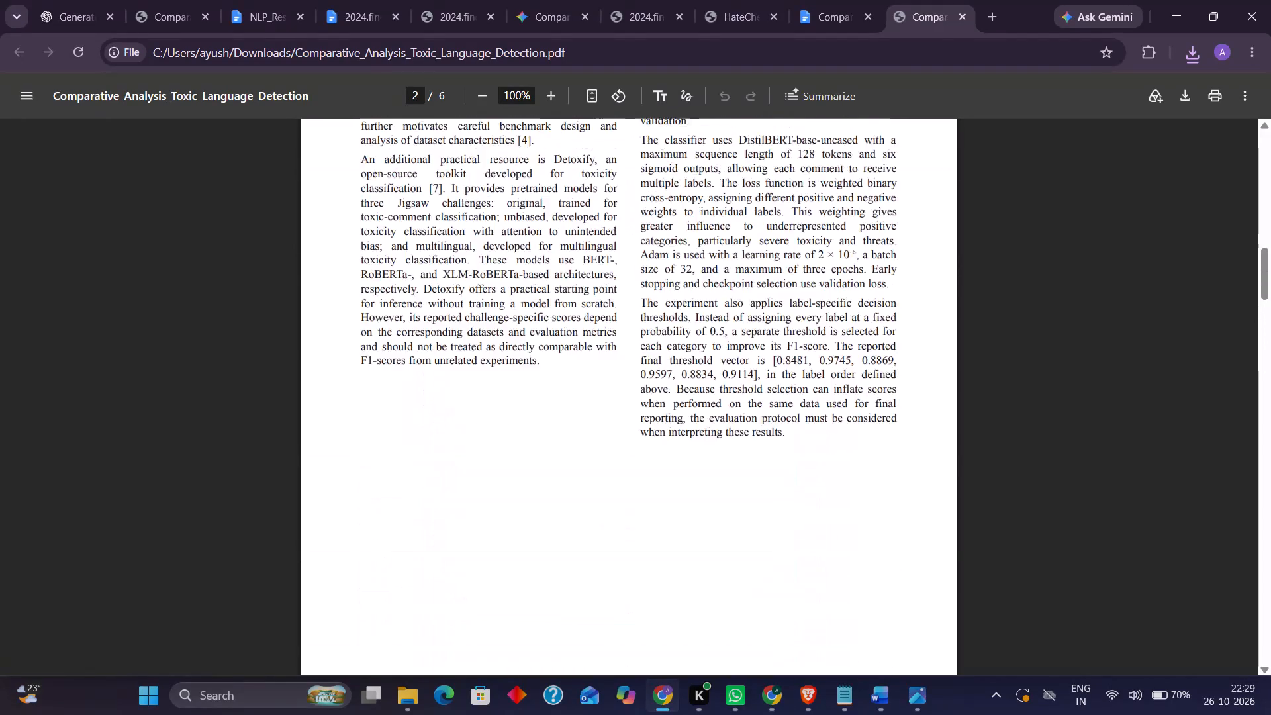
pyautogui.hscroll(1, 702, 481)
pyautogui.scroll(-3, 702, 481)
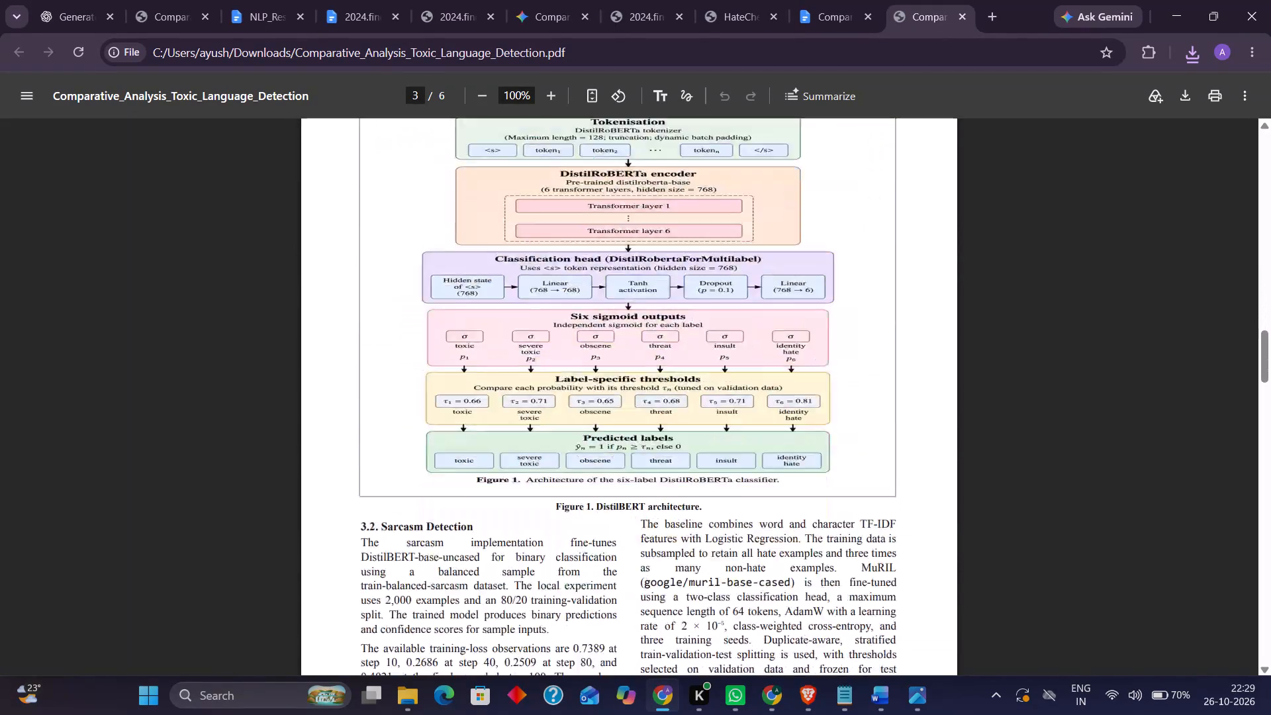
pyautogui.scroll(-7, 702, 481)
pyautogui.scroll(1, 702, 481)
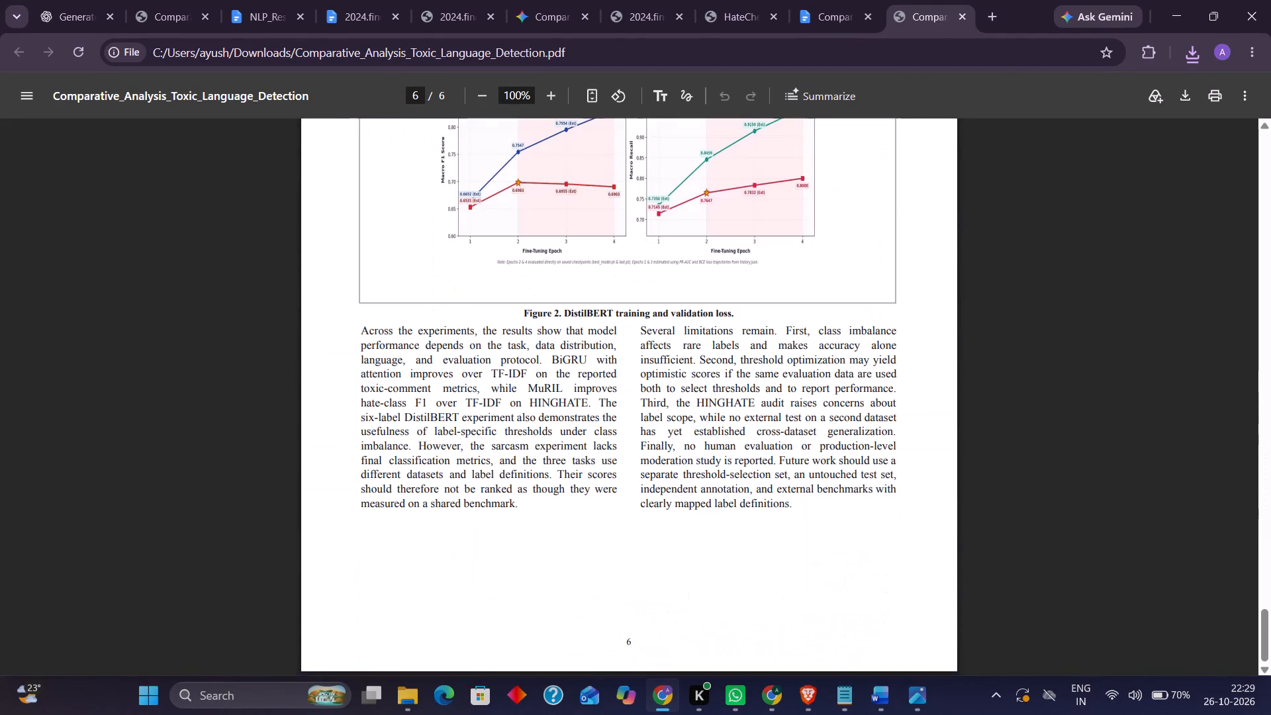
pyautogui.scroll(1, 702, 481)
pyautogui.hscroll(1, 702, 481)
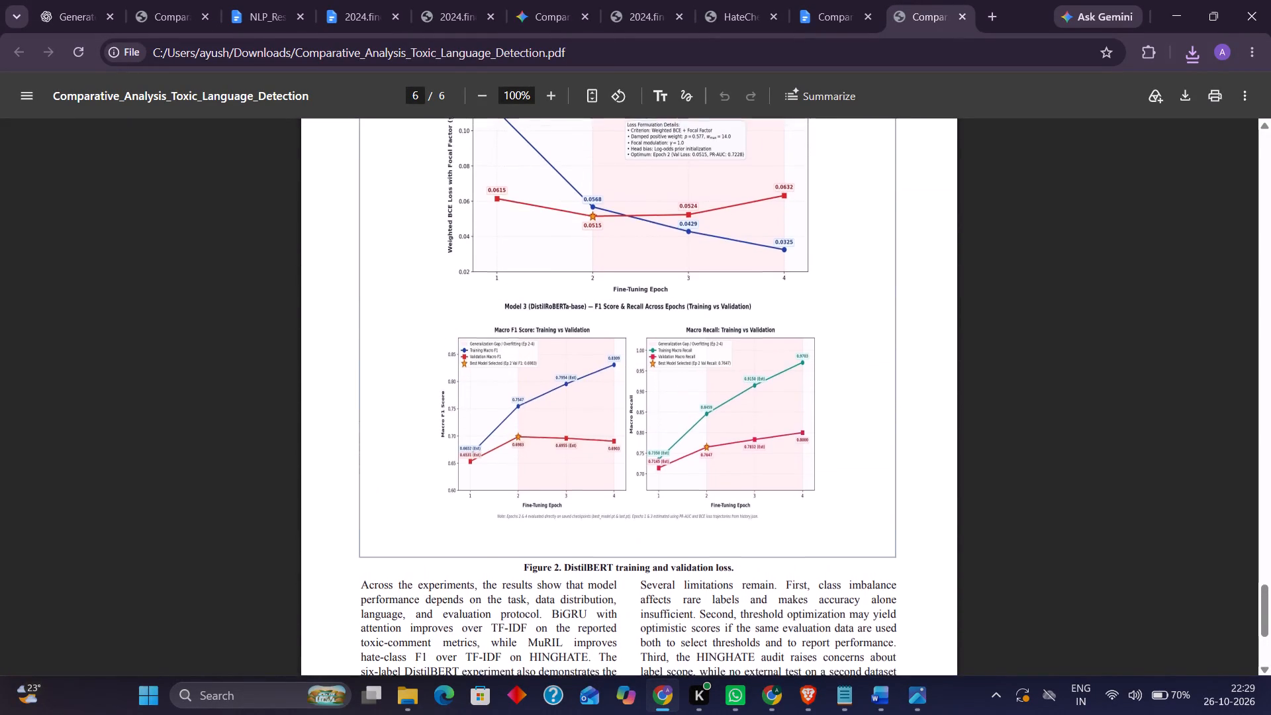
pyautogui.hscroll(1, 702, 481)
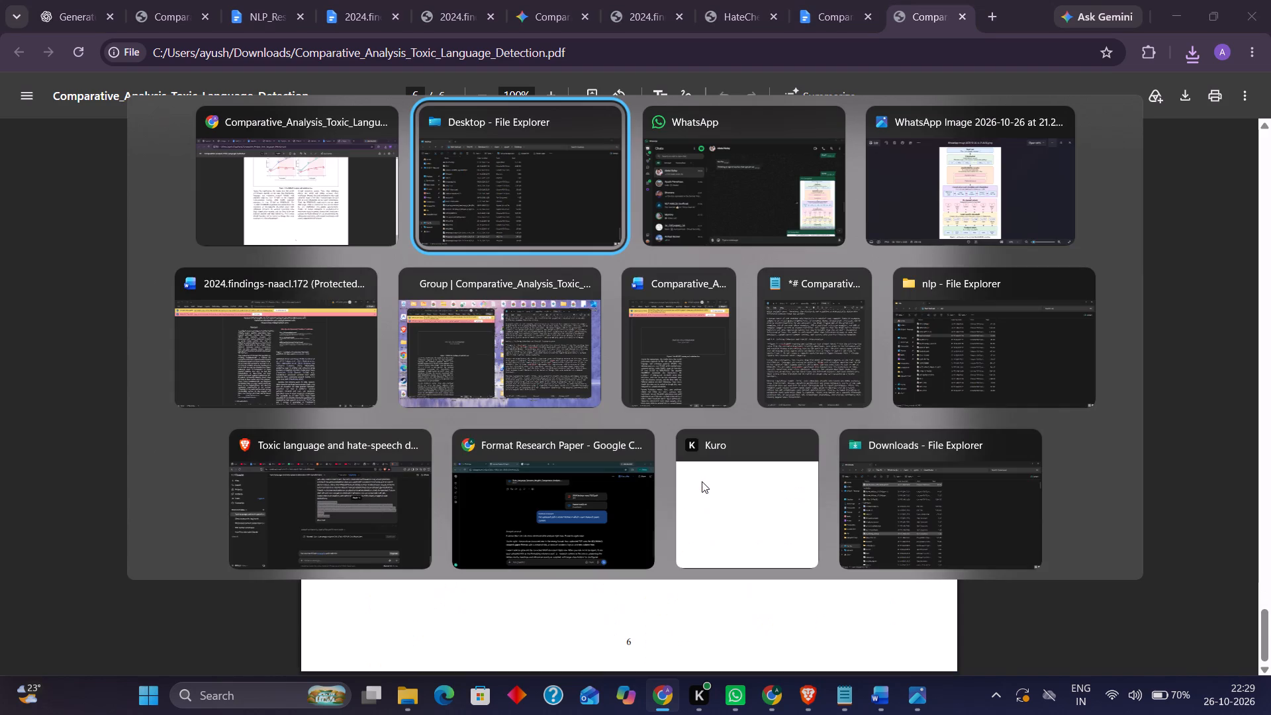
pyautogui.scroll(12, 702, 481)
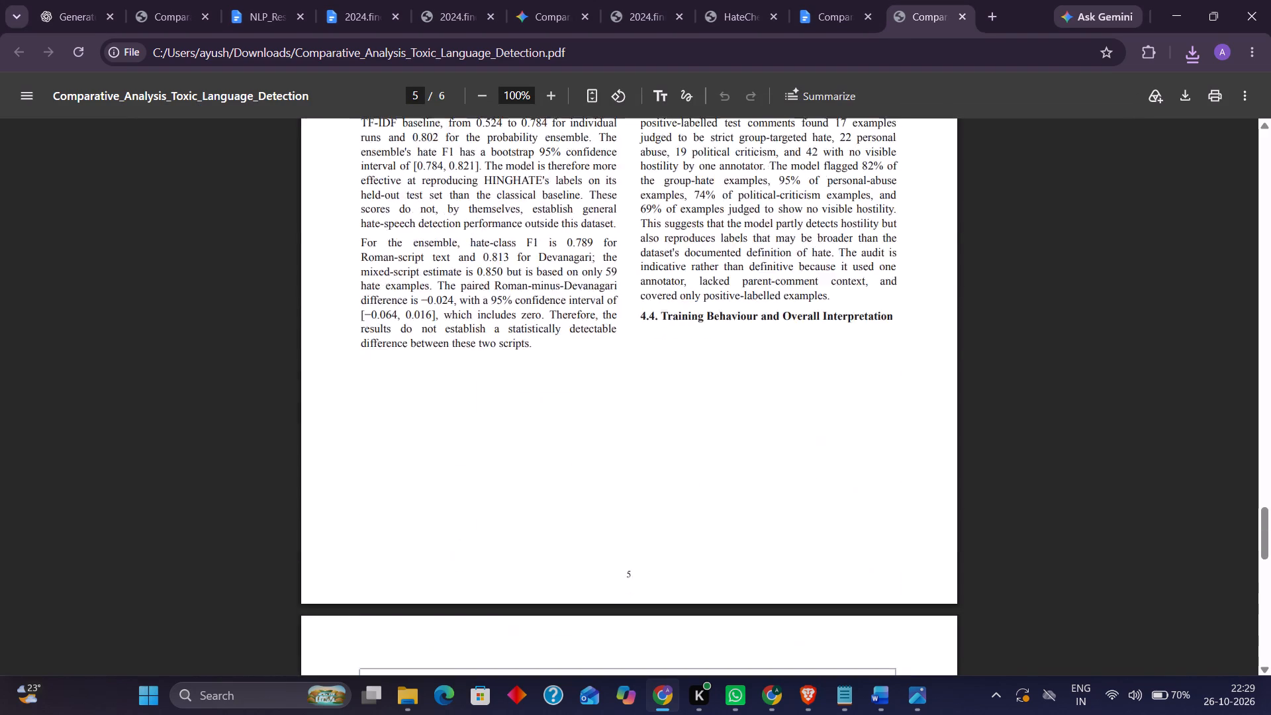
pyautogui.scroll(16, 702, 481)
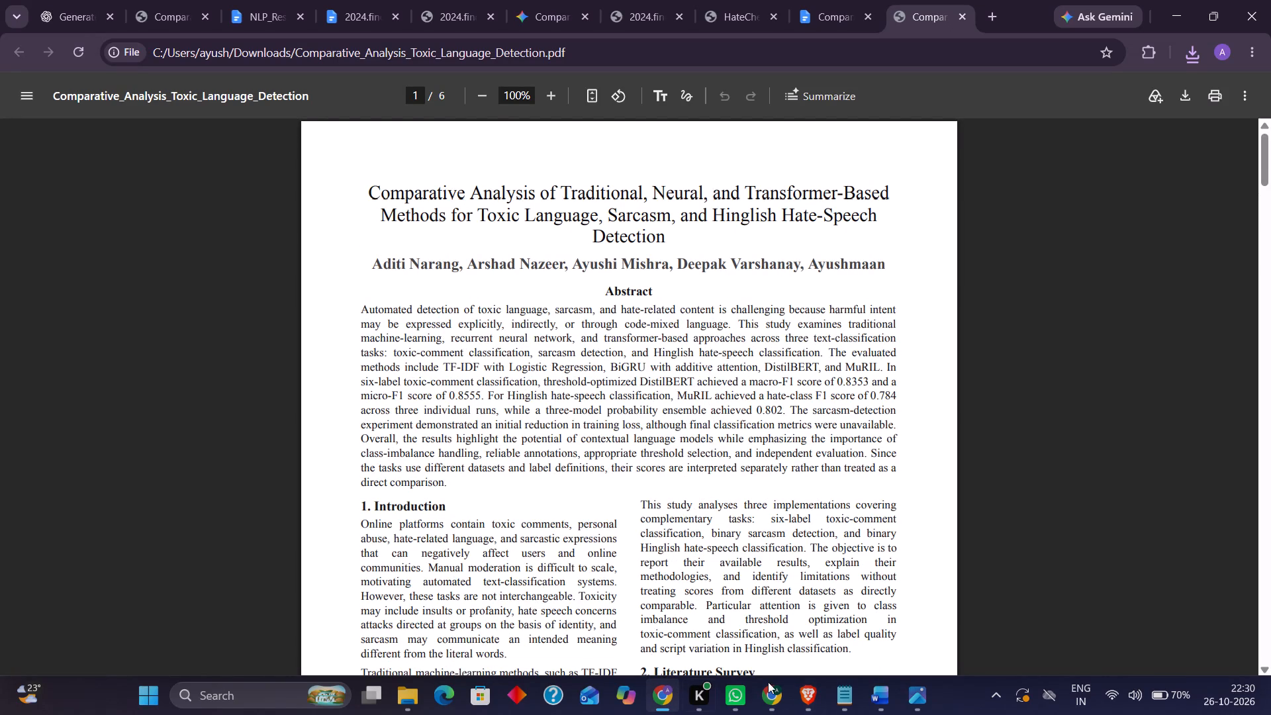
# Switch back to the paper's Google Docs document and select the entire abstract paragraph beneath the Abstract heading.
pyautogui.click(830, 5)
pyautogui.scroll(12, 602, 350)
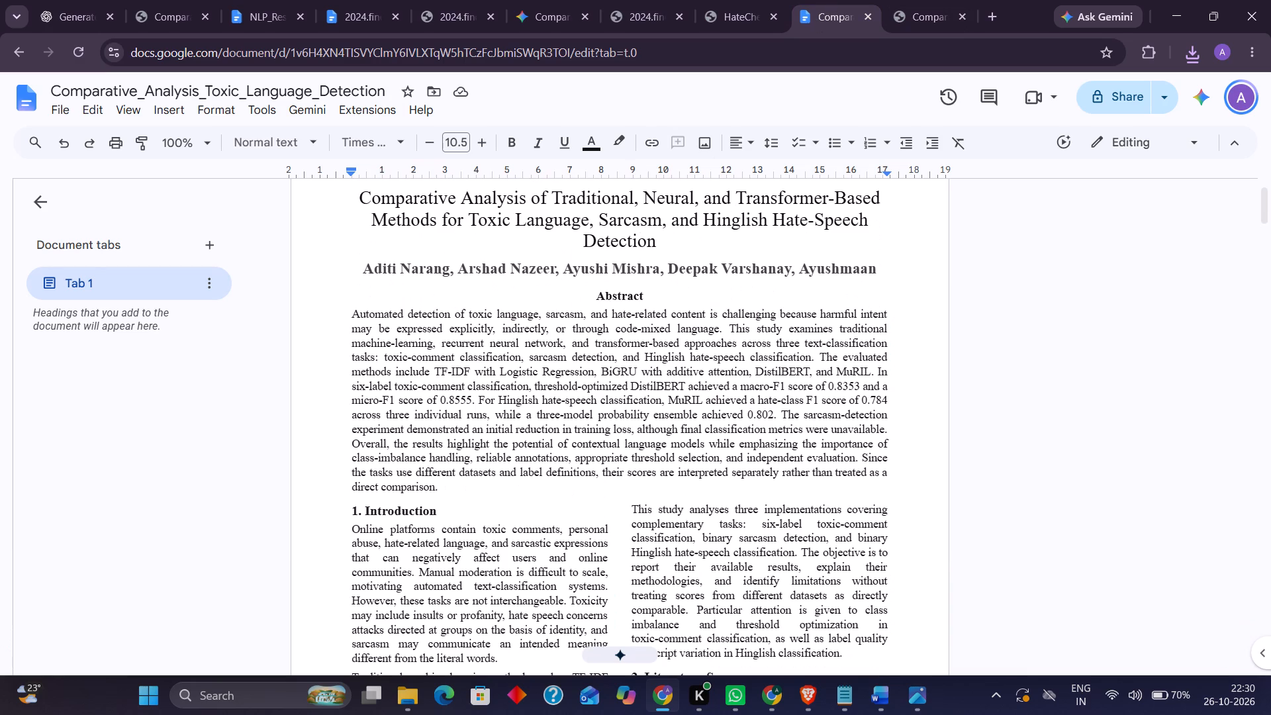
pyautogui.scroll(3, 602, 350)
pyautogui.click(624, 424)
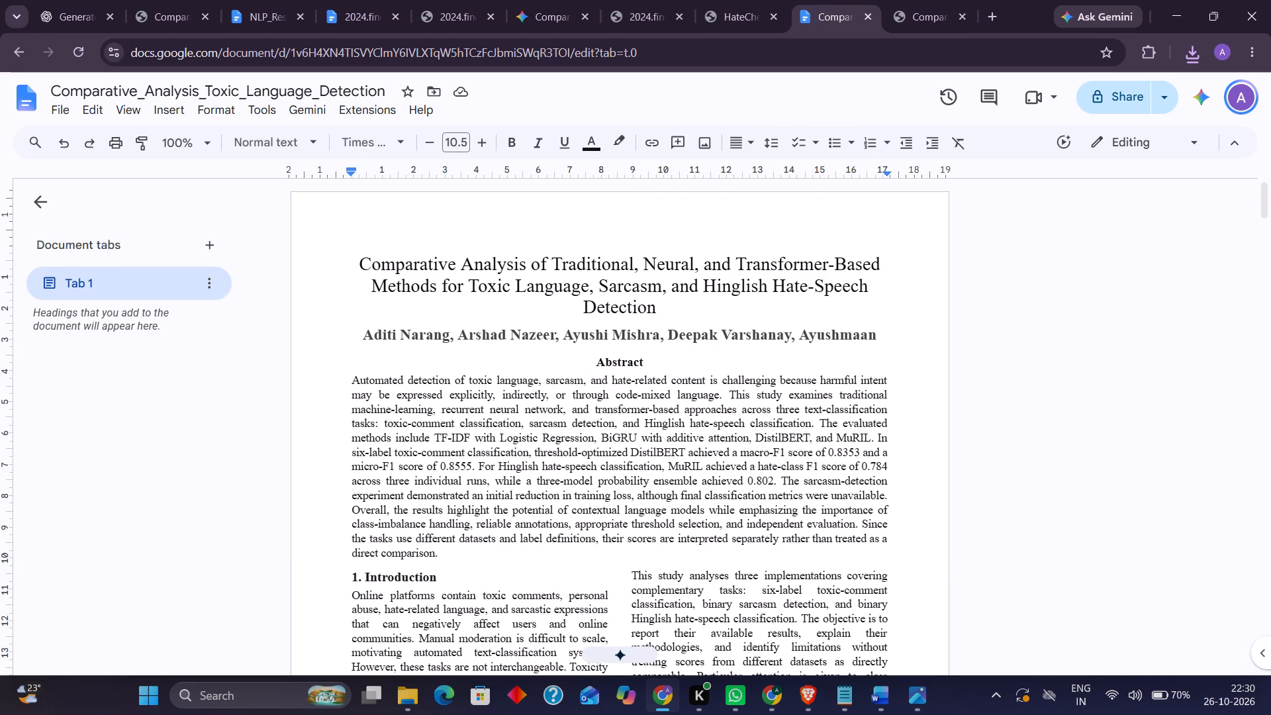
pyautogui.moveTo(349, 377); pyautogui.dragTo(879, 540)
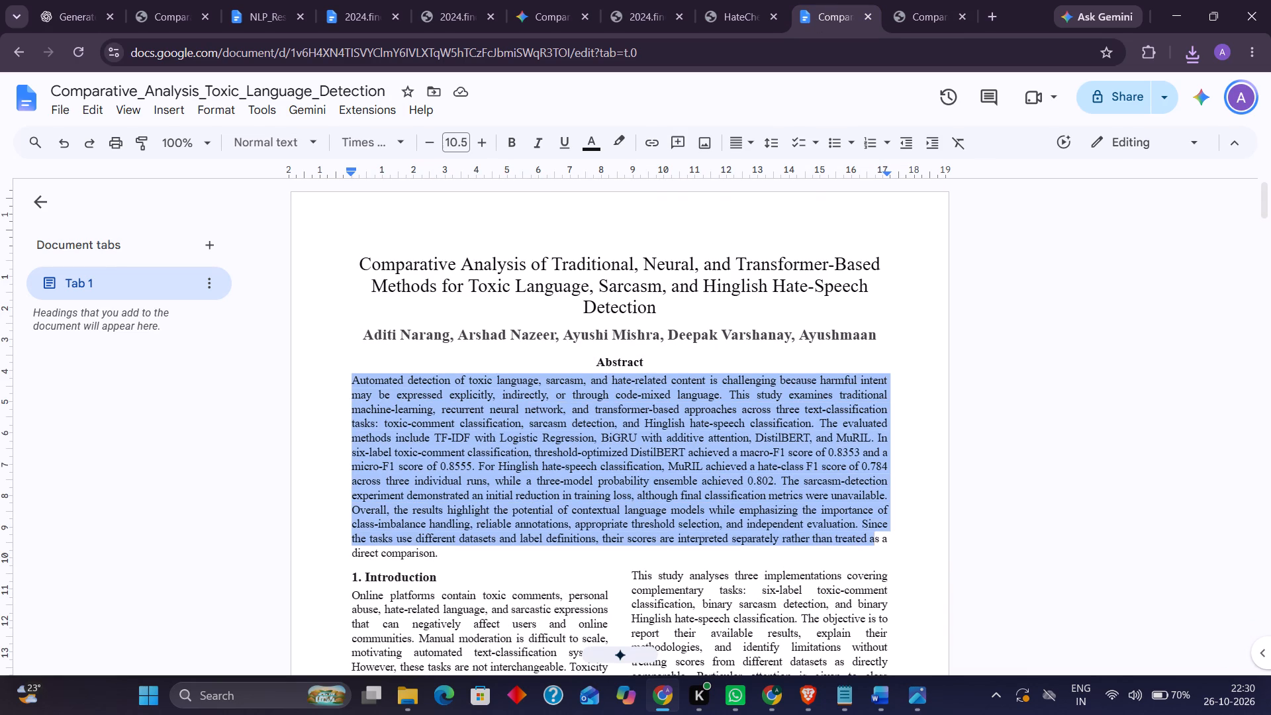
pyautogui.moveTo(879, 540); pyautogui.dragTo(855, 563)
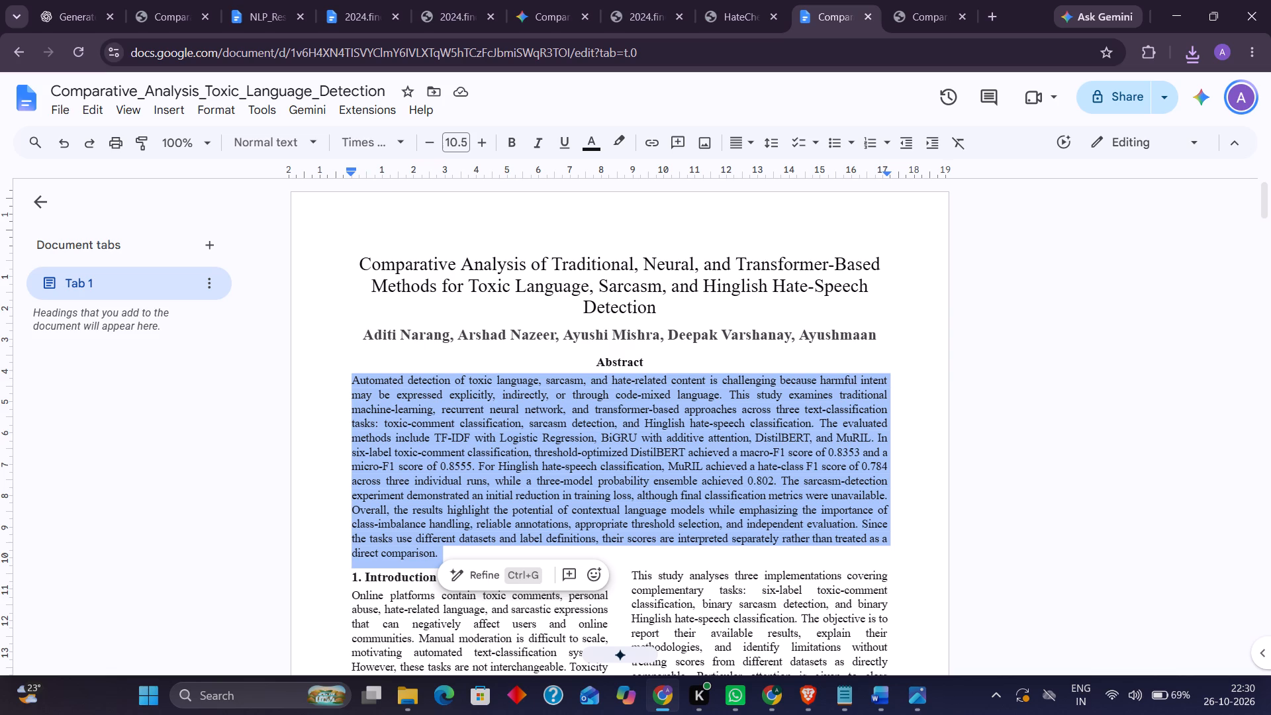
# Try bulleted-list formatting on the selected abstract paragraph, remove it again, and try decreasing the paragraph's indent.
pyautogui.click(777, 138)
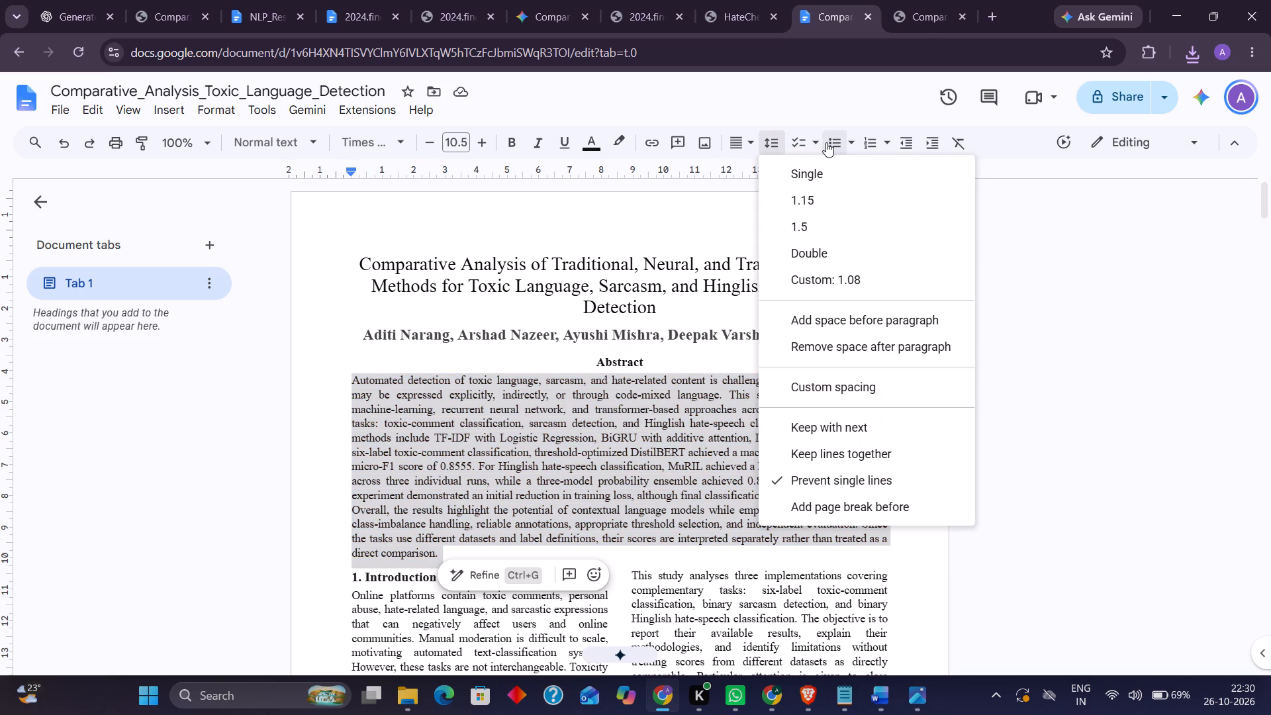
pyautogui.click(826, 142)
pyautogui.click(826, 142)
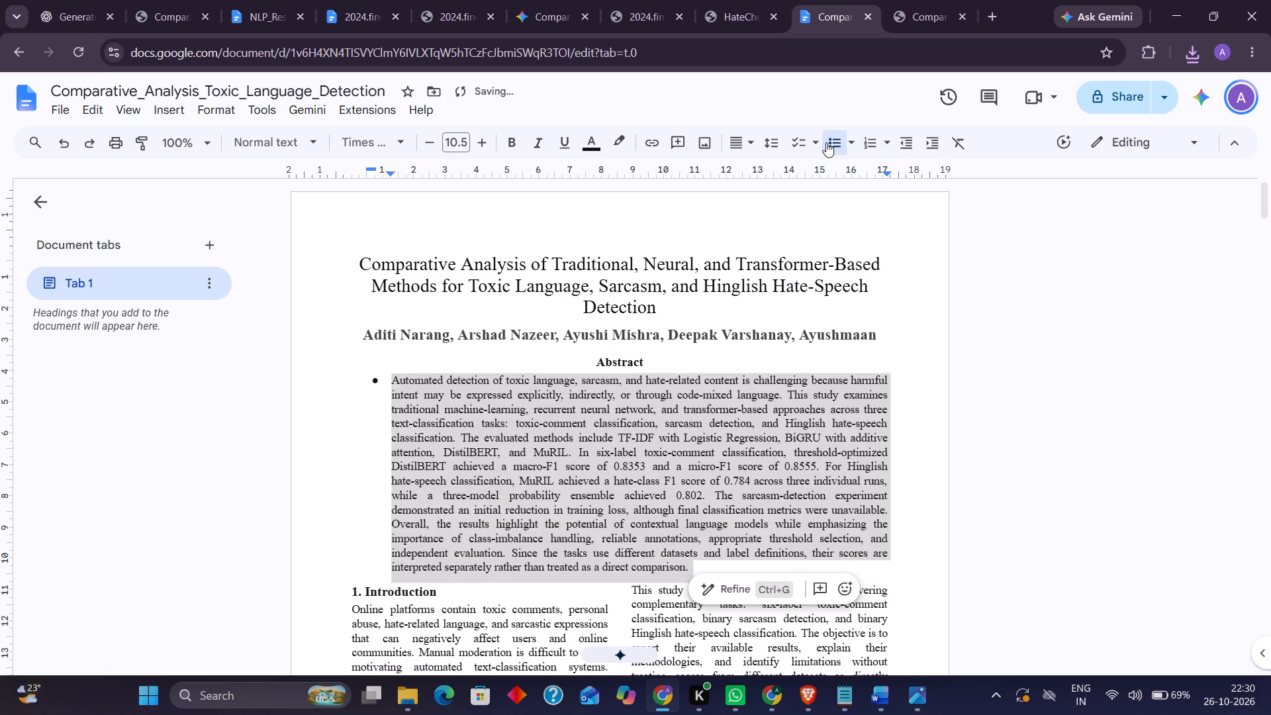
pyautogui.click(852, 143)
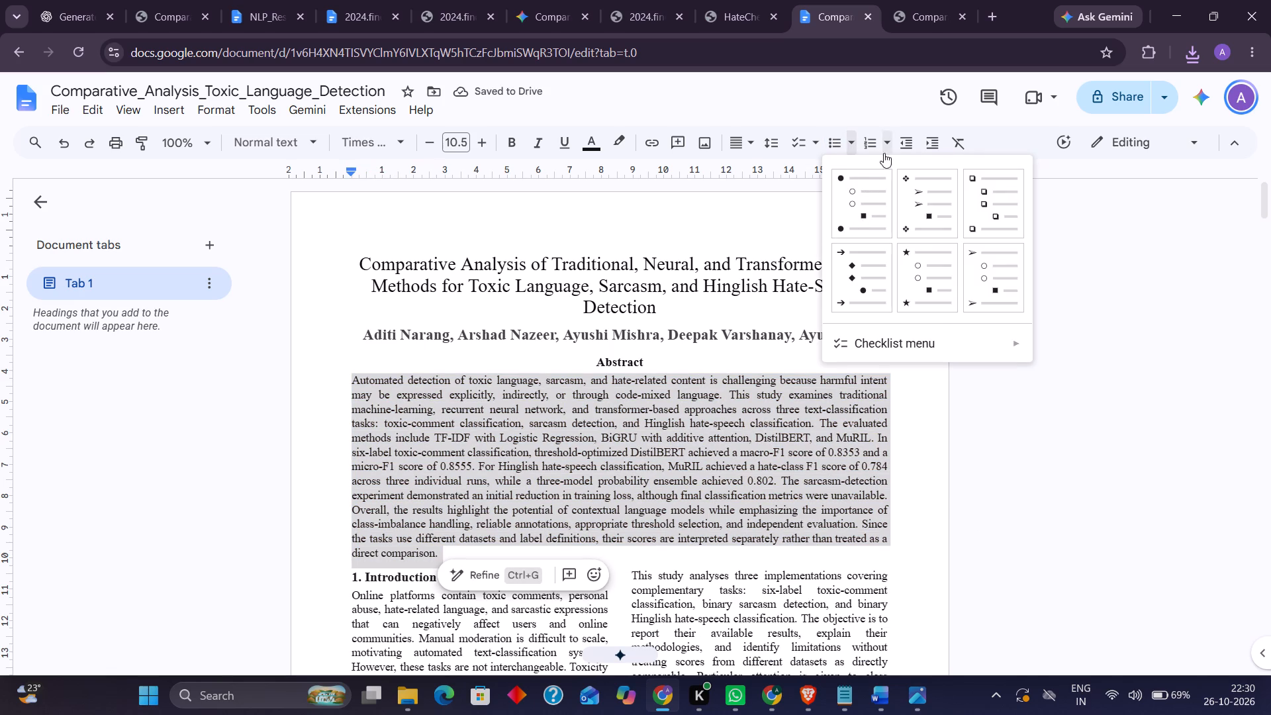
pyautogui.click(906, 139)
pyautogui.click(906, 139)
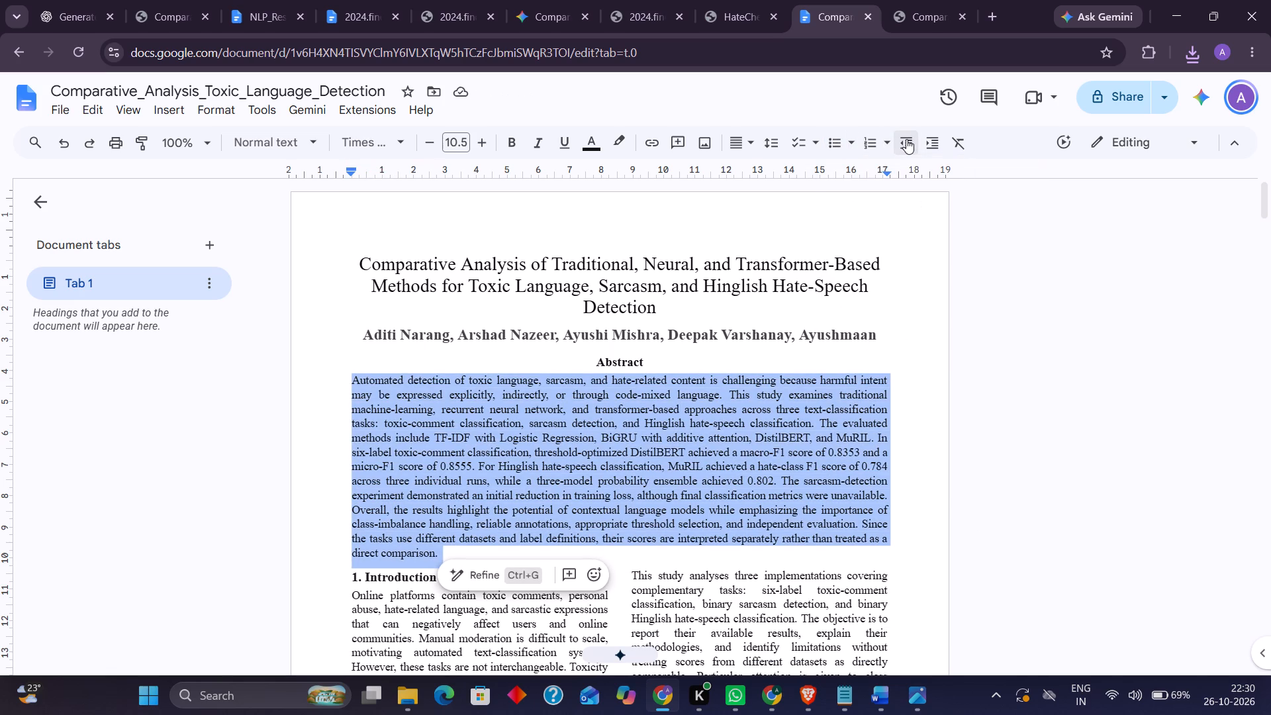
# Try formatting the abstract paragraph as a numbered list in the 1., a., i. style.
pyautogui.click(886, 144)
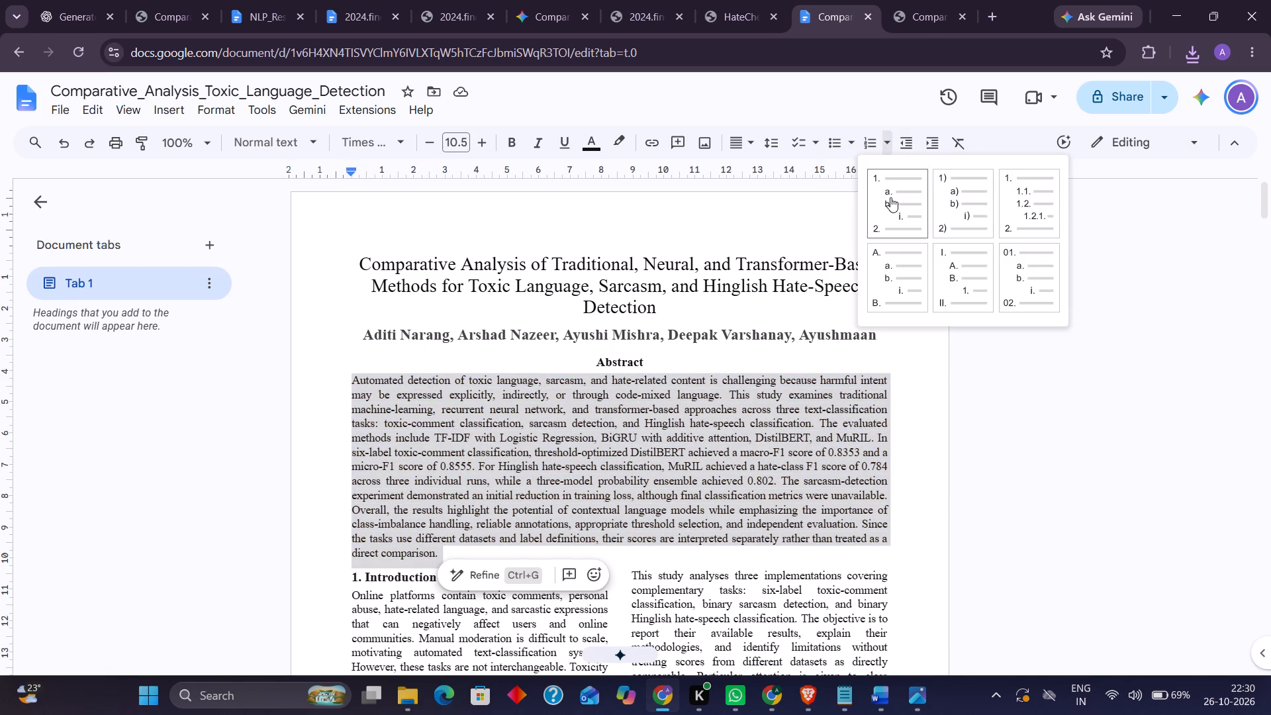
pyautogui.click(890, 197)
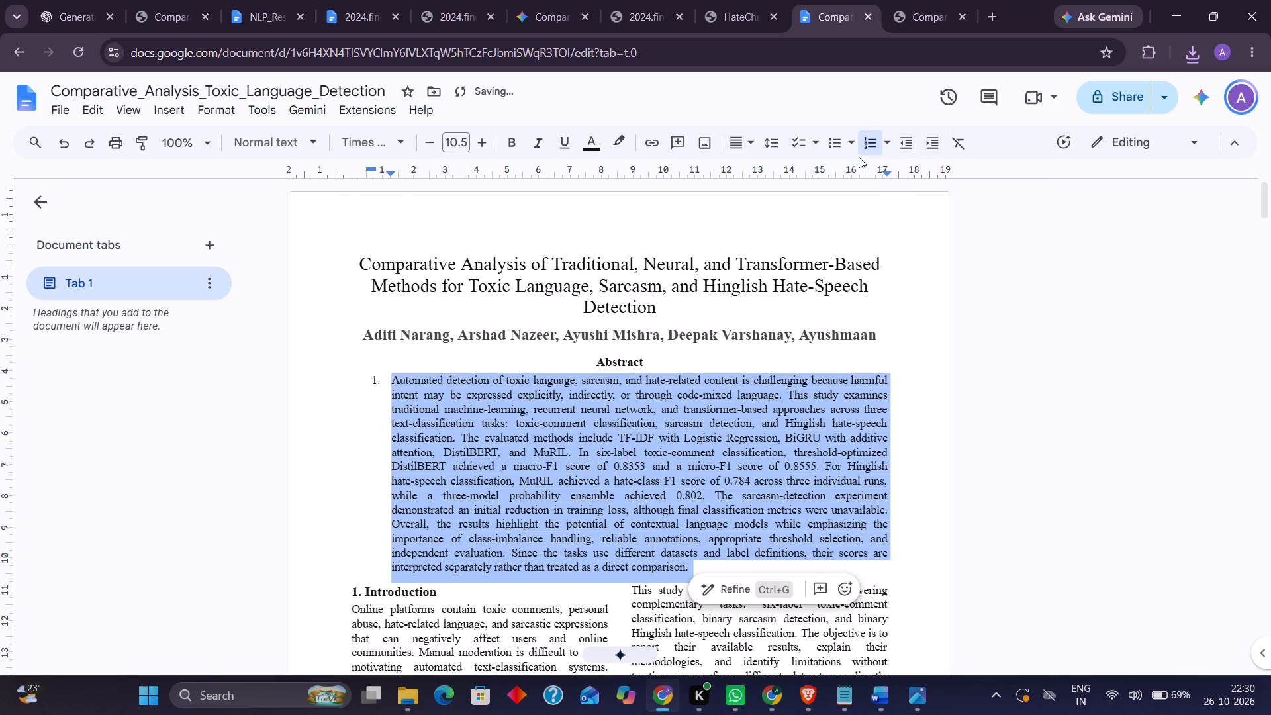
# Format the abstract paragraph as a bulleted list using the solid disc, hollow circle and square bullet style.
pyautogui.click(846, 153)
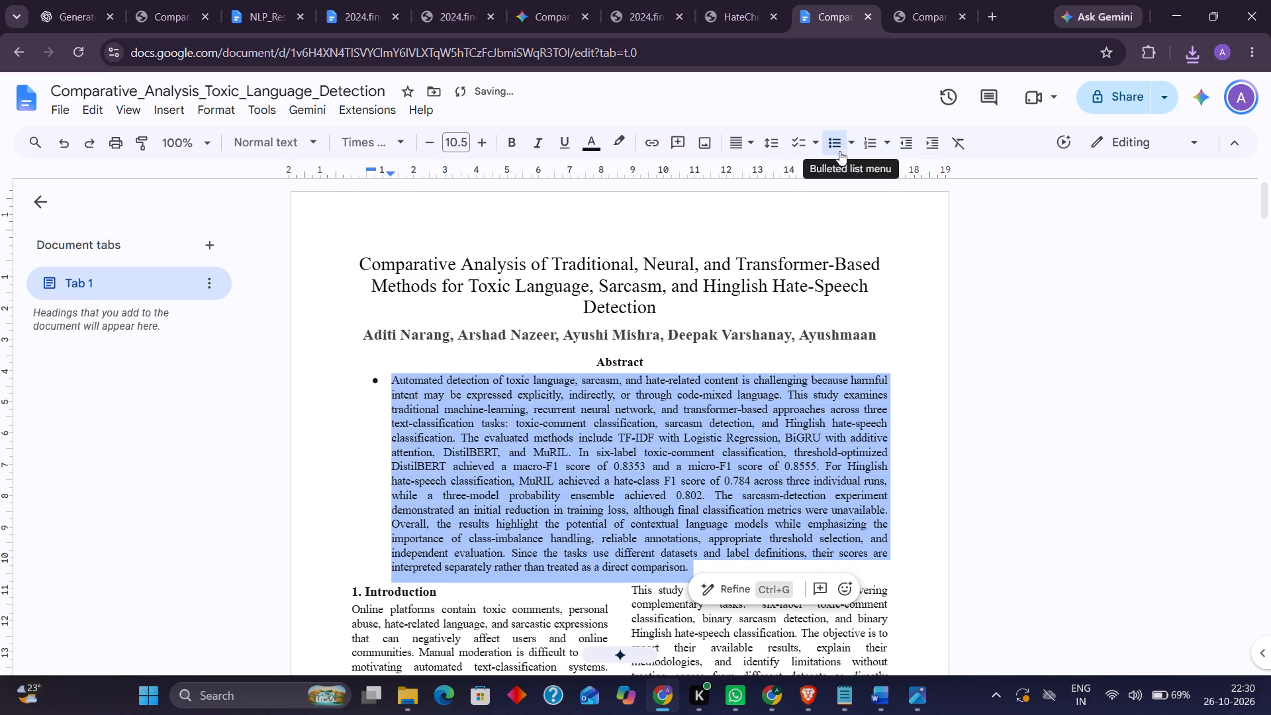
pyautogui.click(856, 146)
pyautogui.click(867, 193)
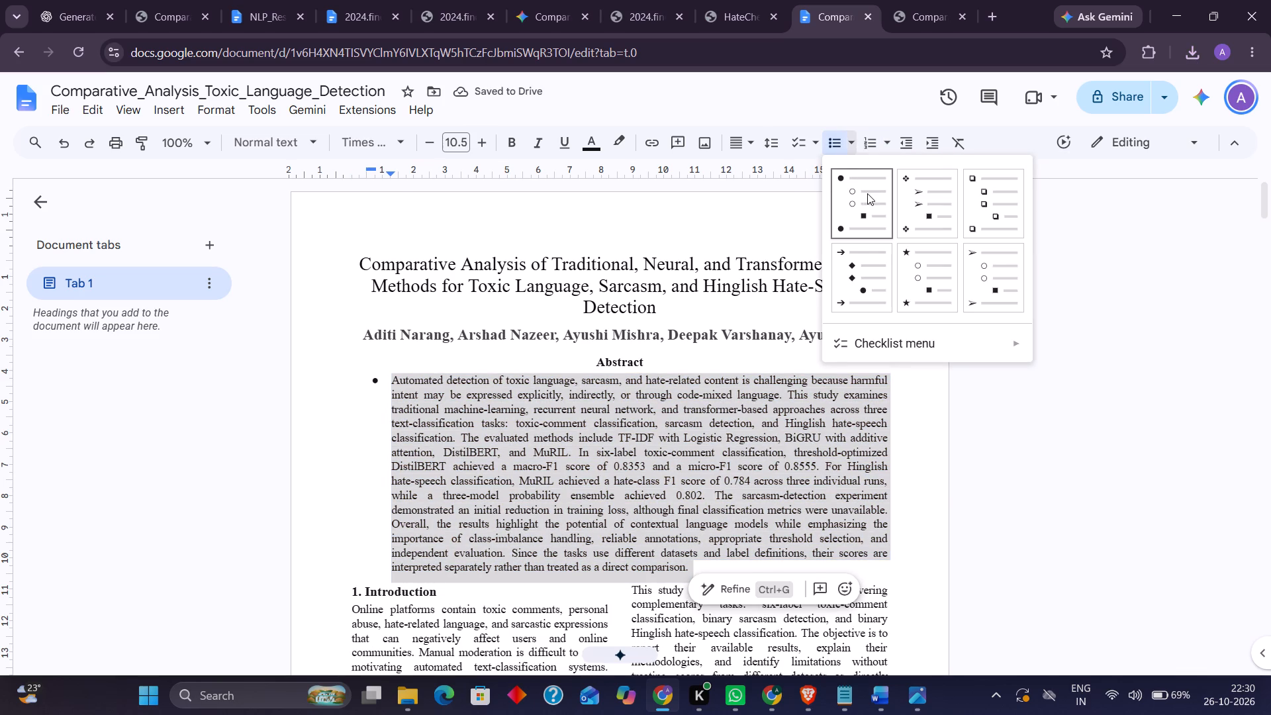
pyautogui.scroll(-6, 752, 425)
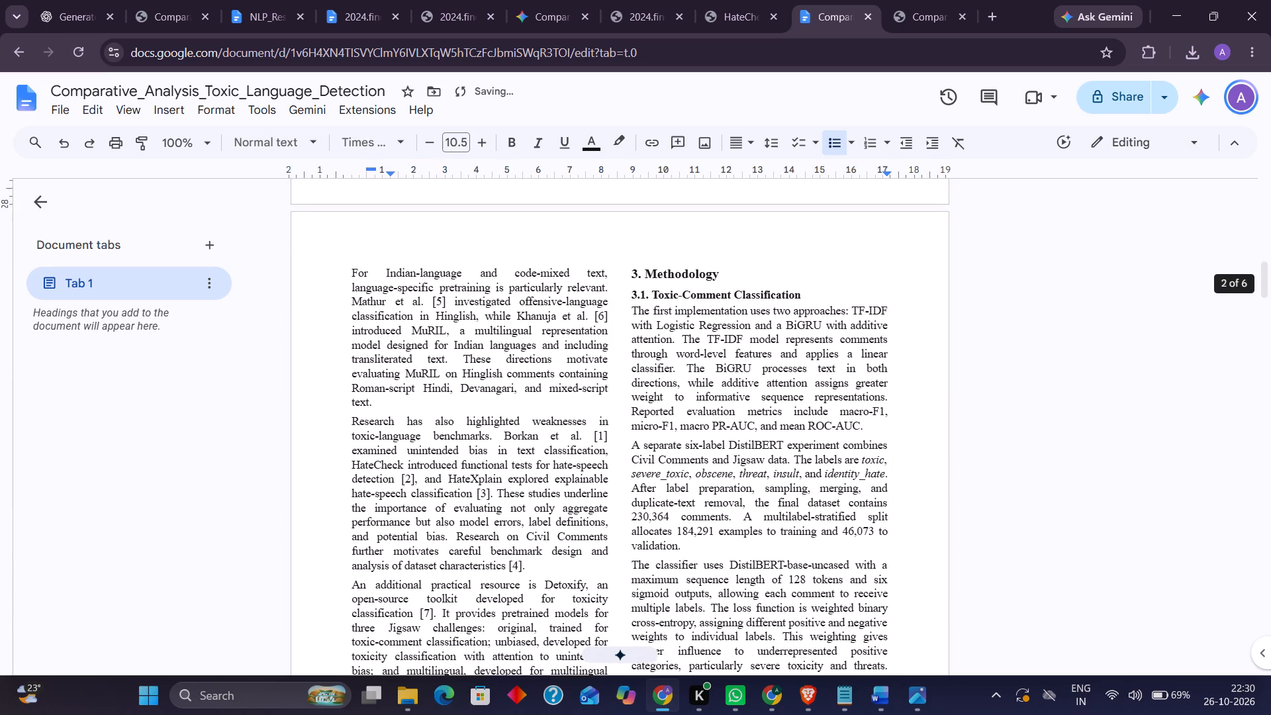
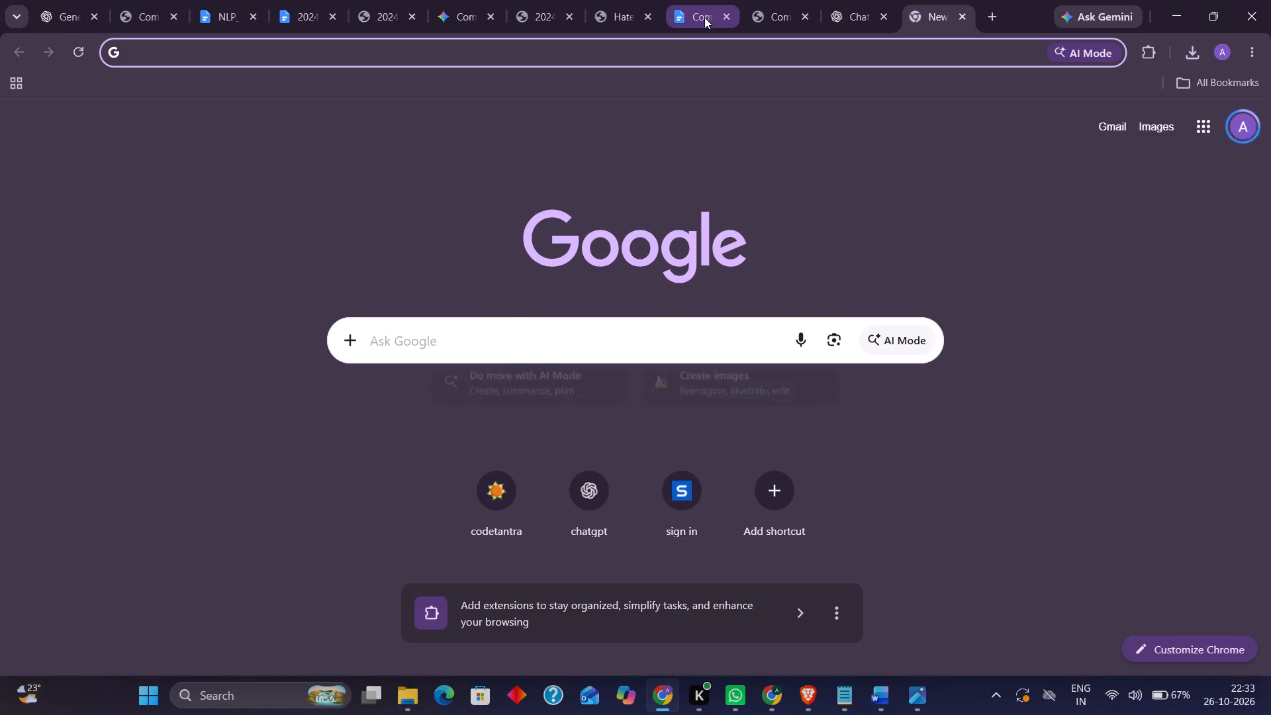
# Narrow Table 1 in section 4.1 by shrinking its Mean ROC-AUC column to the minimum width.
pyautogui.scroll(-5, 626, 299)
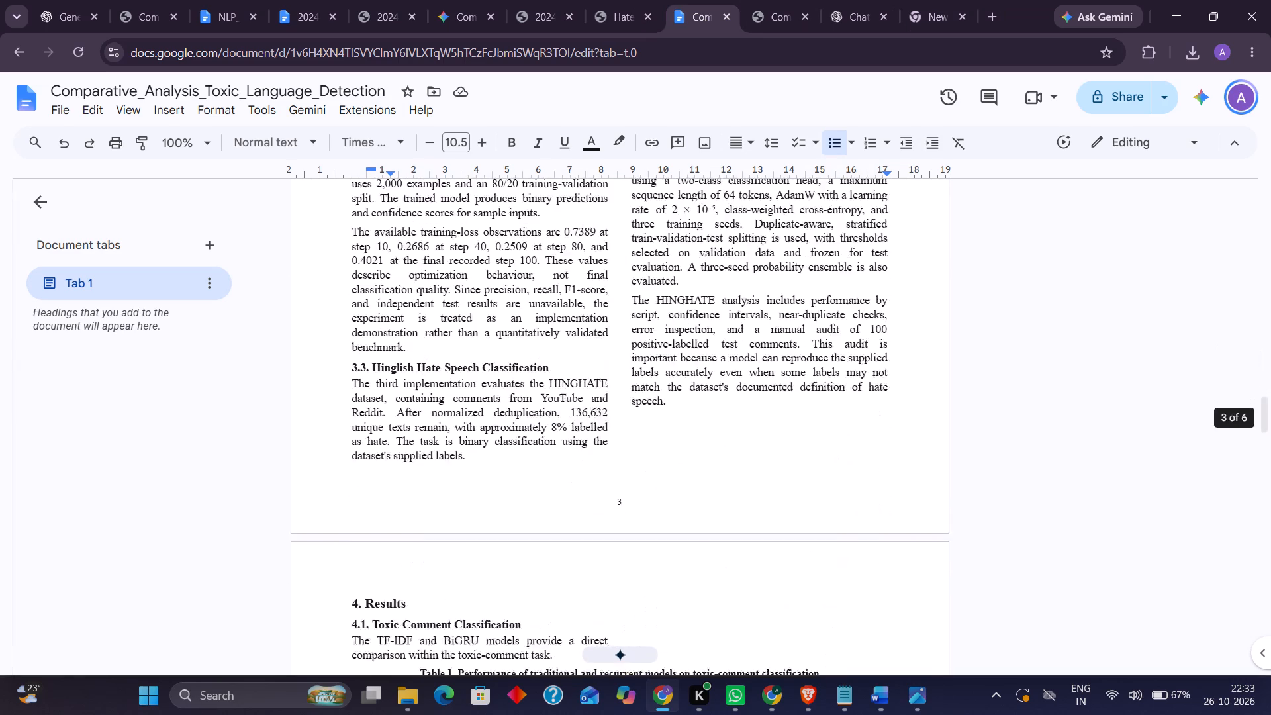
pyautogui.scroll(-1, 626, 299)
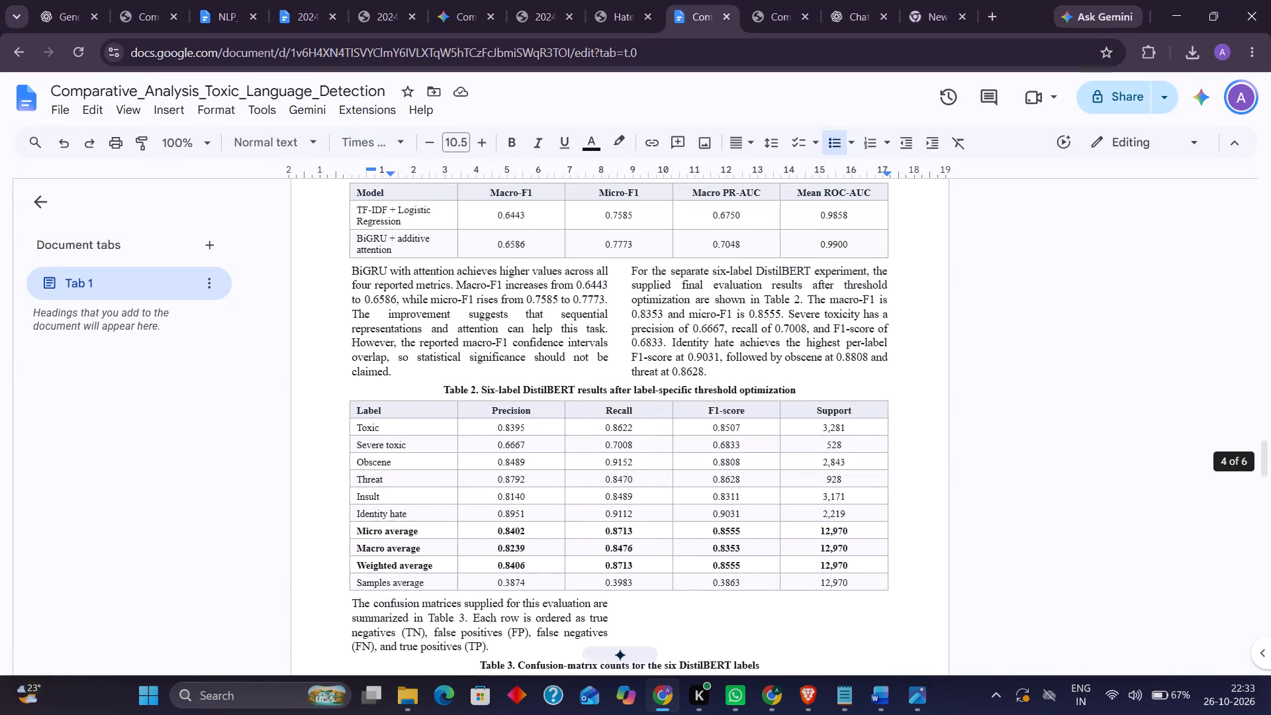
pyautogui.scroll(-1, 626, 299)
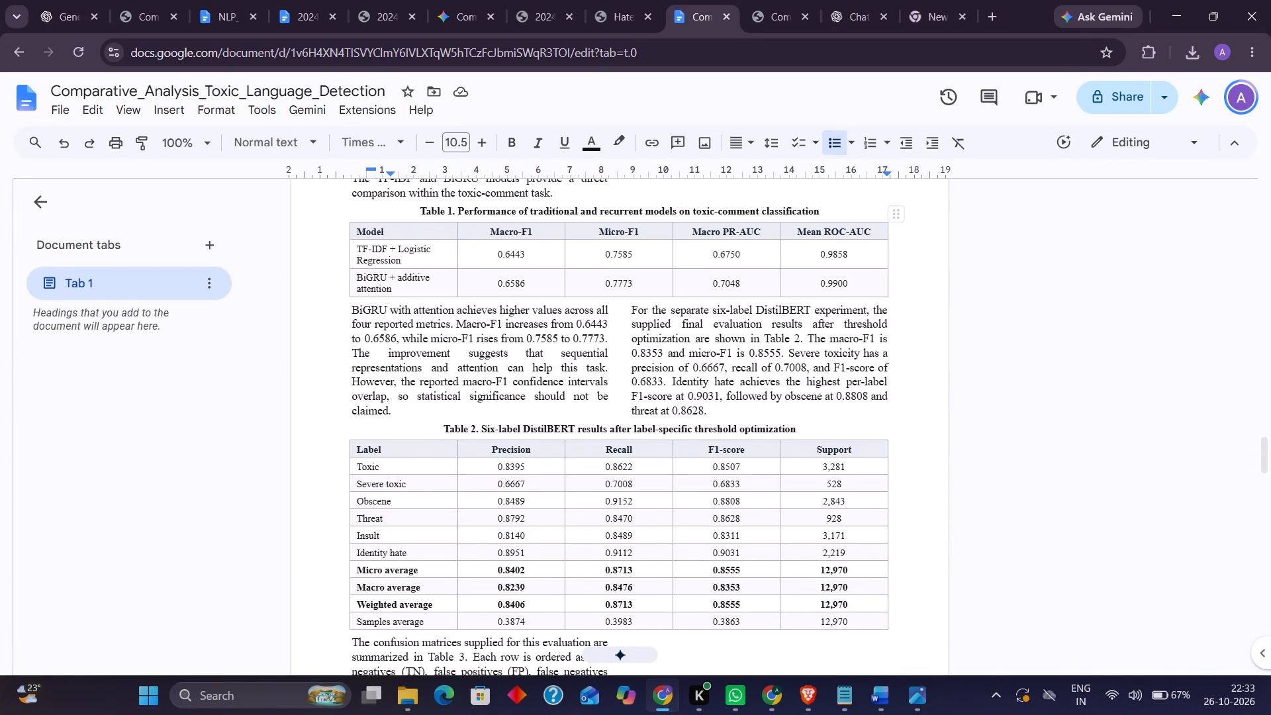
pyautogui.scroll(2, 629, 285)
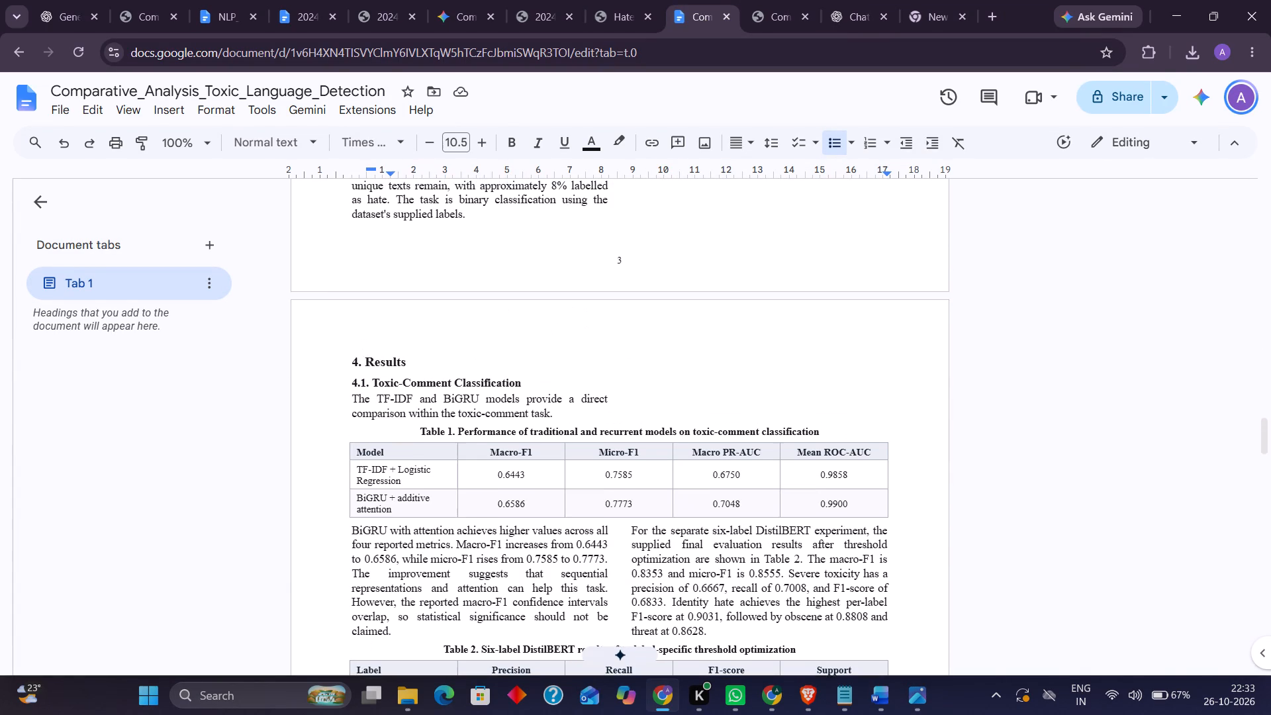
pyautogui.scroll(1, 629, 285)
pyautogui.click(627, 477)
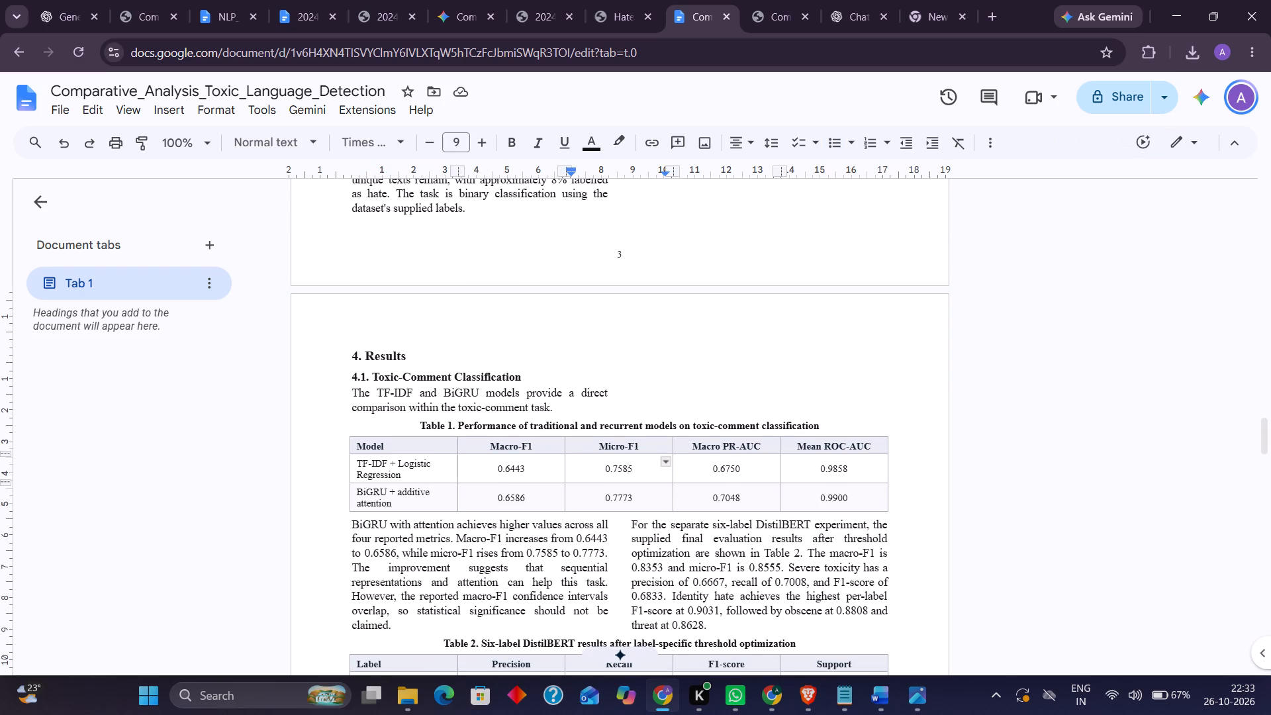
pyautogui.click(876, 454)
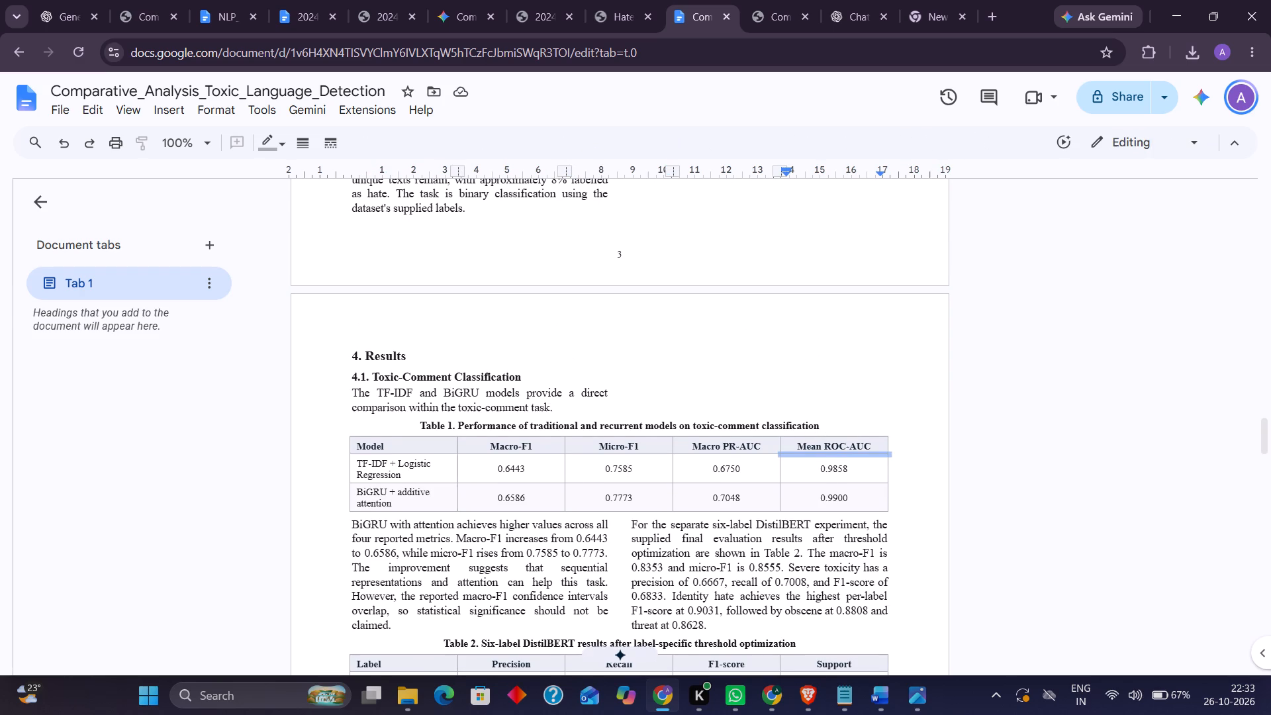
pyautogui.moveTo(886, 468); pyautogui.dragTo(576, 471)
pyautogui.moveTo(576, 471); pyautogui.dragTo(632, 483)
pyautogui.moveTo(632, 483); pyautogui.dragTo(632, 483)
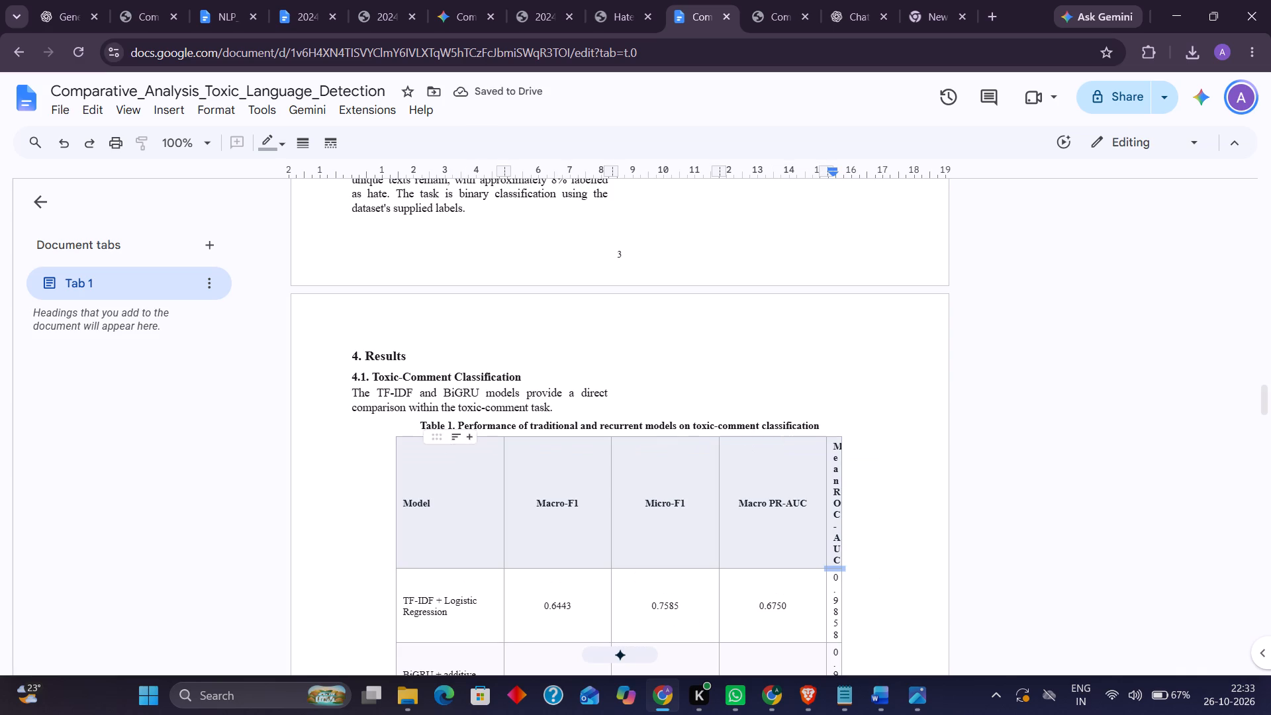
# Narrow Table 2, the six-label DistilBERT results, by shrinking its Support column to the minimum width.
pyautogui.scroll(-3, 613, 549)
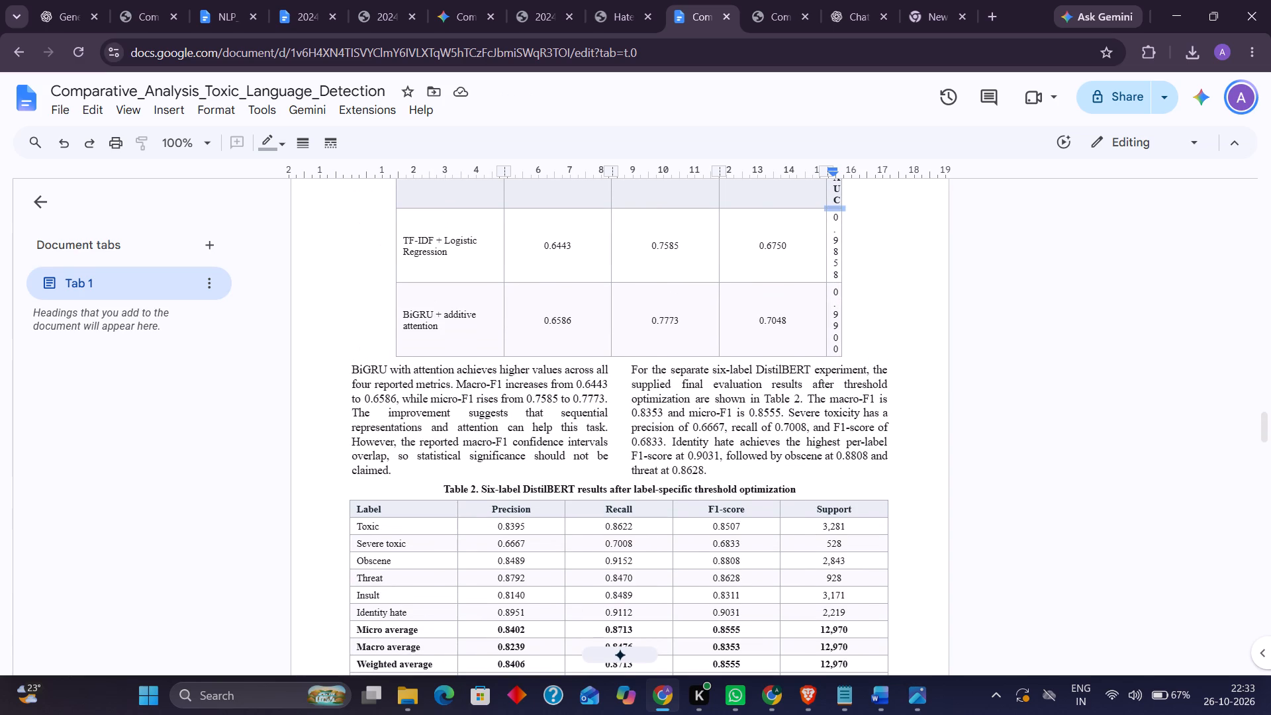
pyautogui.click(780, 628)
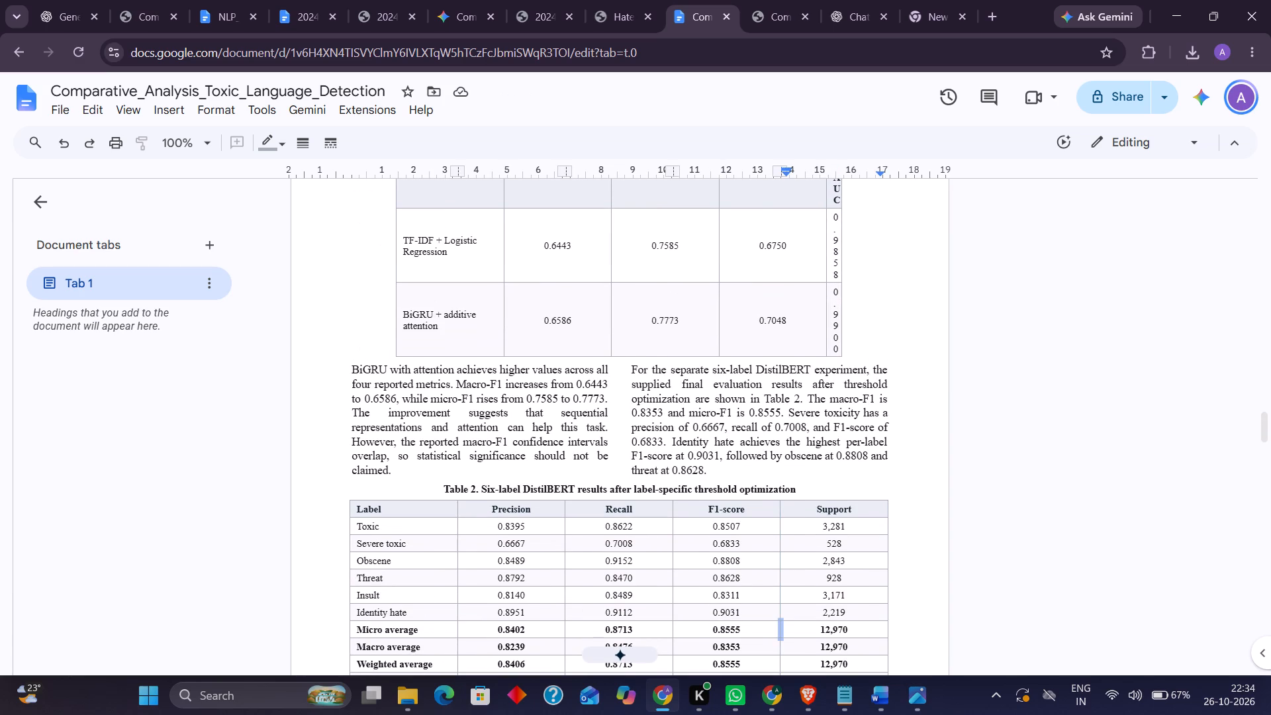
pyautogui.click(880, 506)
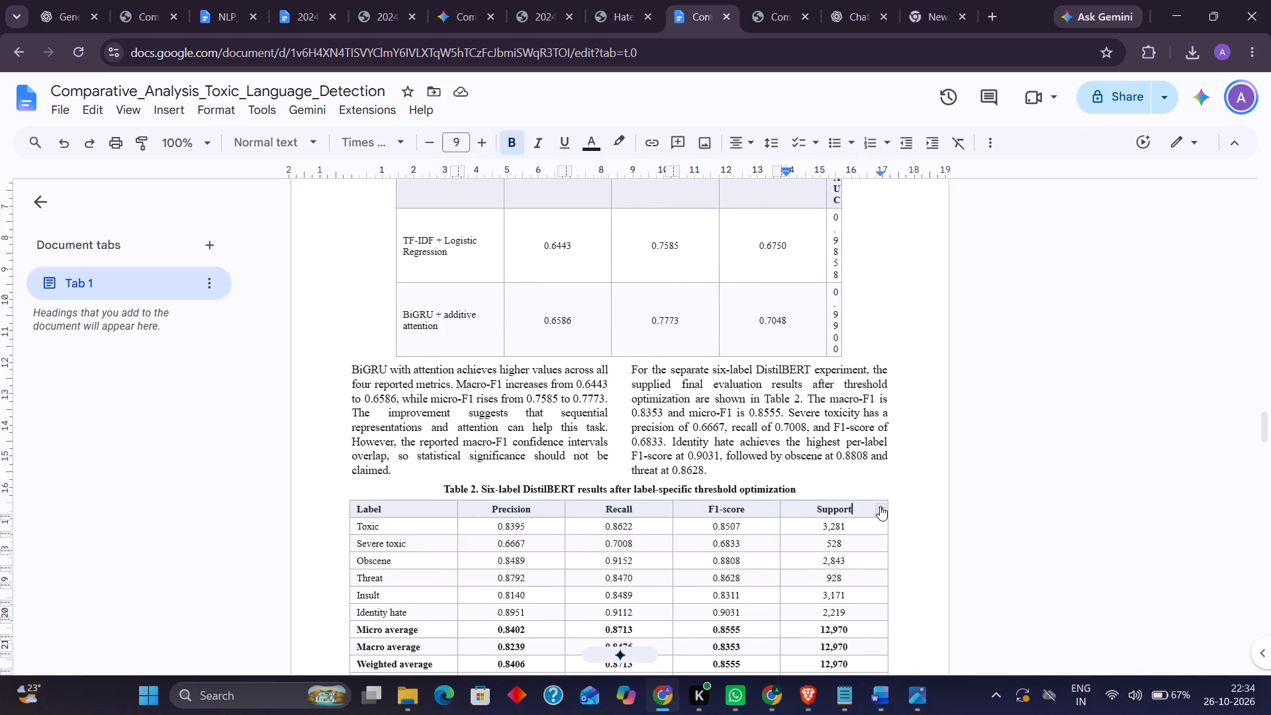
pyautogui.moveTo(888, 499); pyautogui.dragTo(806, 508)
pyautogui.moveTo(806, 508); pyautogui.dragTo(878, 500)
pyautogui.moveTo(890, 530); pyautogui.dragTo(797, 536)
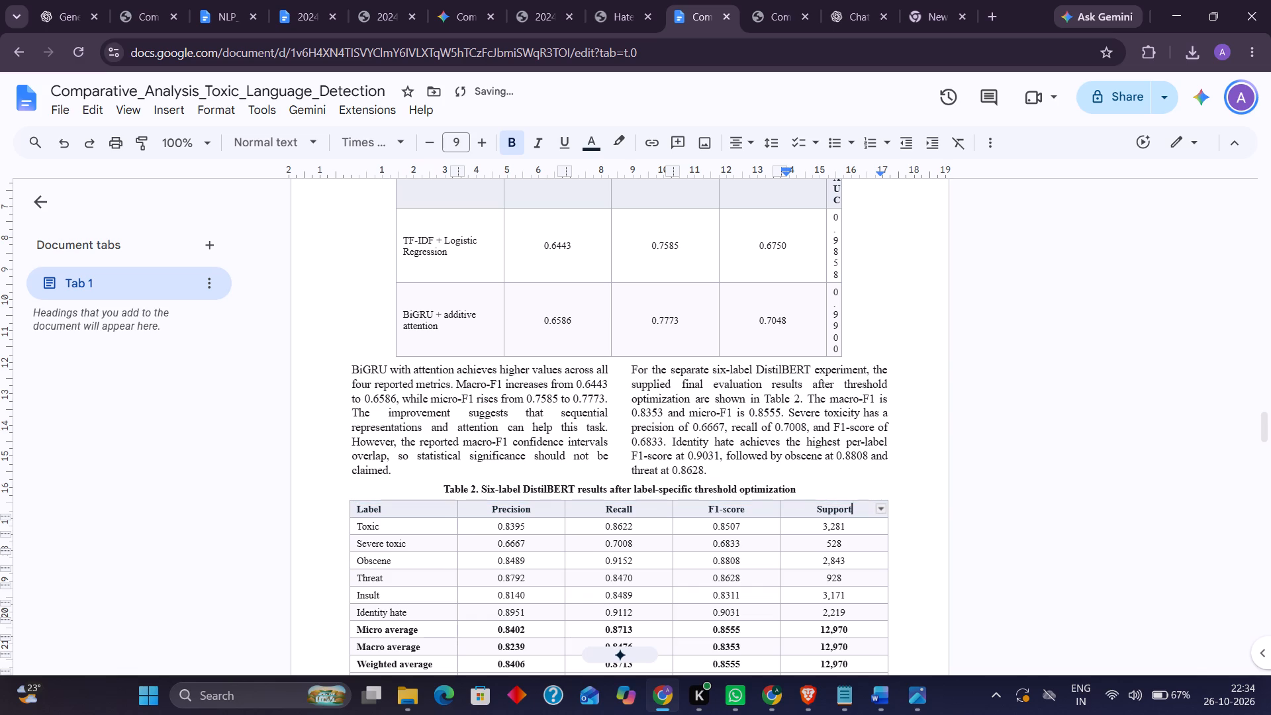
pyautogui.moveTo(797, 536); pyautogui.dragTo(708, 546)
pyautogui.moveTo(708, 546); pyautogui.dragTo(673, 549)
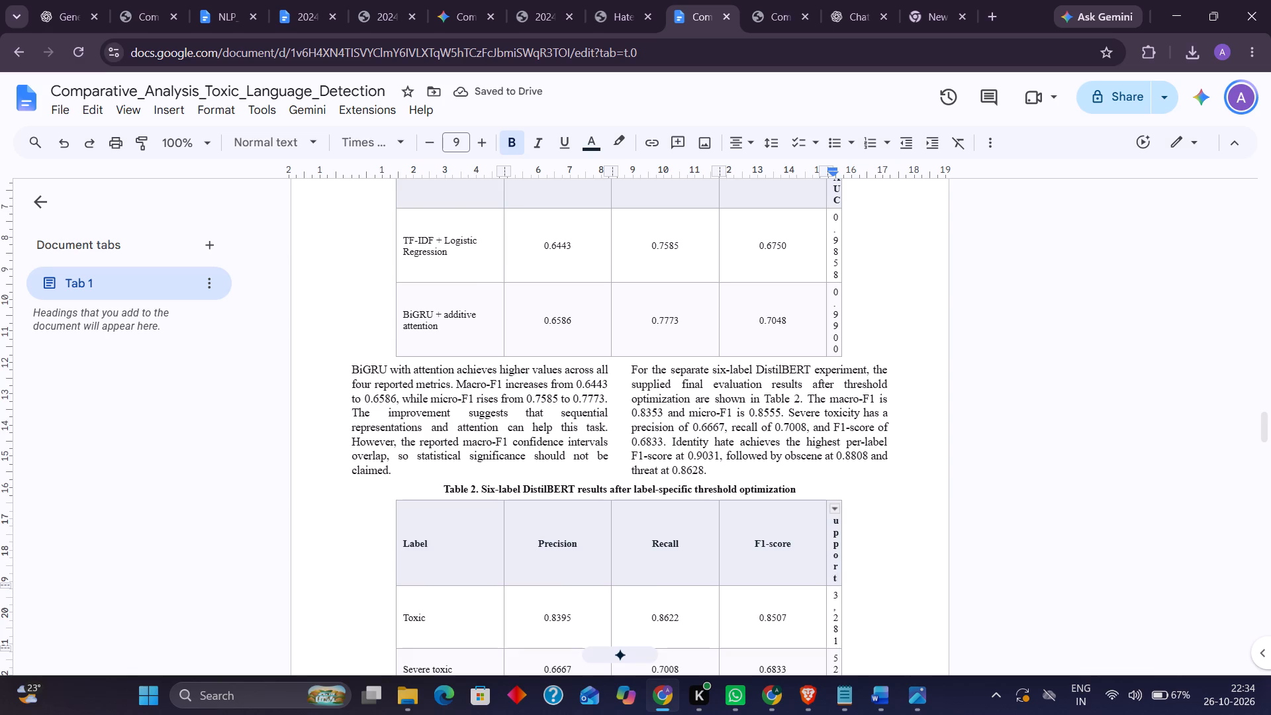
# Examine the layout of the remainder of Table 2 and the confusion-matrix counts in Table 3.
pyautogui.scroll(-2, 673, 549)
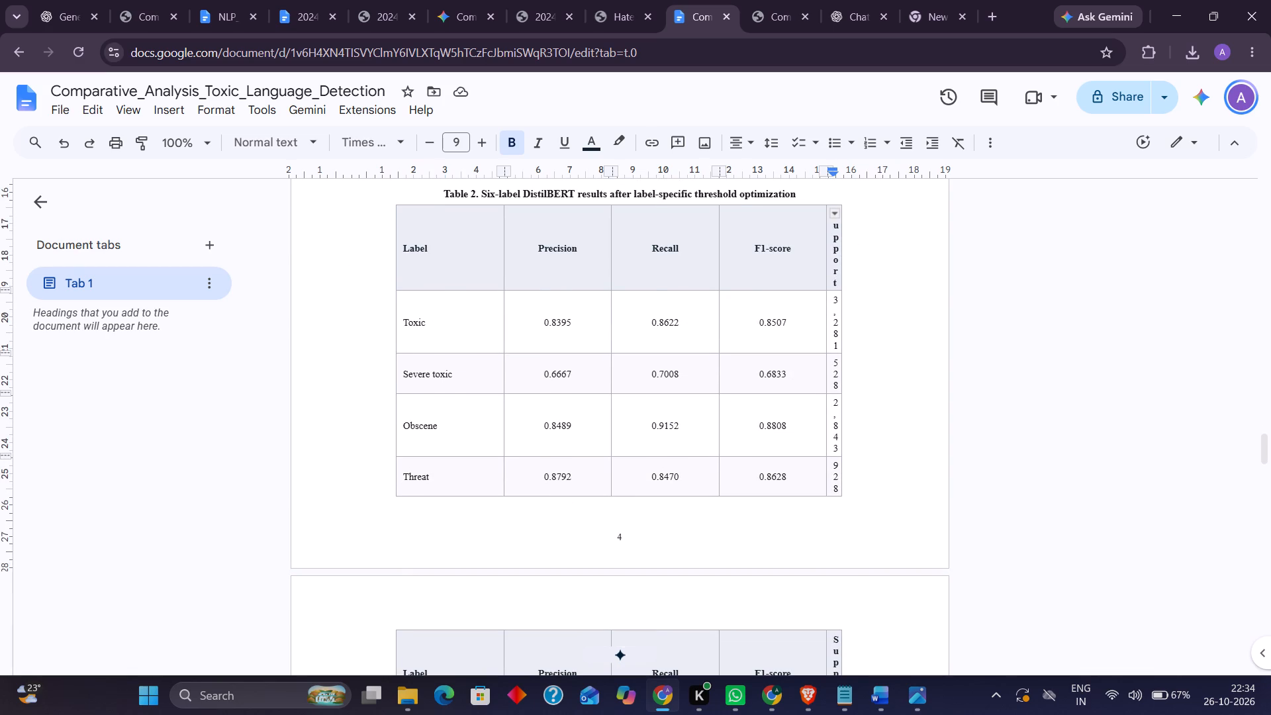
pyautogui.scroll(-7, 673, 549)
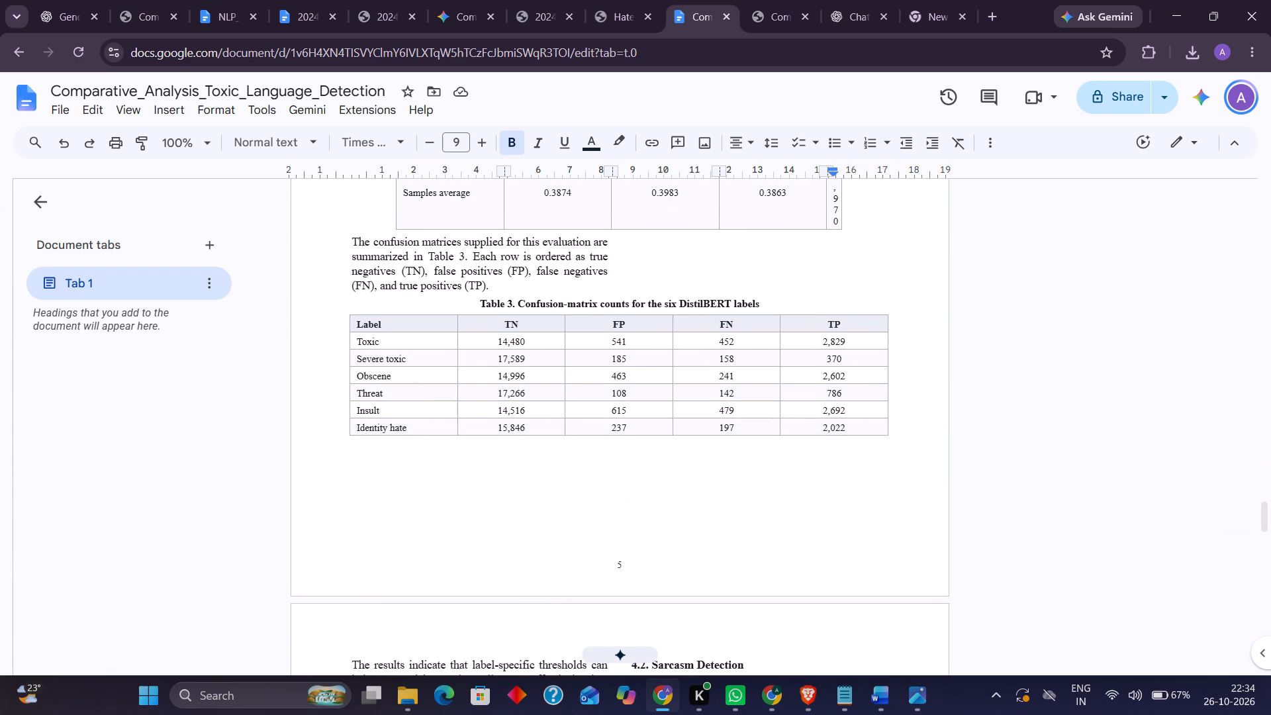
pyautogui.scroll(-3, 673, 549)
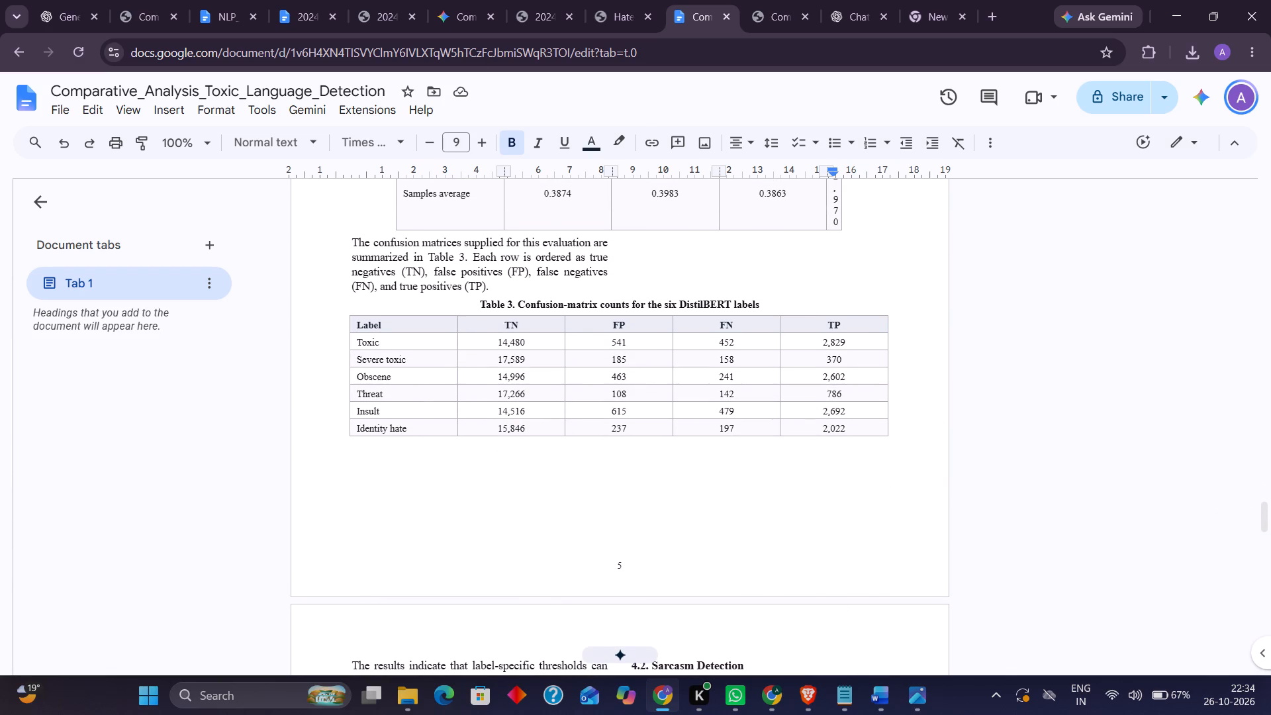
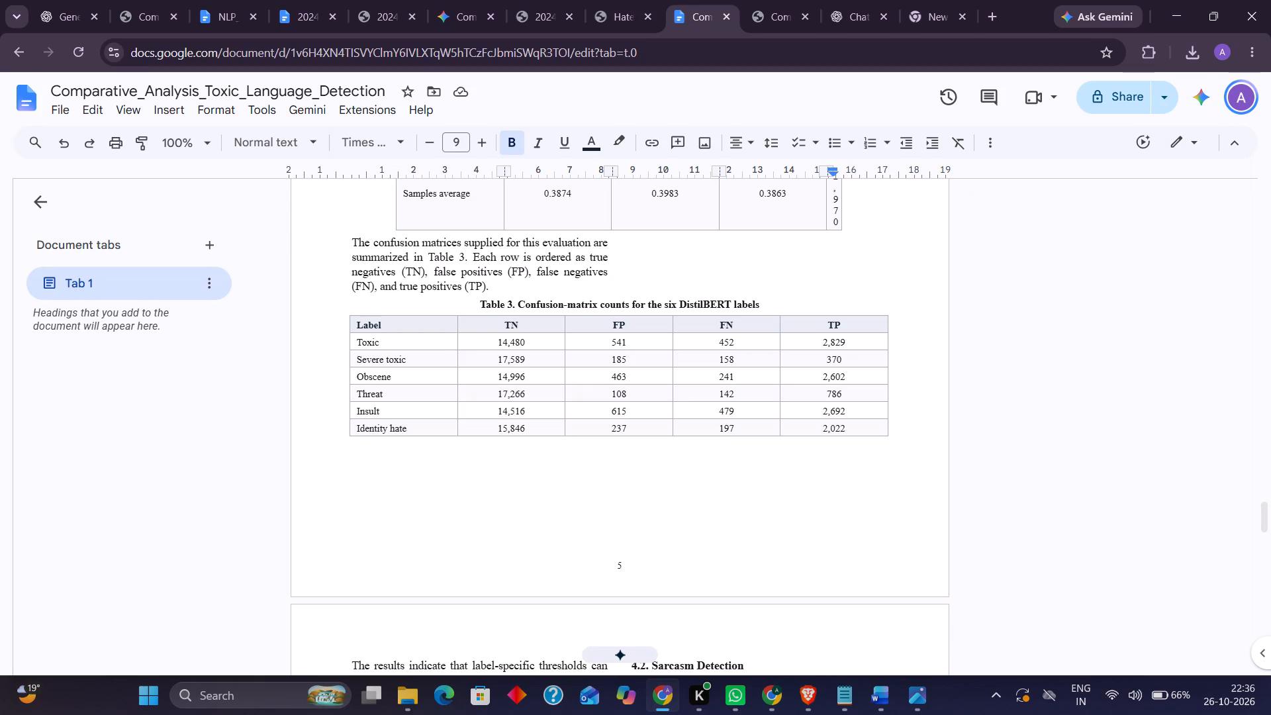
# Review the paper's layout from Table 3 through the Figure 2 training charts and limitations text, and back up to the title and abstract.
pyautogui.scroll(-4, 917, 567)
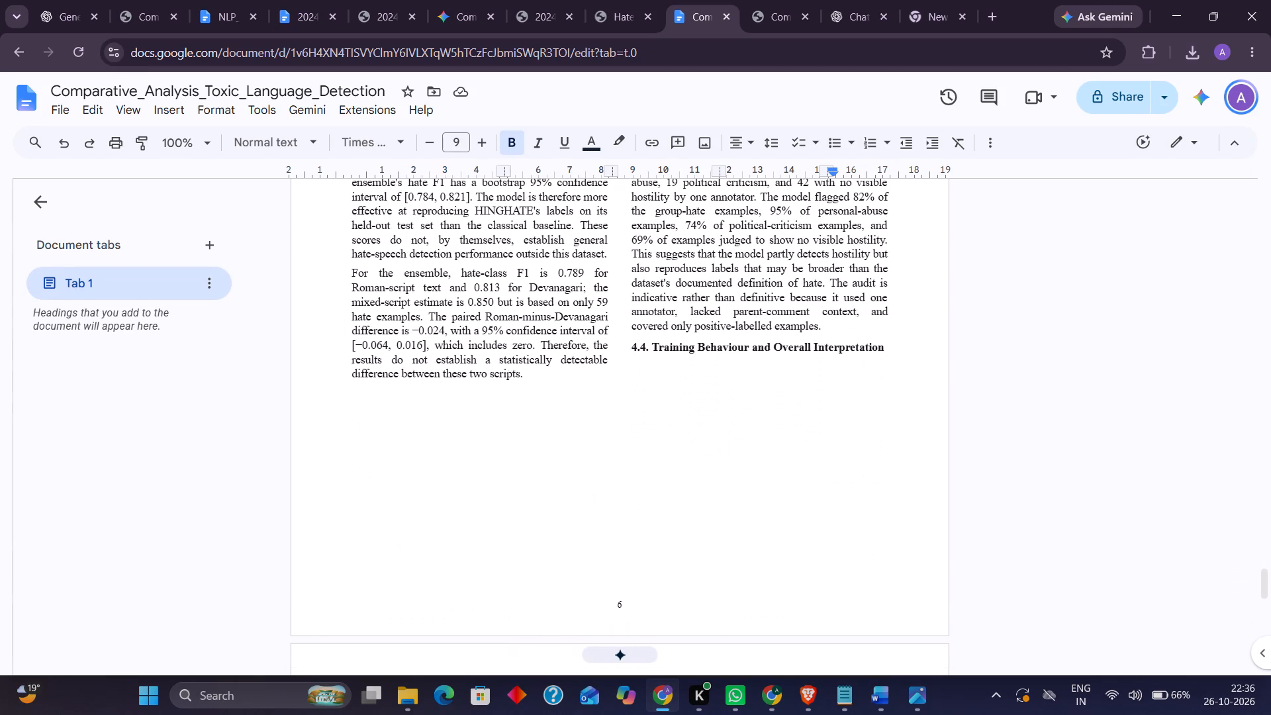
pyautogui.scroll(-3, 917, 567)
pyautogui.scroll(5, 917, 567)
pyautogui.scroll(-1, 917, 567)
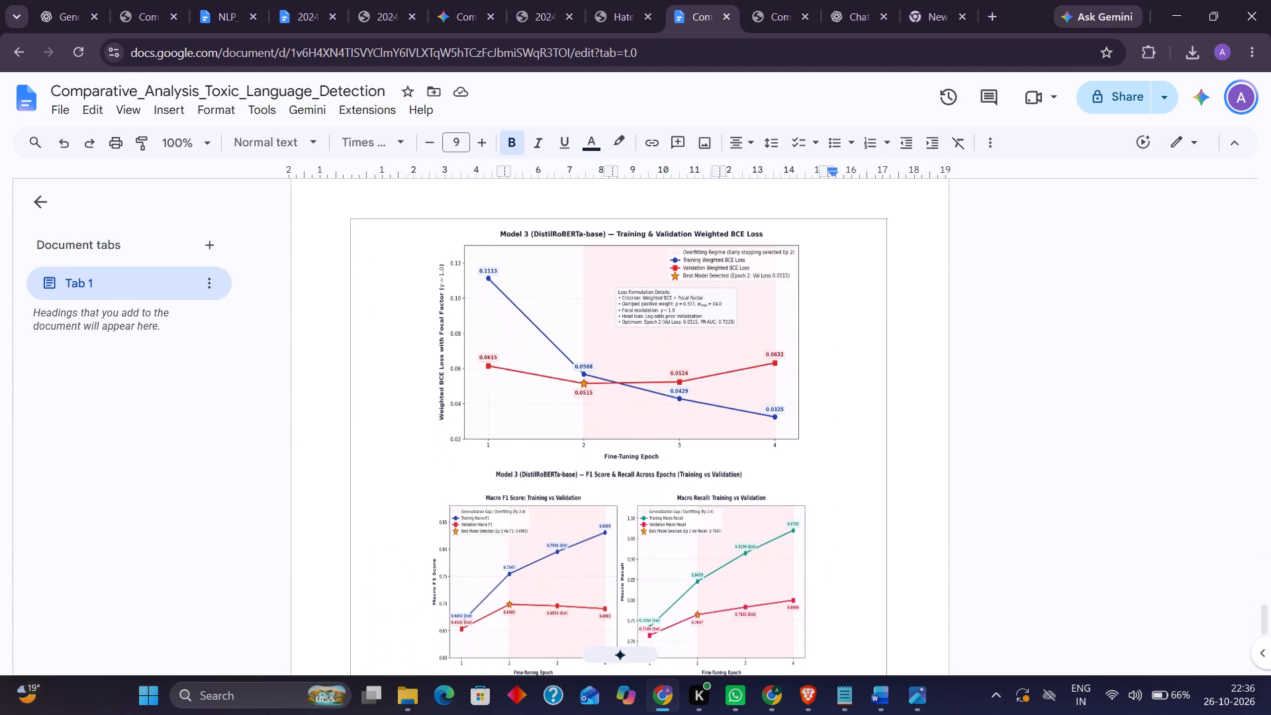
pyautogui.scroll(-2, 917, 567)
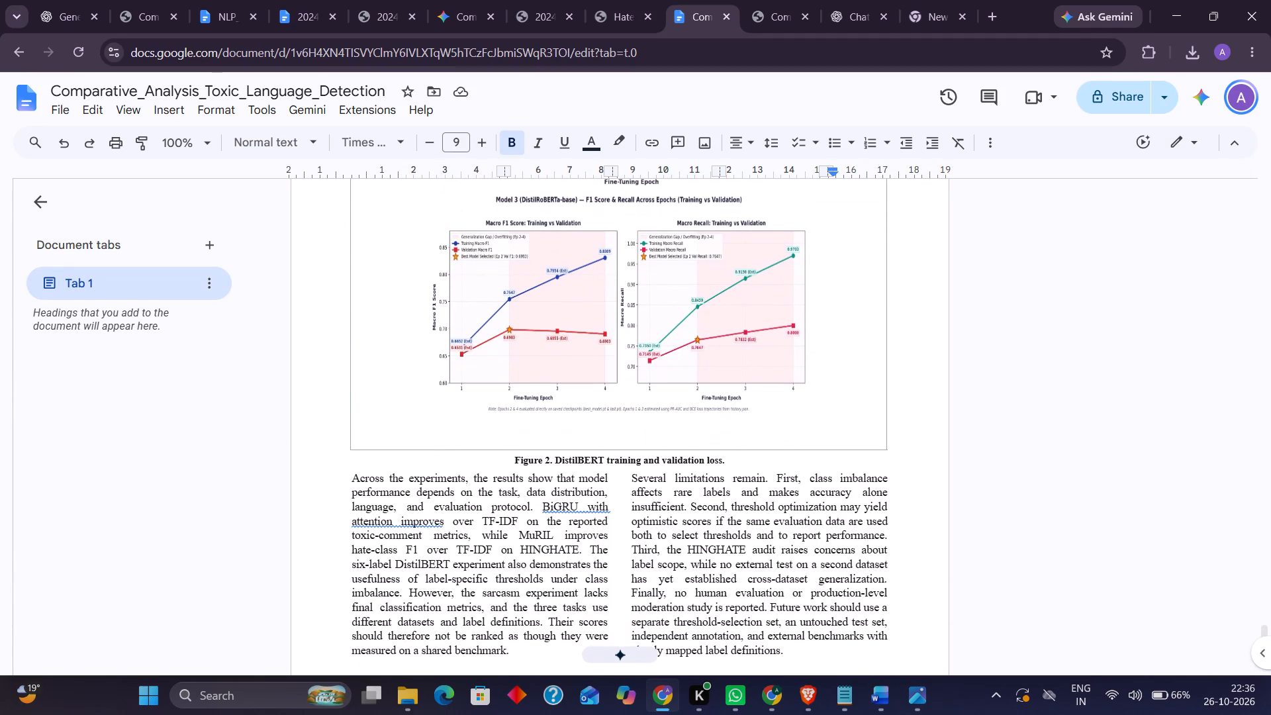
pyautogui.scroll(13, 917, 567)
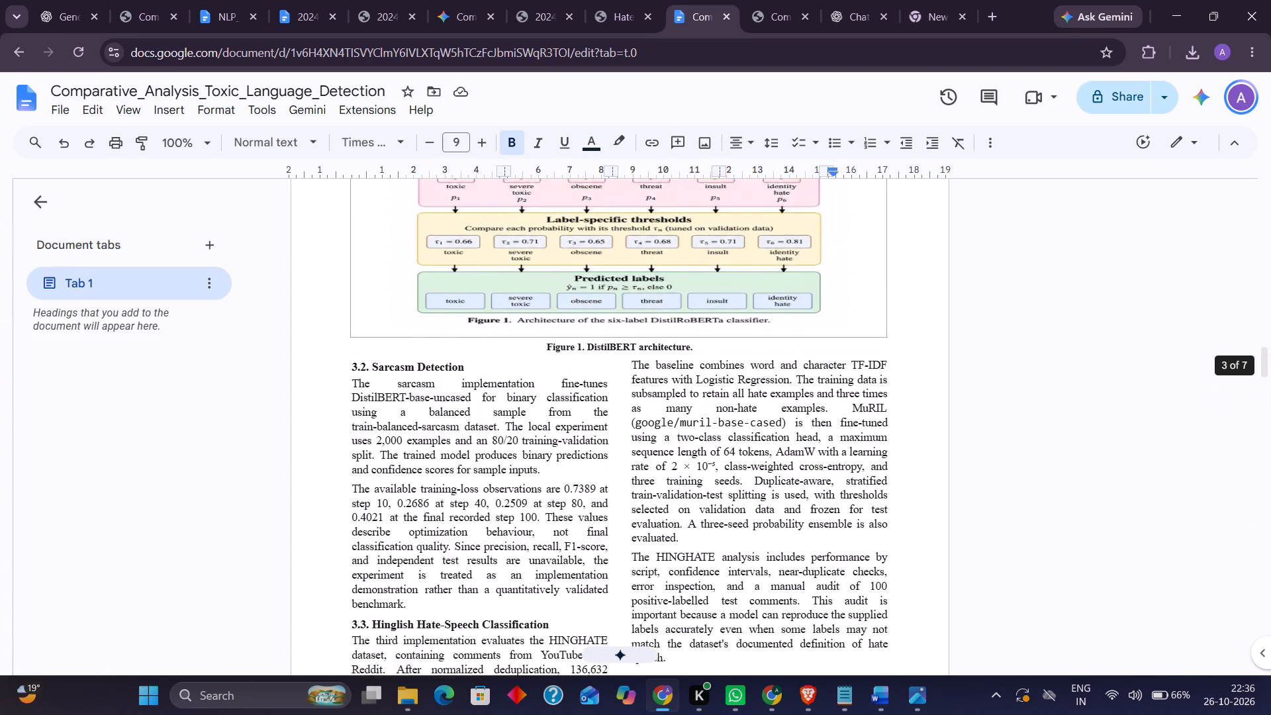
pyautogui.scroll(8, 917, 567)
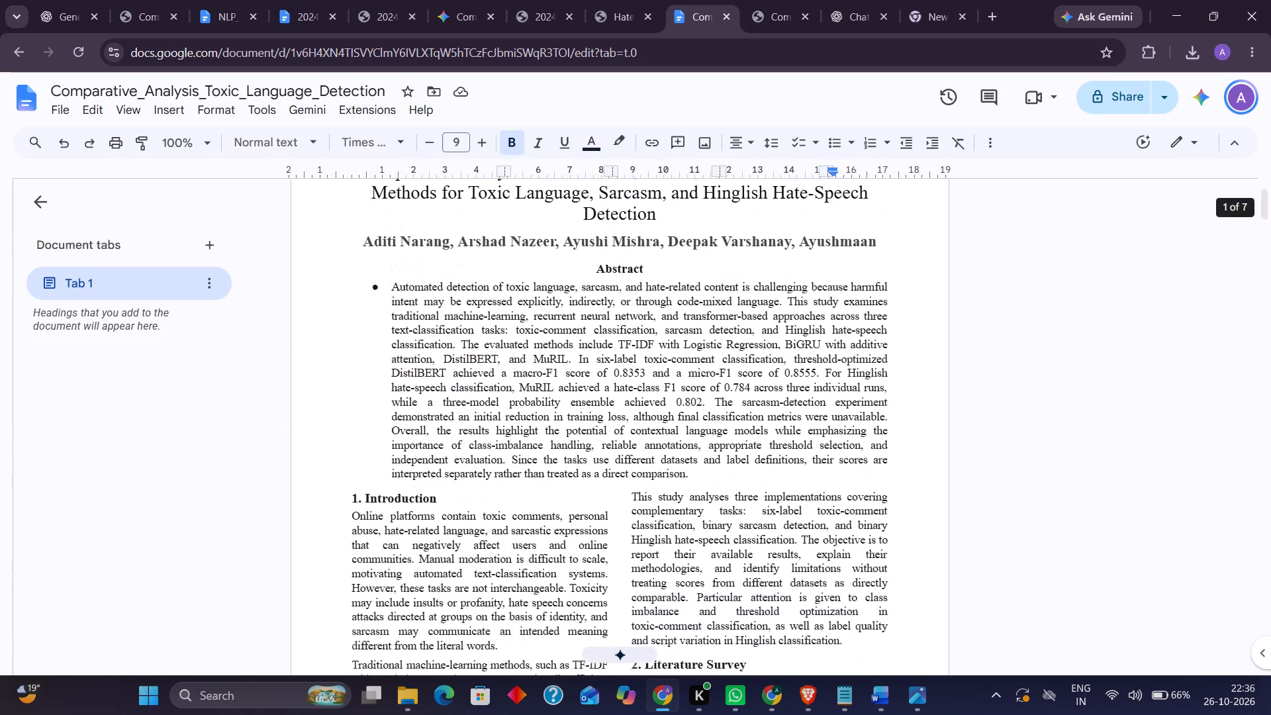
pyautogui.scroll(4, 917, 567)
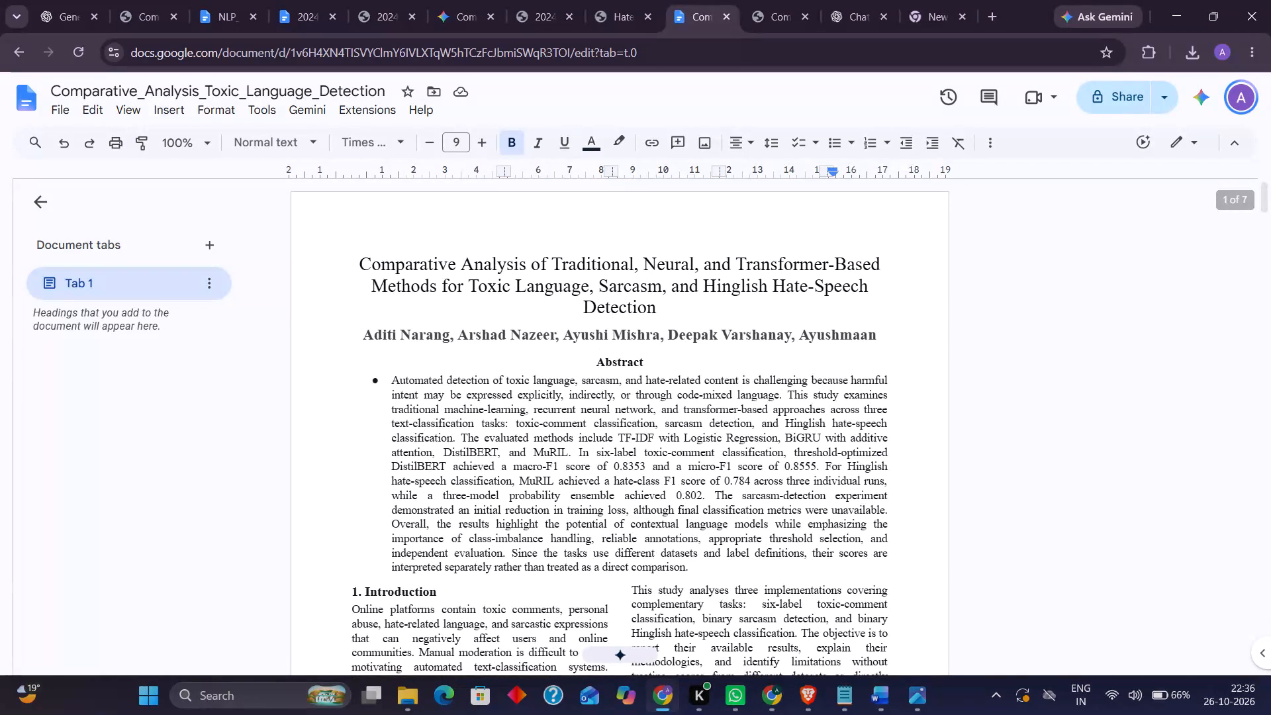
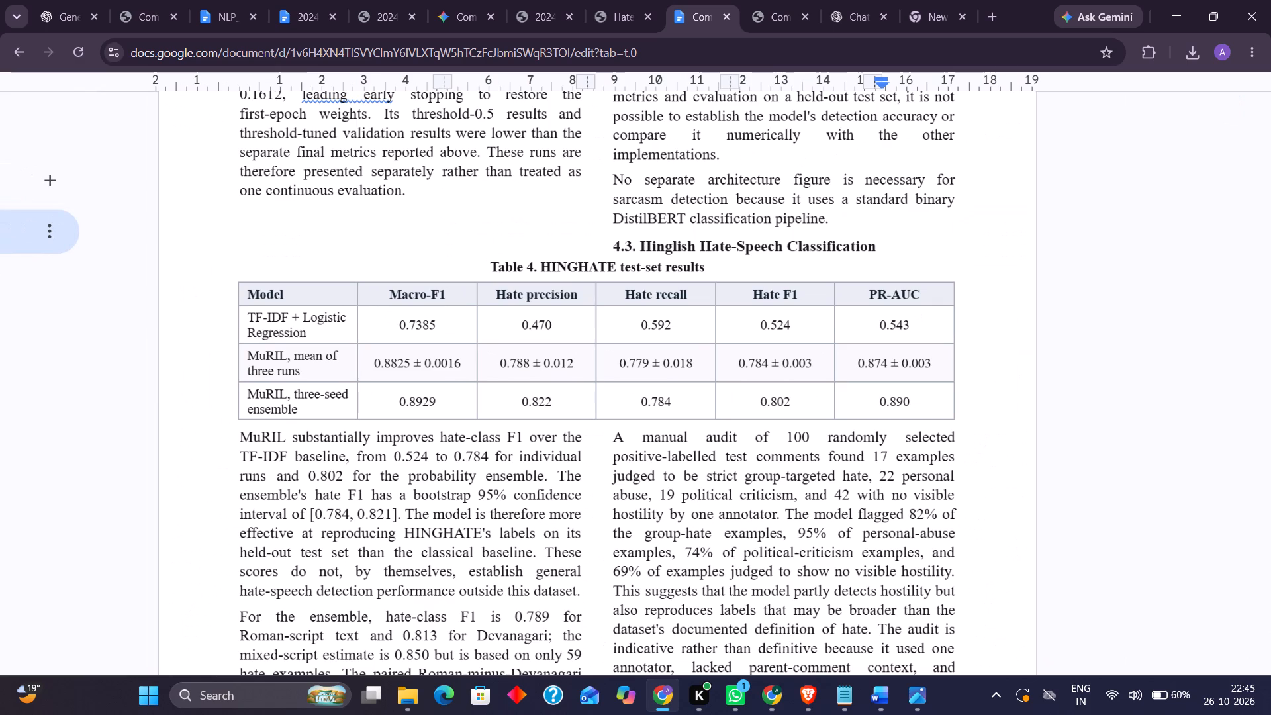
# Review the page layout from Table 4 in section 4.3 through to the Model 3 training and validation charts.
pyautogui.scroll(-3, 690, 471)
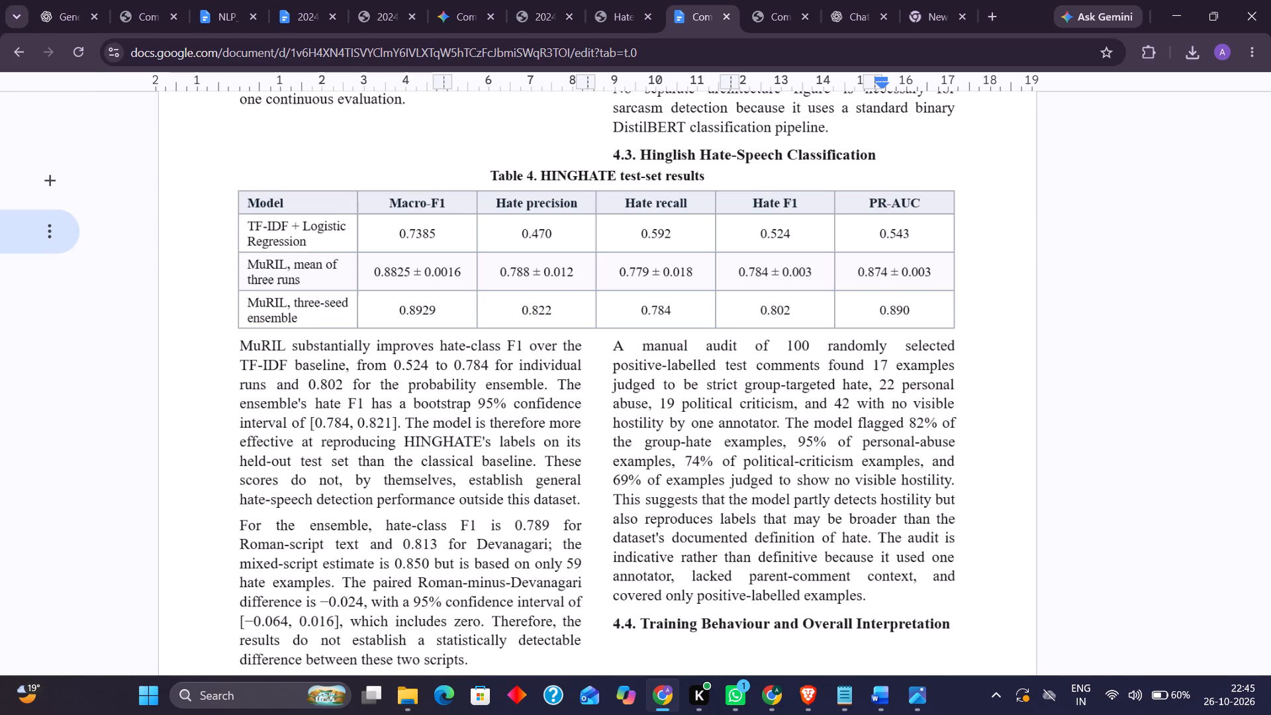
pyautogui.scroll(-2, 690, 471)
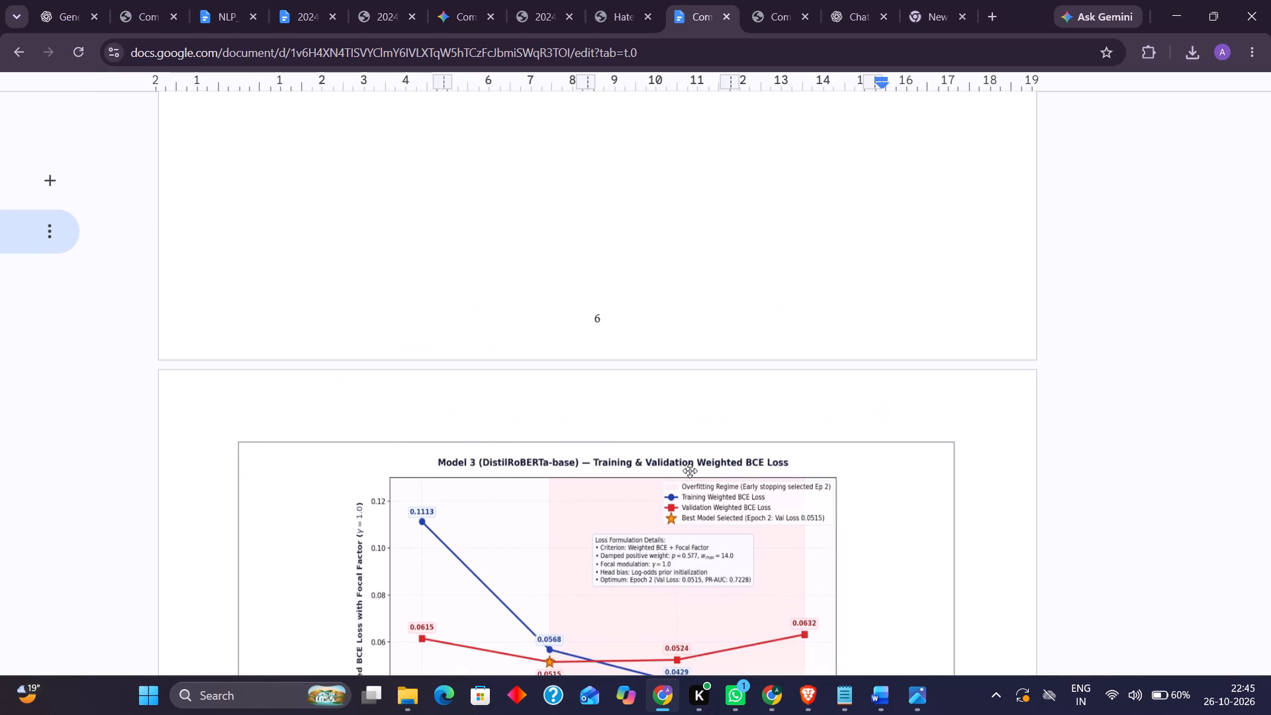
pyautogui.scroll(-2, 690, 471)
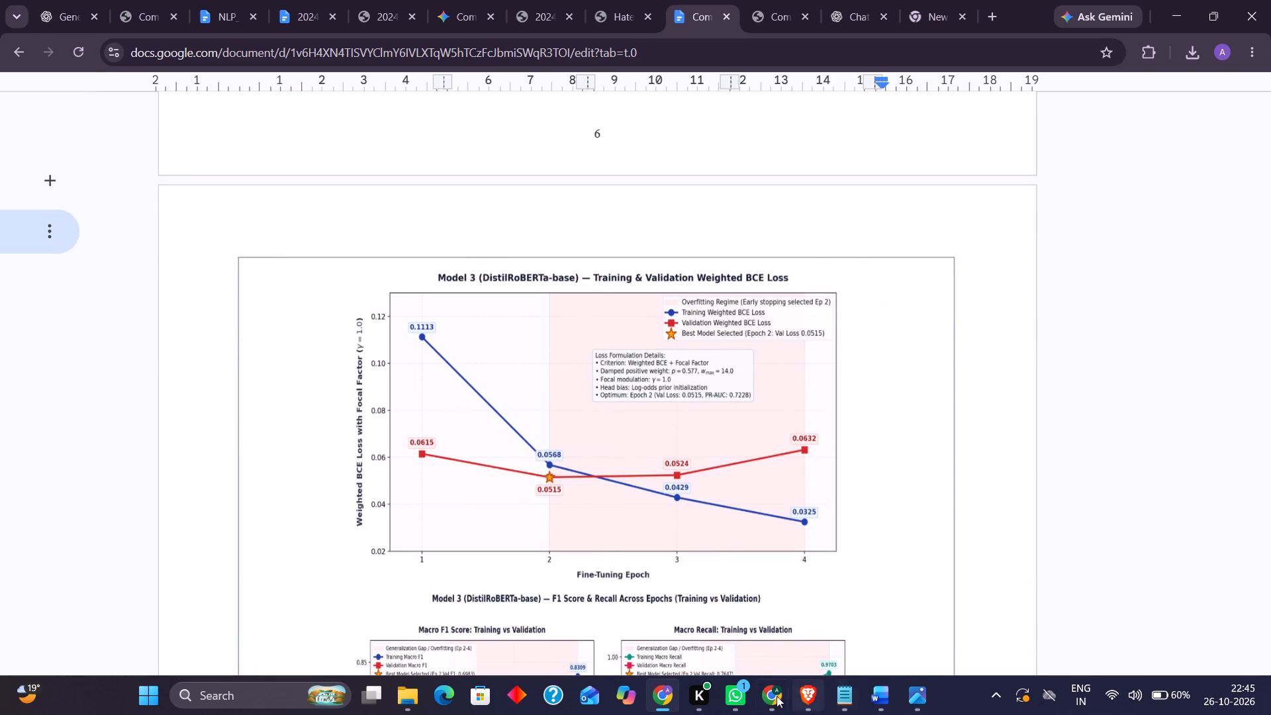
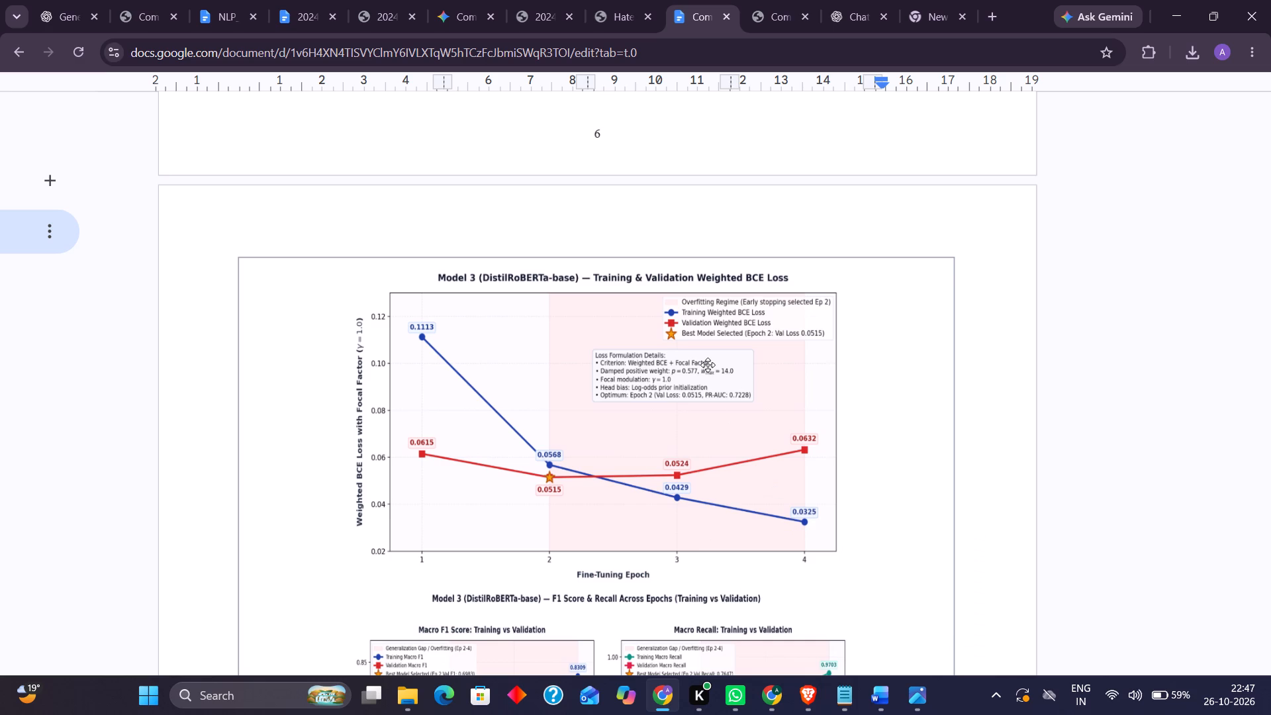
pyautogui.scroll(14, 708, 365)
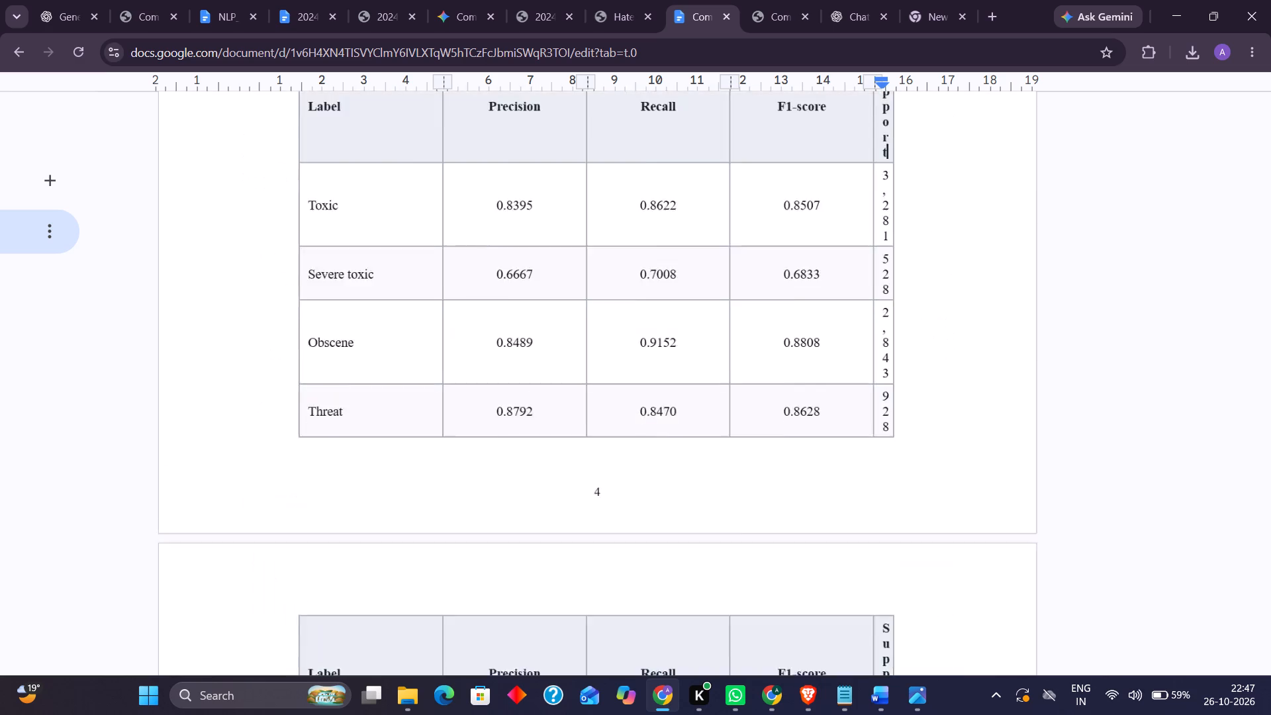
# Check the paper's layout from Table 2 down to the training charts and back up to the title.
pyautogui.scroll(-3, 775, 321)
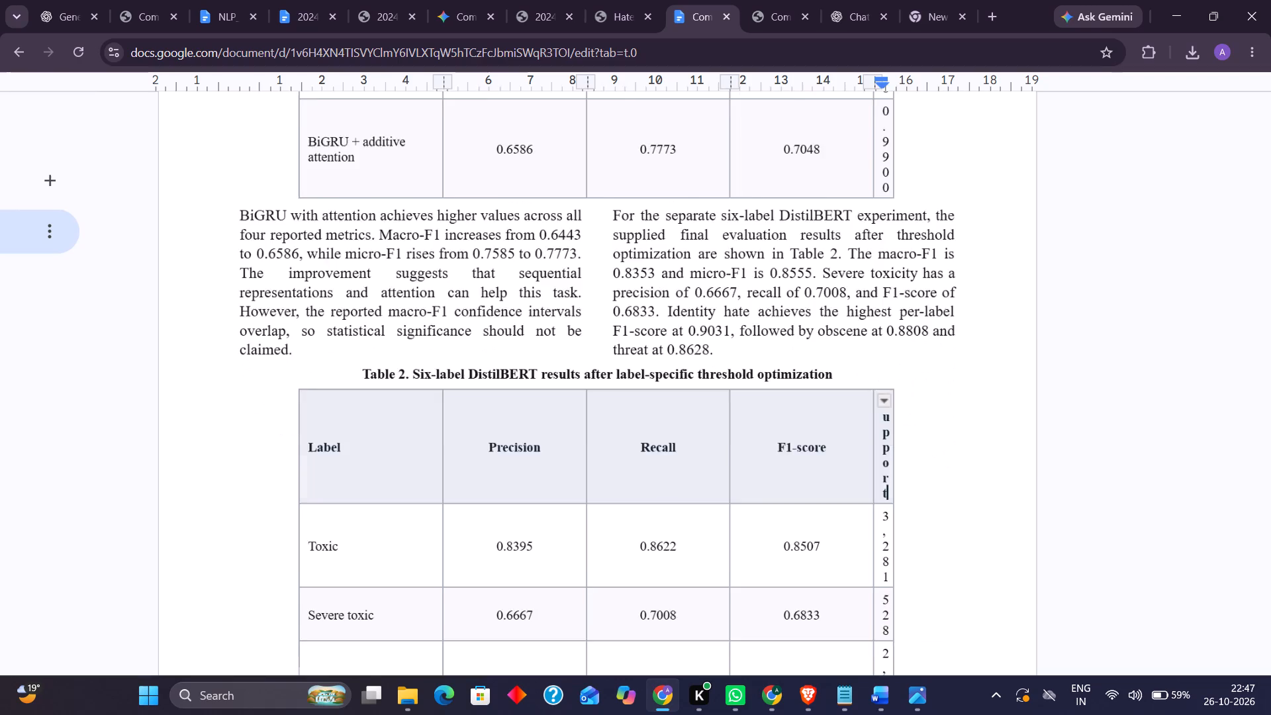
pyautogui.scroll(-7, 775, 321)
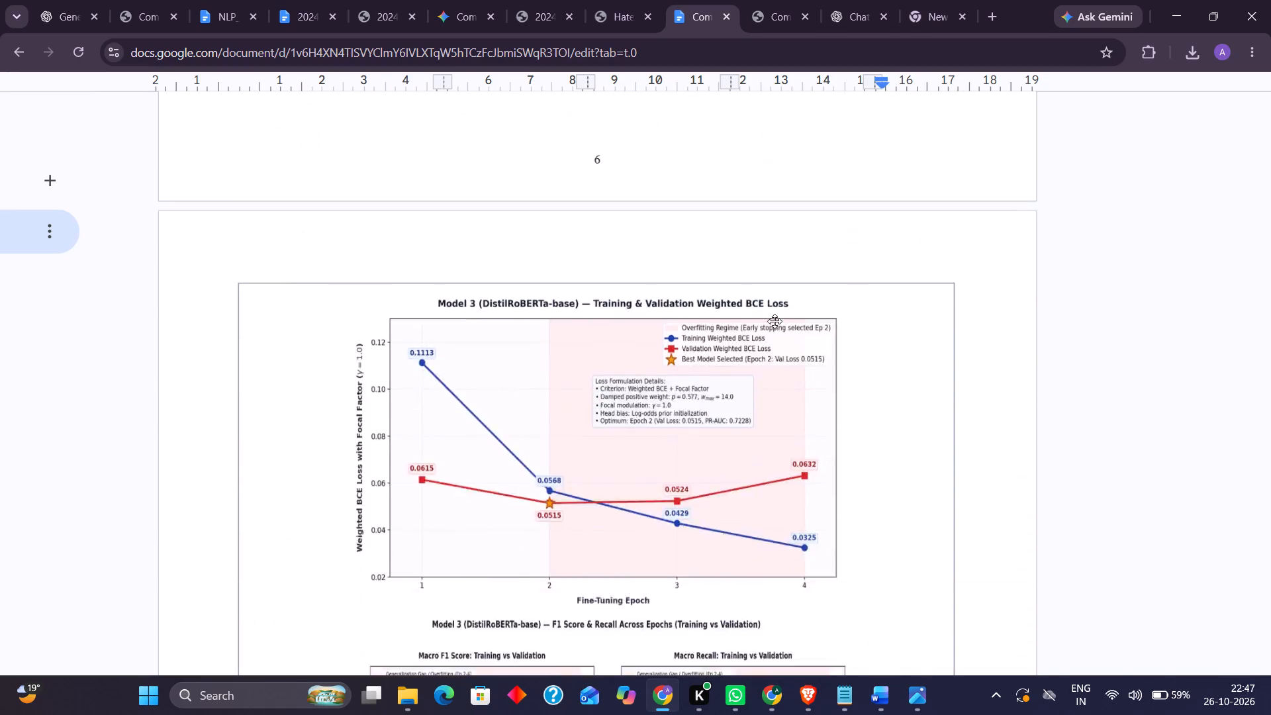
pyautogui.scroll(-3, 775, 321)
pyautogui.scroll(9, 775, 321)
pyautogui.scroll(14, 775, 321)
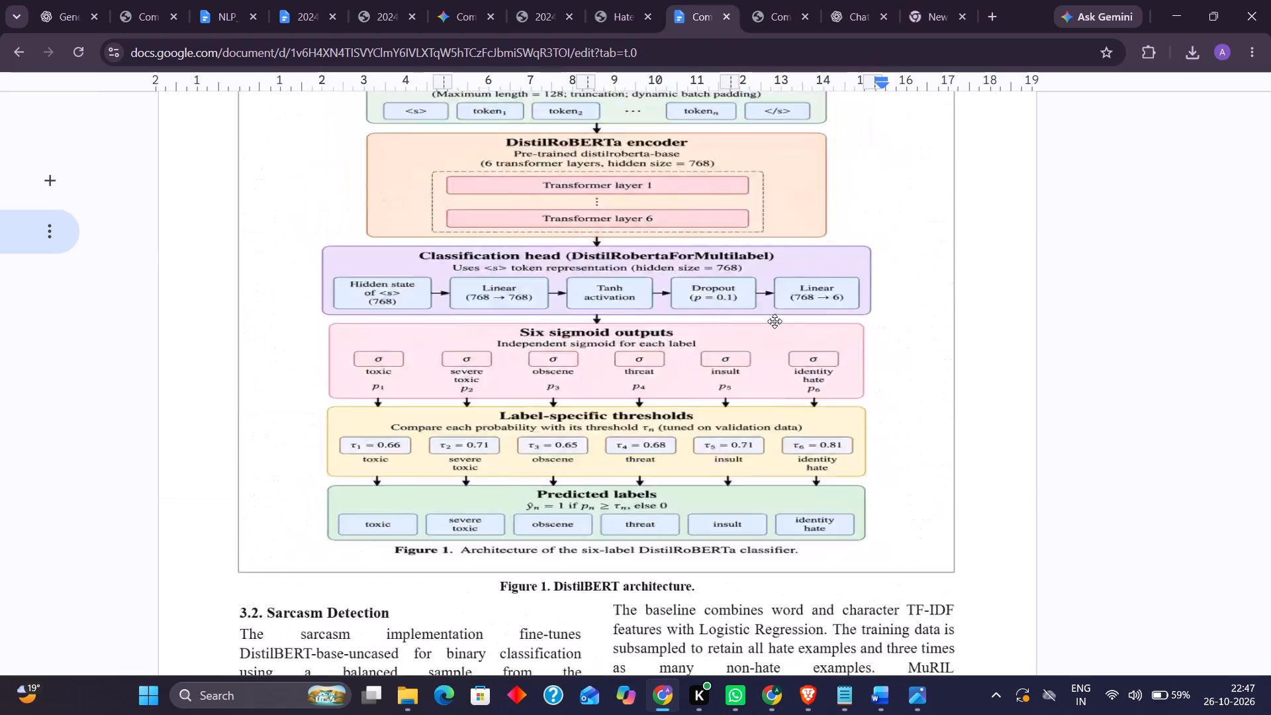
pyautogui.scroll(8, 775, 321)
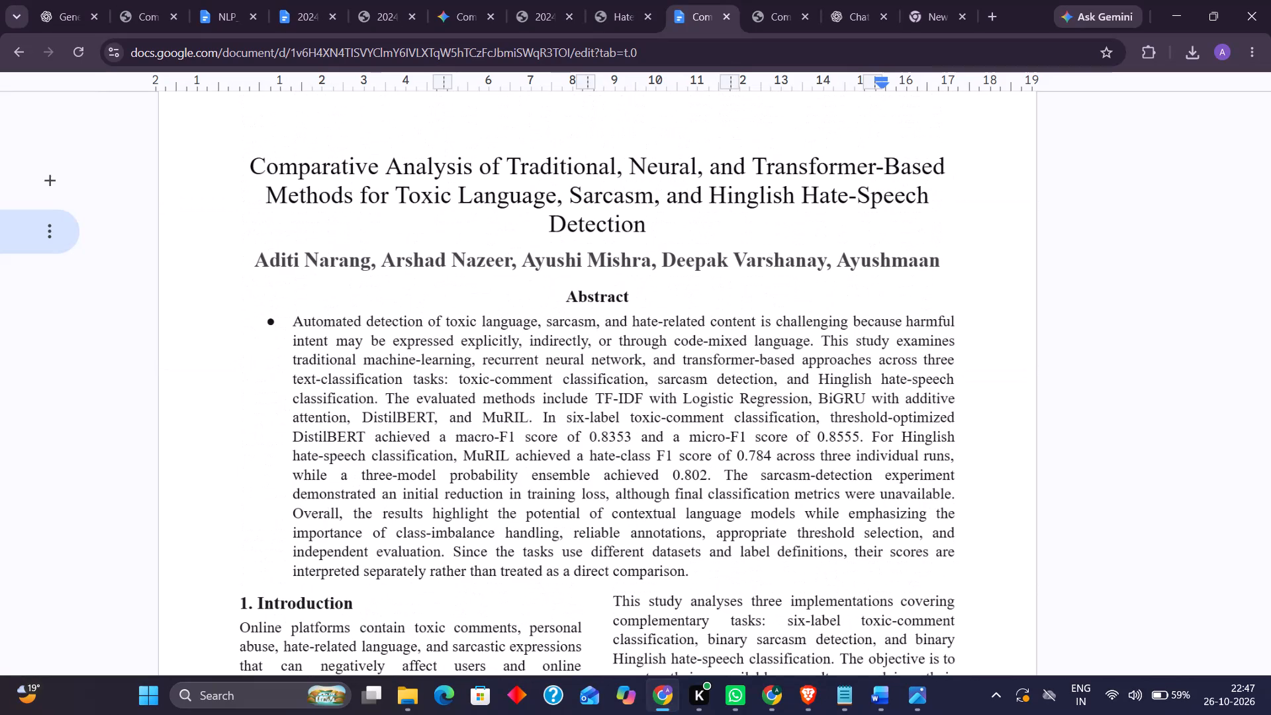
# Review the document from the abstract through the architecture figure and results tables down to the Table 3 confusion-matrix counts.
pyautogui.scroll(-2, 562, 378)
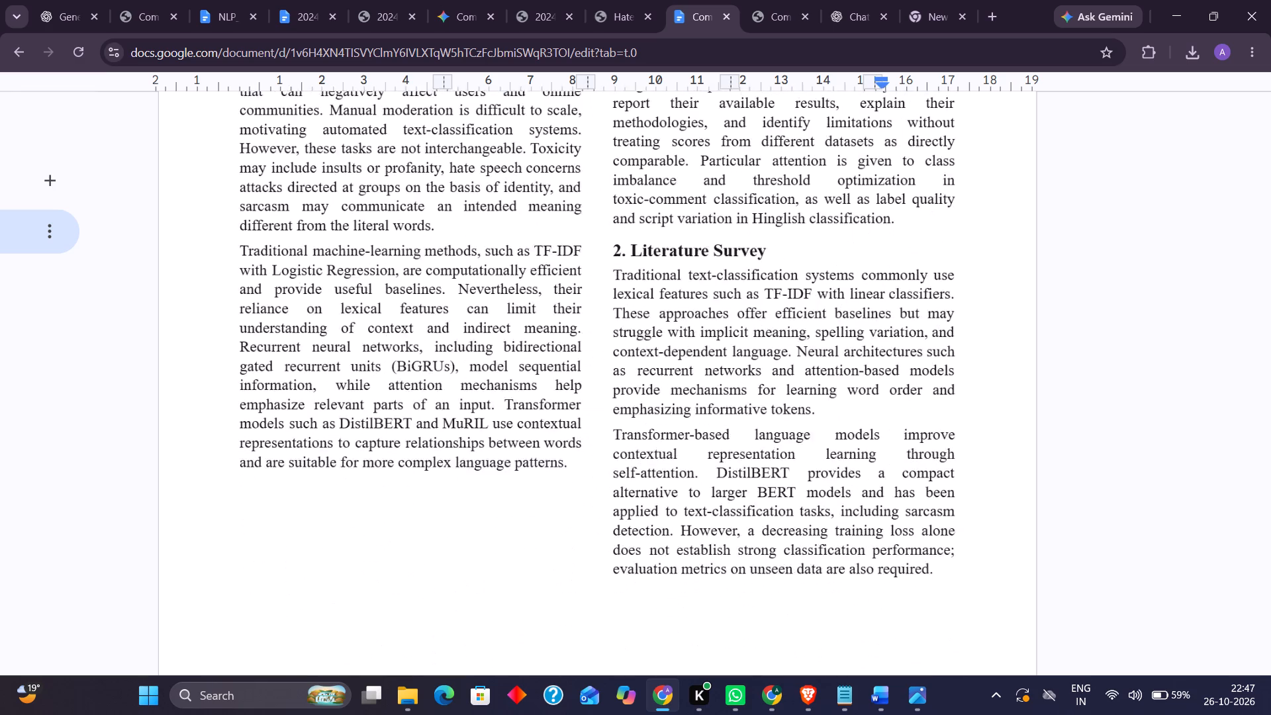
pyautogui.scroll(-3, 562, 378)
pyautogui.scroll(-2, 856, 551)
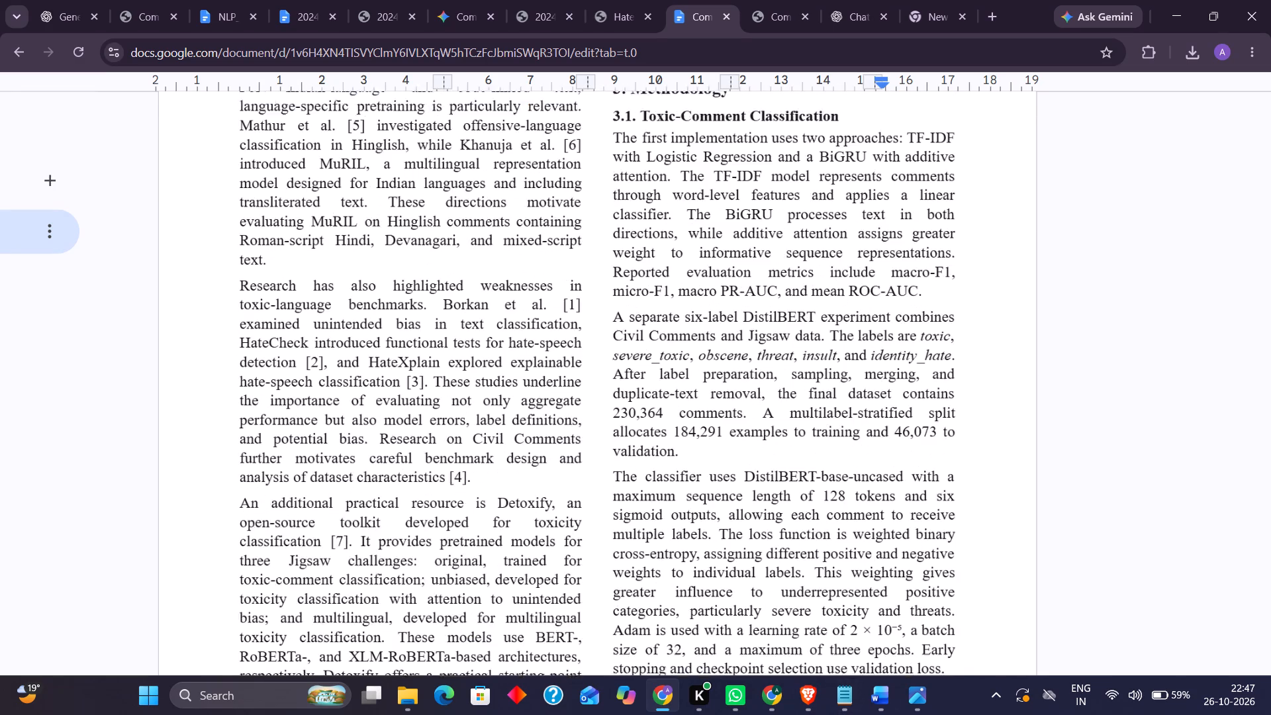
pyautogui.scroll(-6, 856, 551)
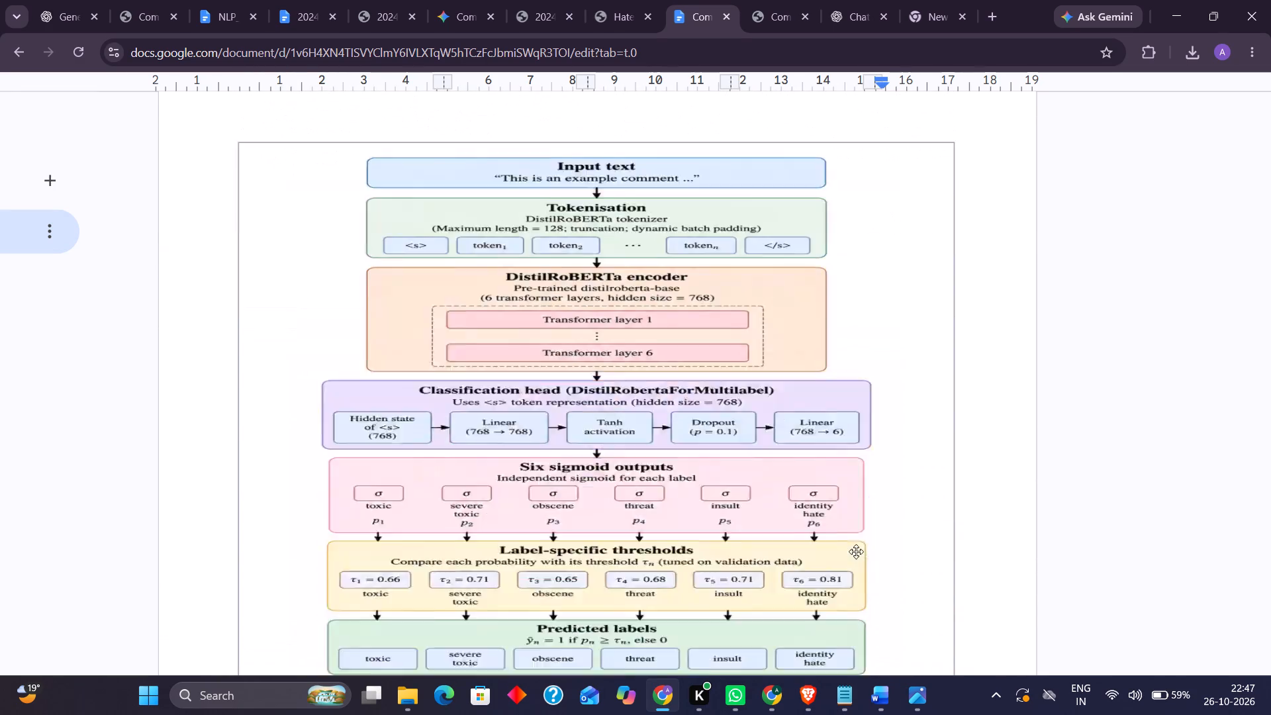
pyautogui.scroll(-1, 856, 551)
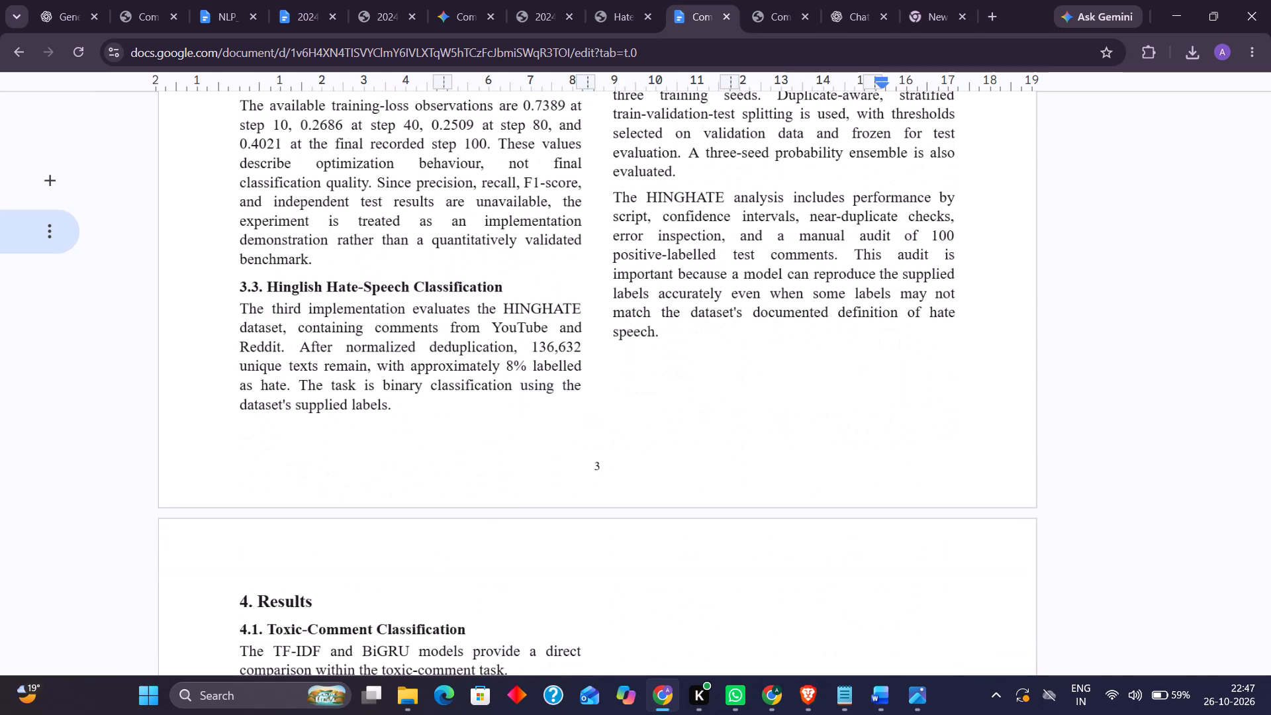
pyautogui.scroll(-4, 856, 551)
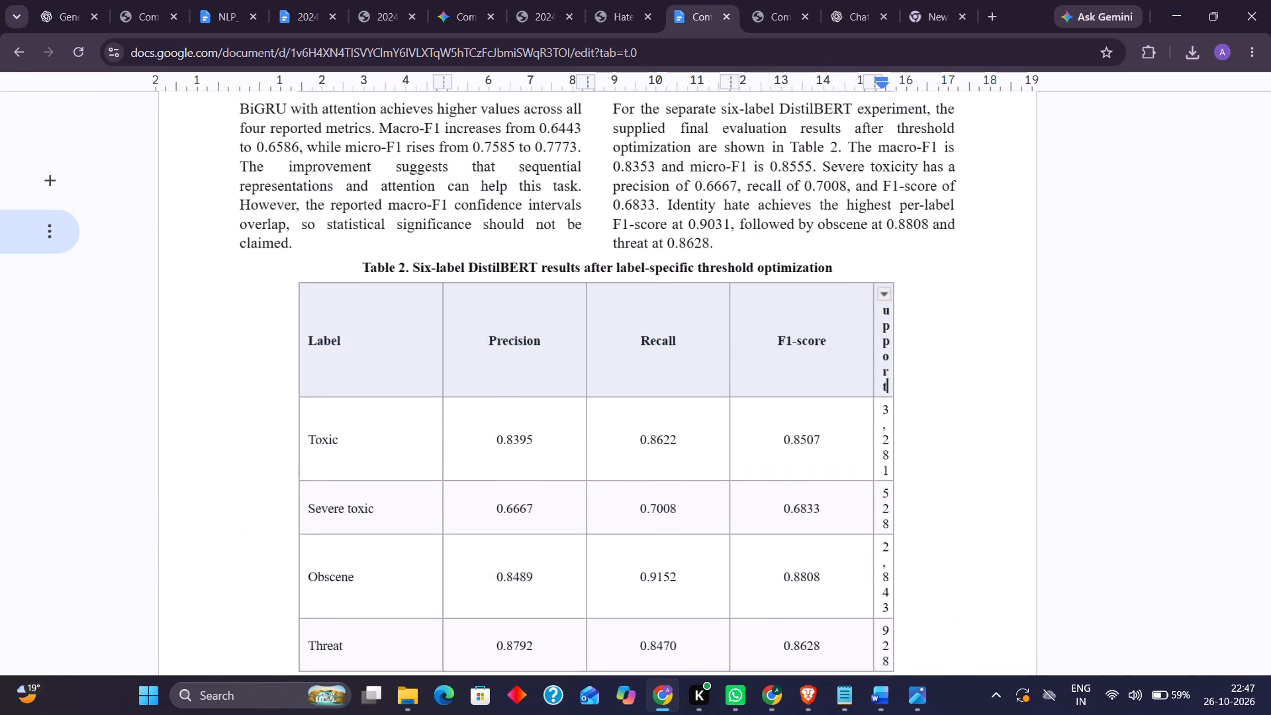
pyautogui.scroll(-6, 856, 551)
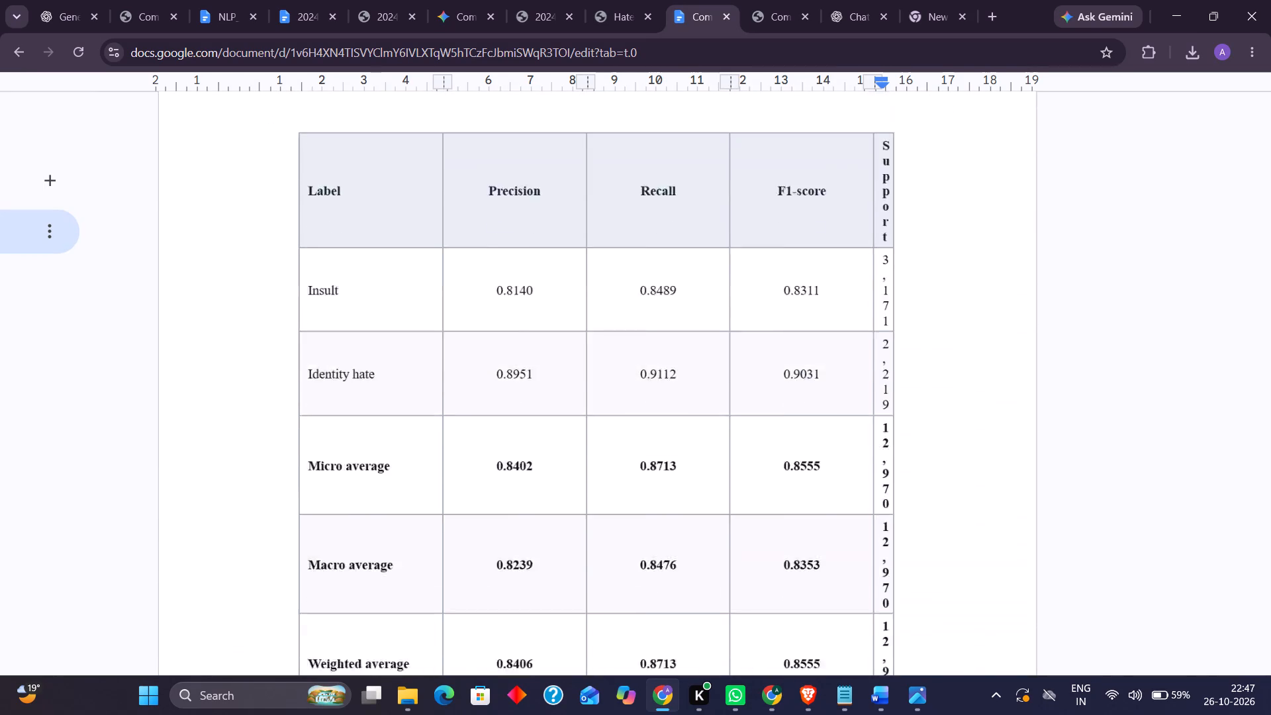
pyautogui.scroll(-2, 856, 551)
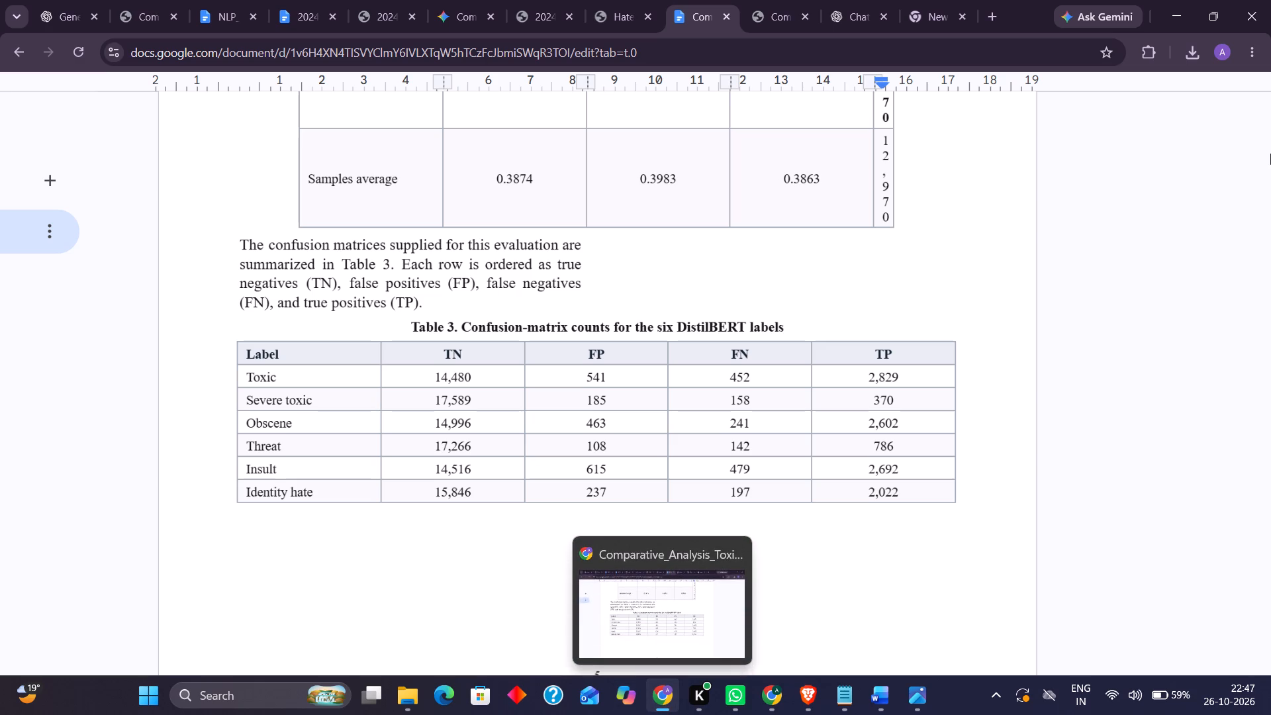
# Open the downloaded Comparative_Analysis_Toxic_Language_Detection.pdf from the recent downloads.
pyautogui.click(1198, 54)
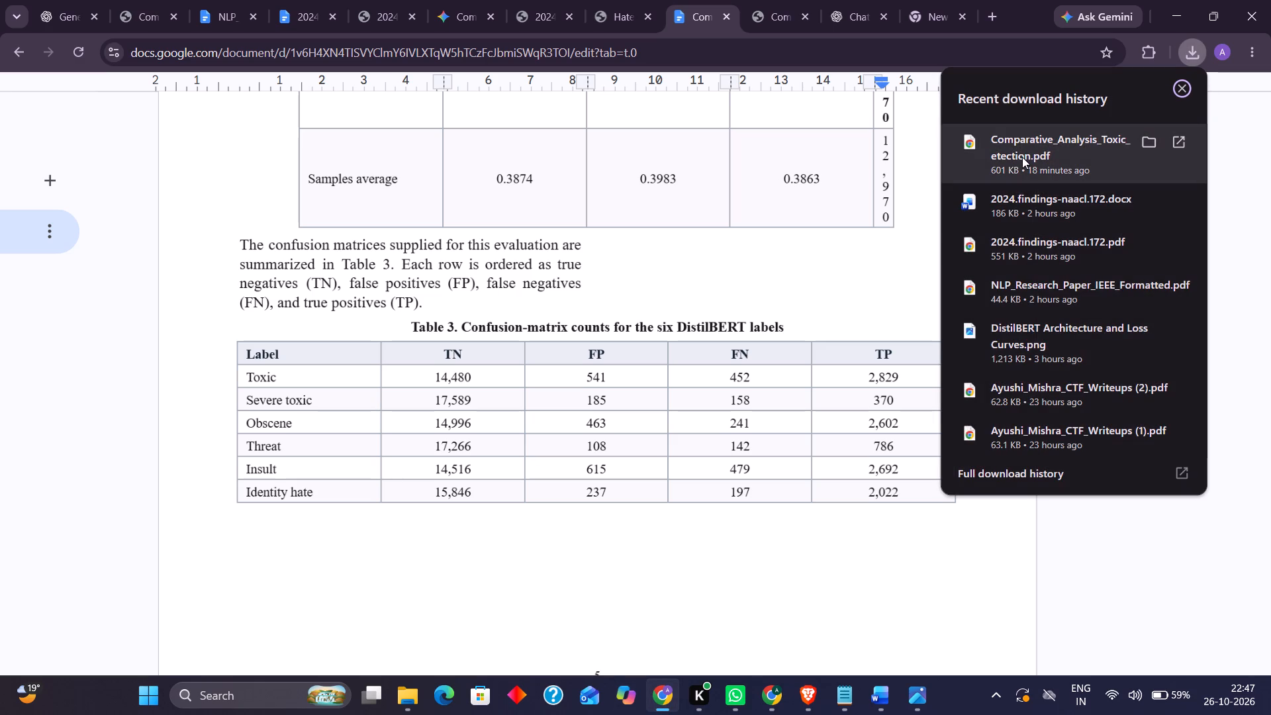
pyautogui.click(1022, 157)
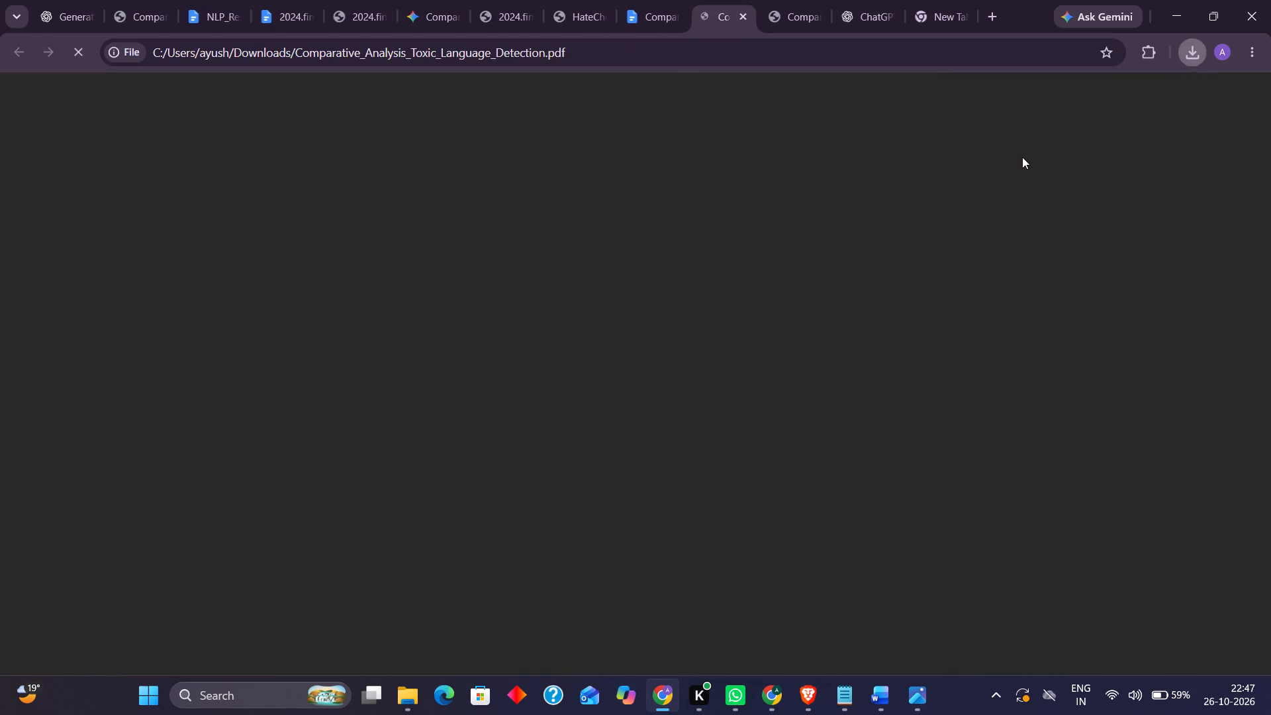
# Examine the PDF's text pages and the column widths of Tables 1 and 2 in the Results section.
pyautogui.scroll(-3, 581, 390)
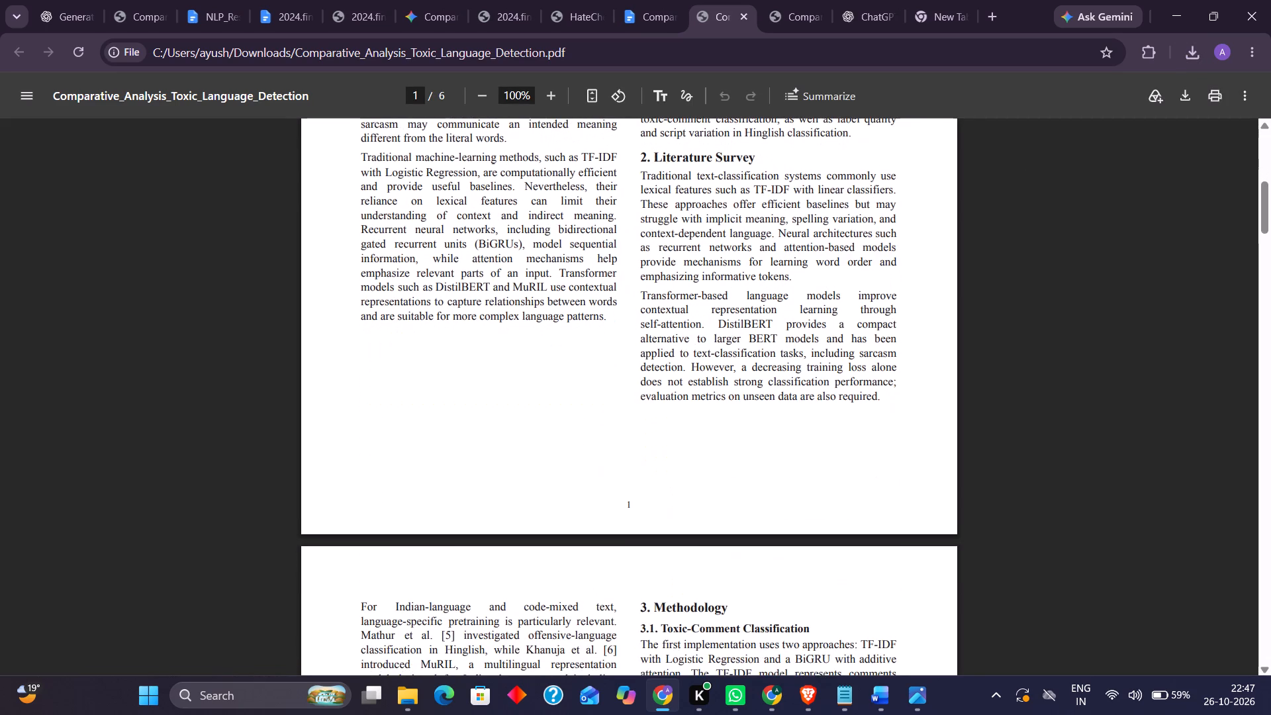
pyautogui.scroll(-8, 581, 390)
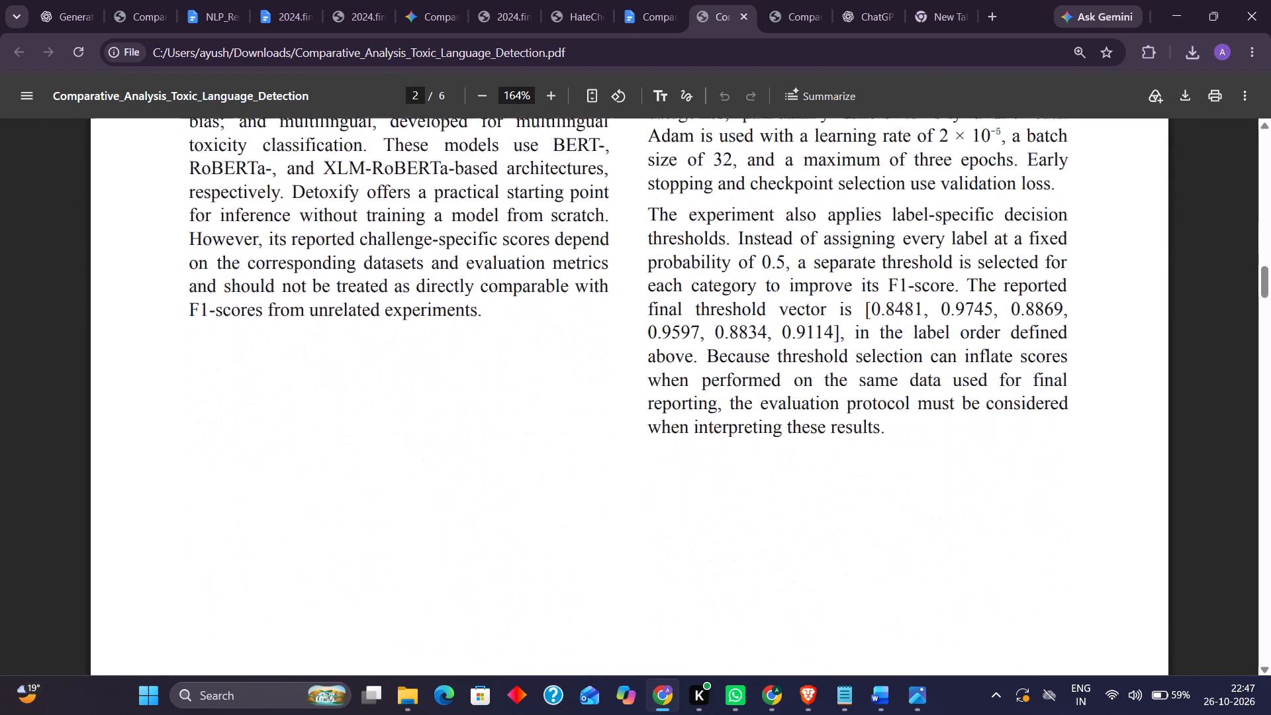
pyautogui.scroll(-6, 581, 390)
pyautogui.scroll(1, 581, 390)
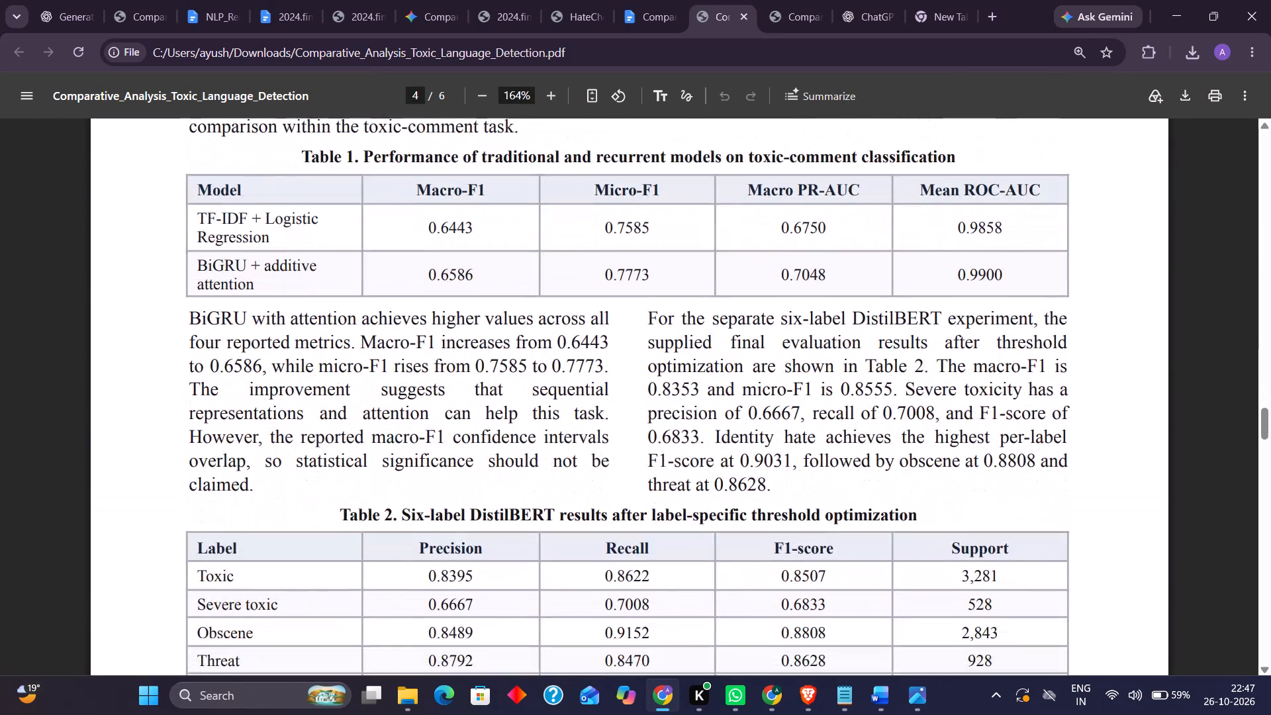
pyautogui.scroll(1, 581, 390)
pyautogui.scroll(-1, 581, 390)
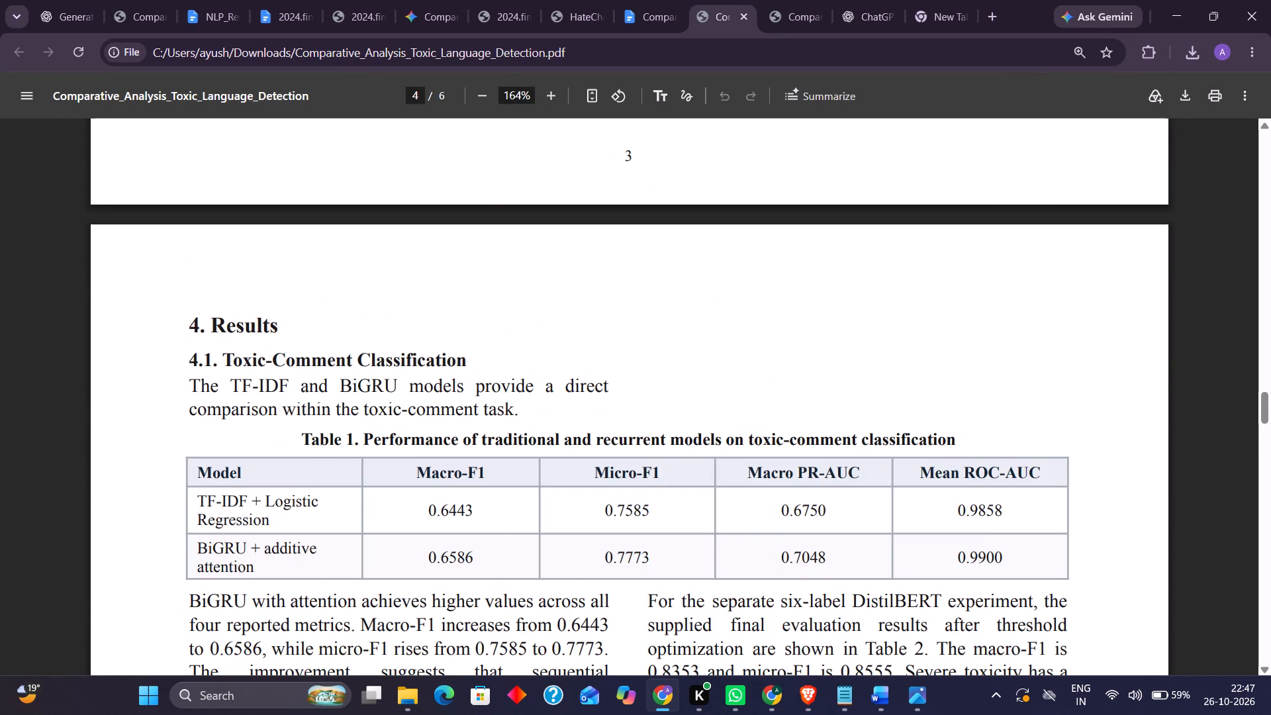
pyautogui.scroll(-4, 581, 390)
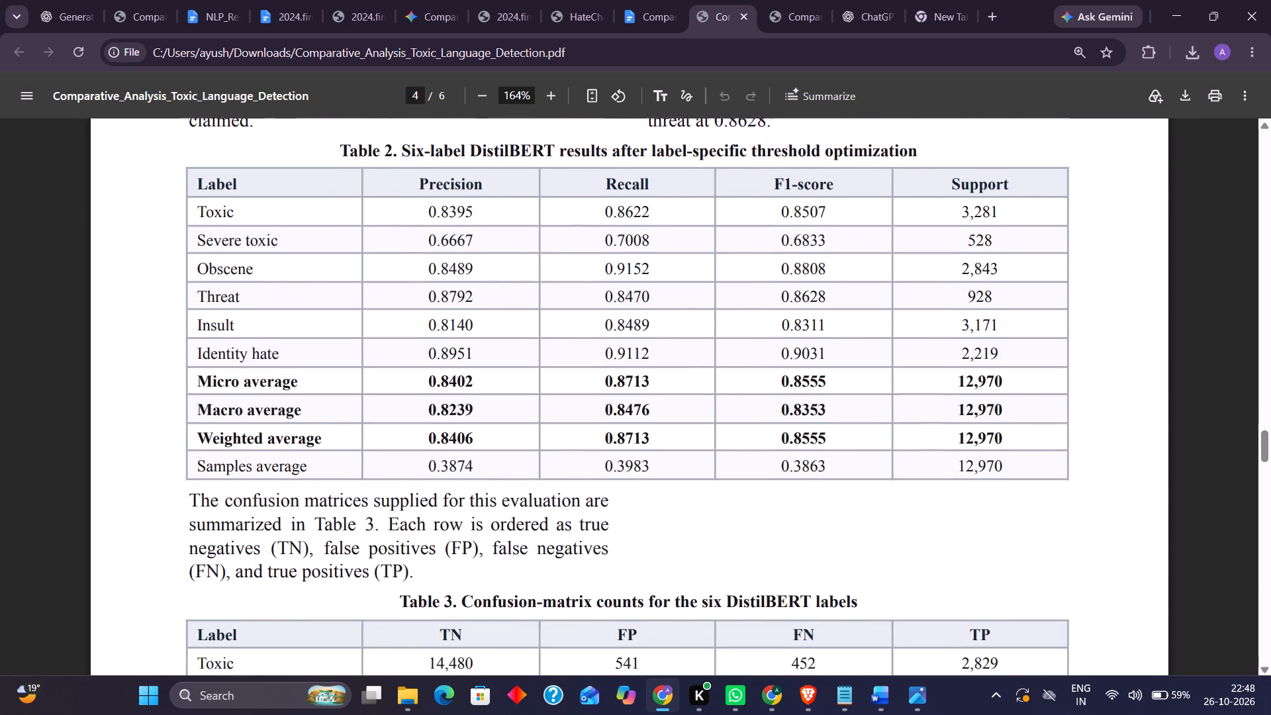
pyautogui.scroll(-1, 581, 390)
pyautogui.hscroll(1, 581, 390)
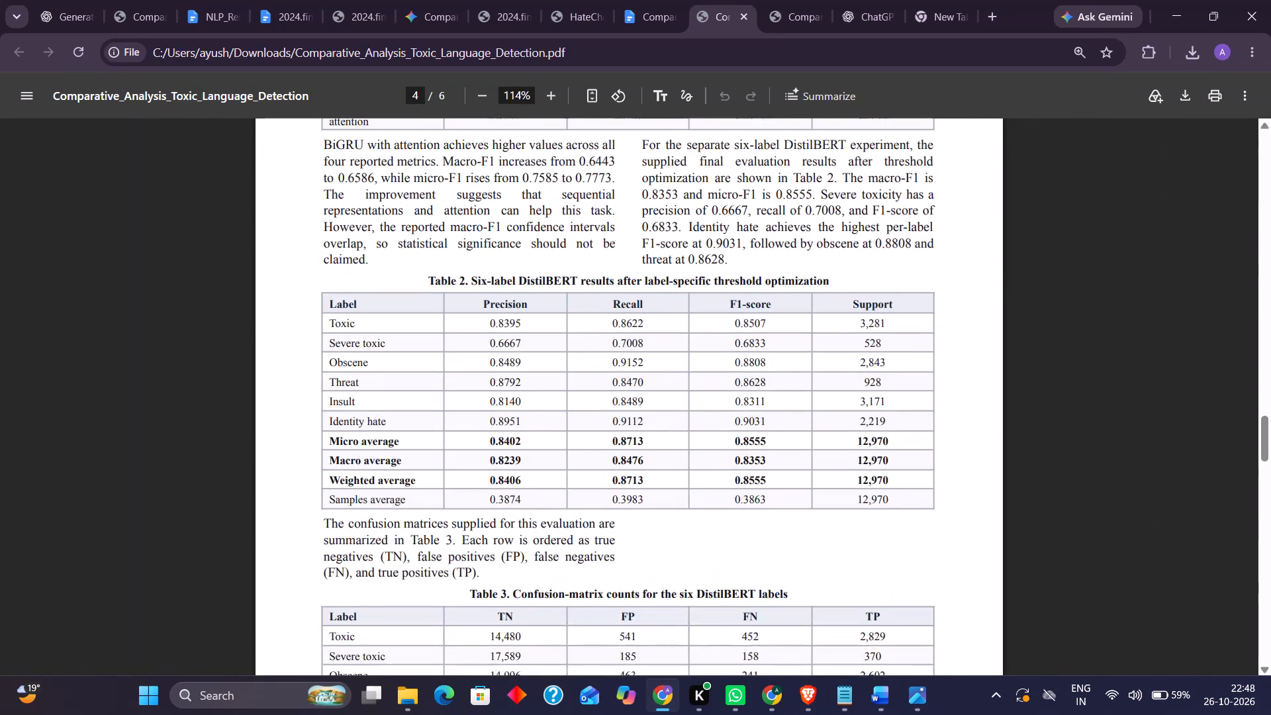
pyautogui.hscroll(2, 581, 390)
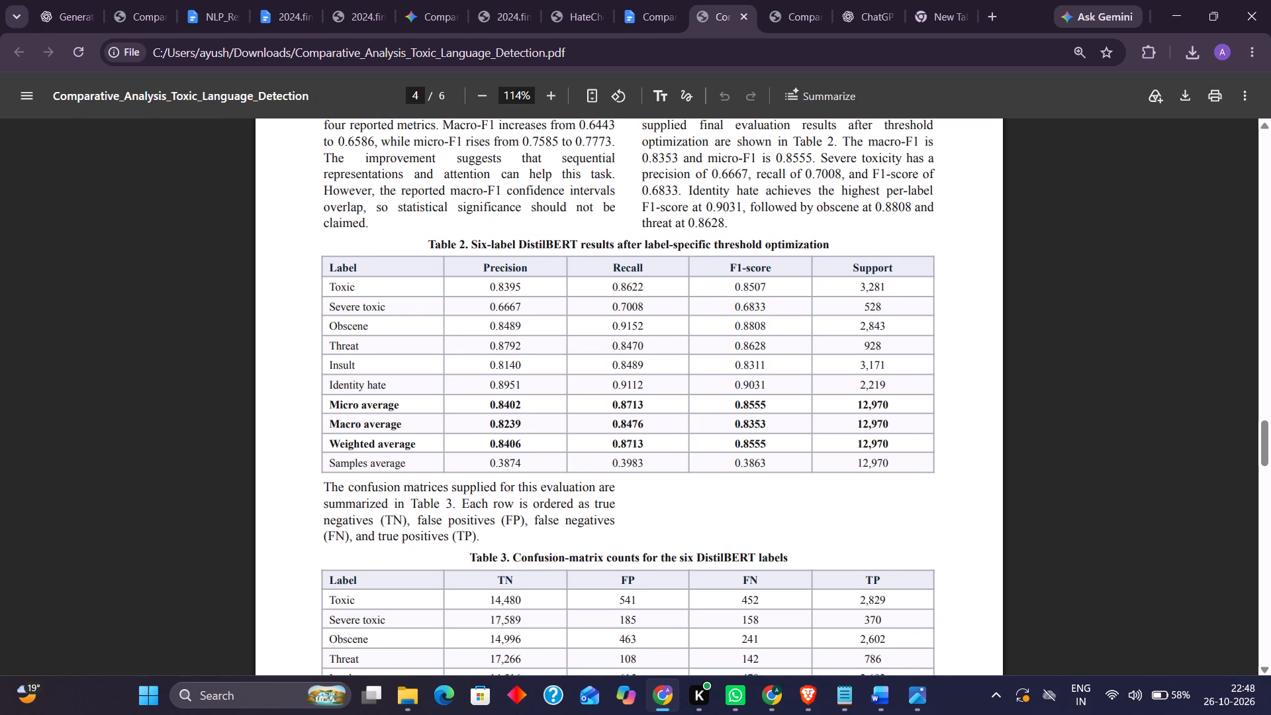
# Examine the PDF's Table 4, the Hinglish results text and the training charts on the last page.
pyautogui.scroll(-7, 583, 494)
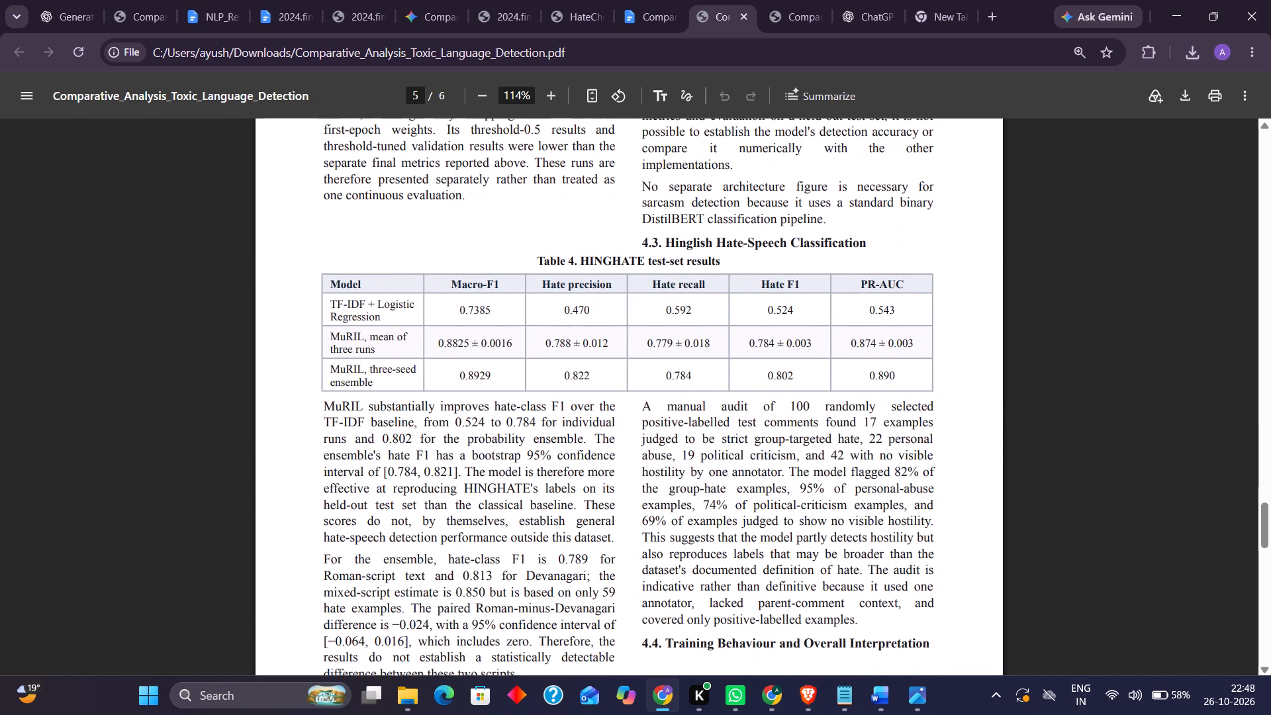
pyautogui.scroll(-1, 583, 494)
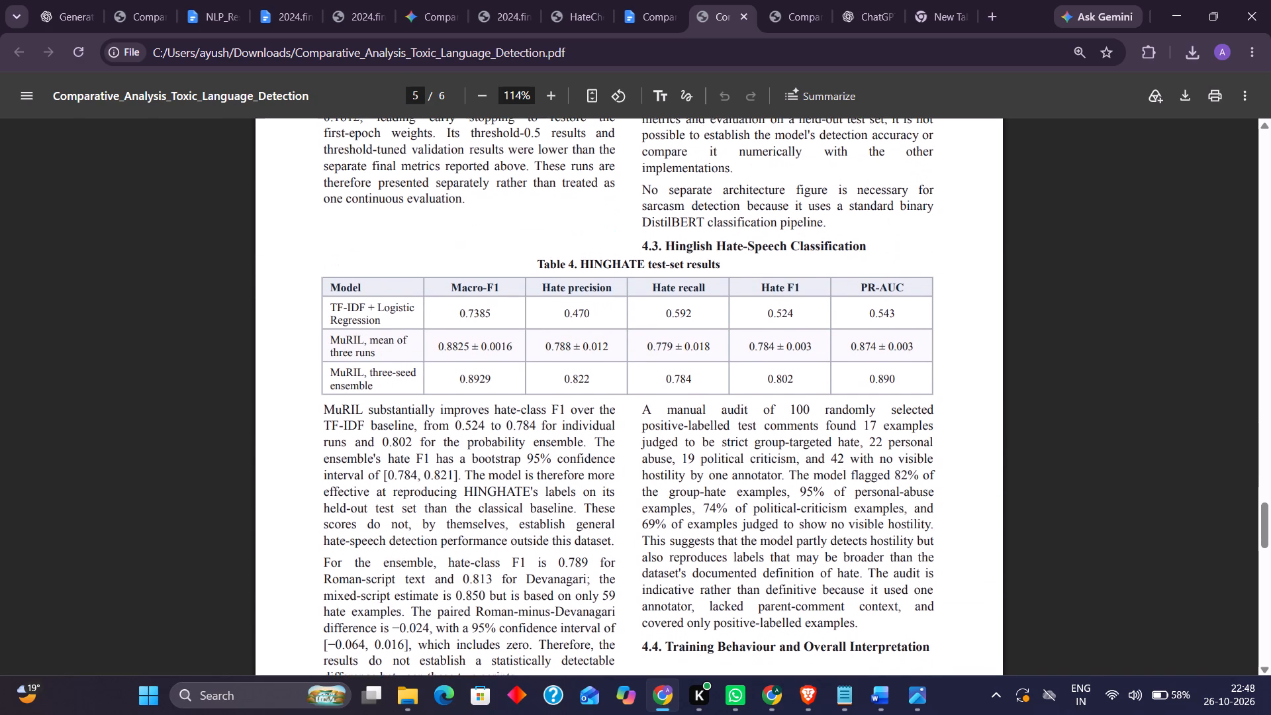
pyautogui.hscroll(1, 583, 494)
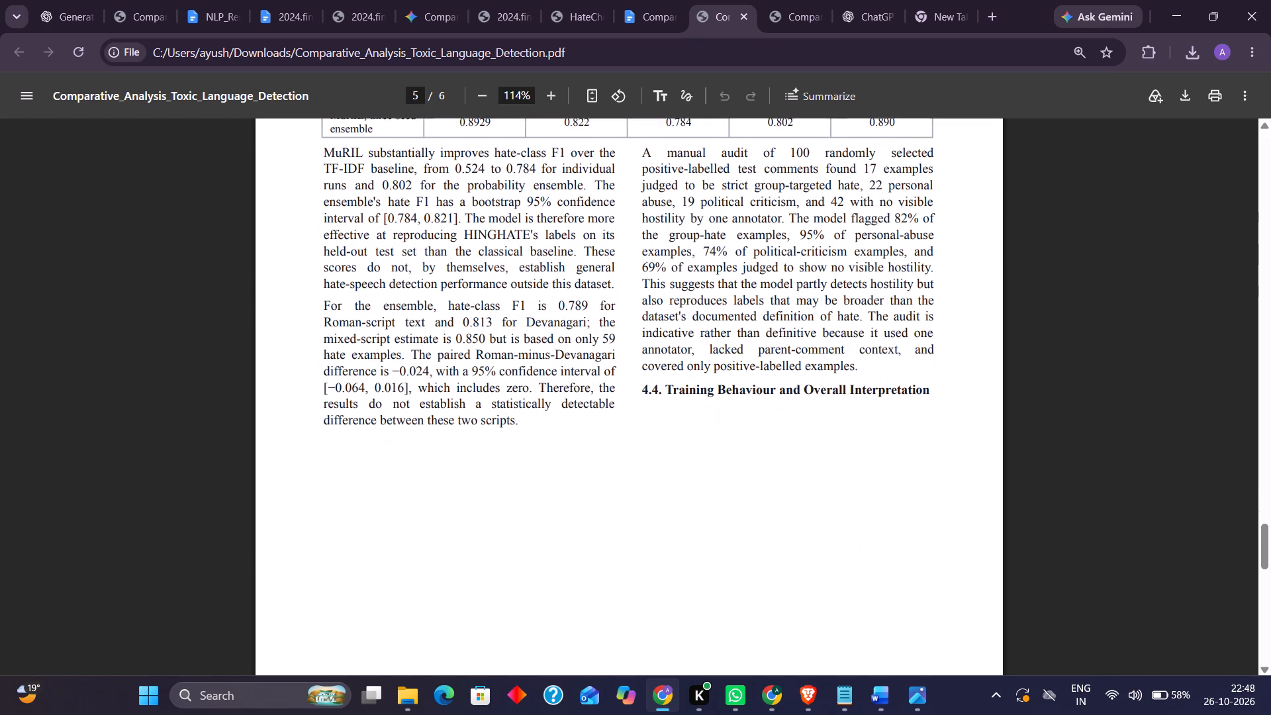
pyautogui.hscroll(1, 583, 494)
pyautogui.scroll(4, 583, 494)
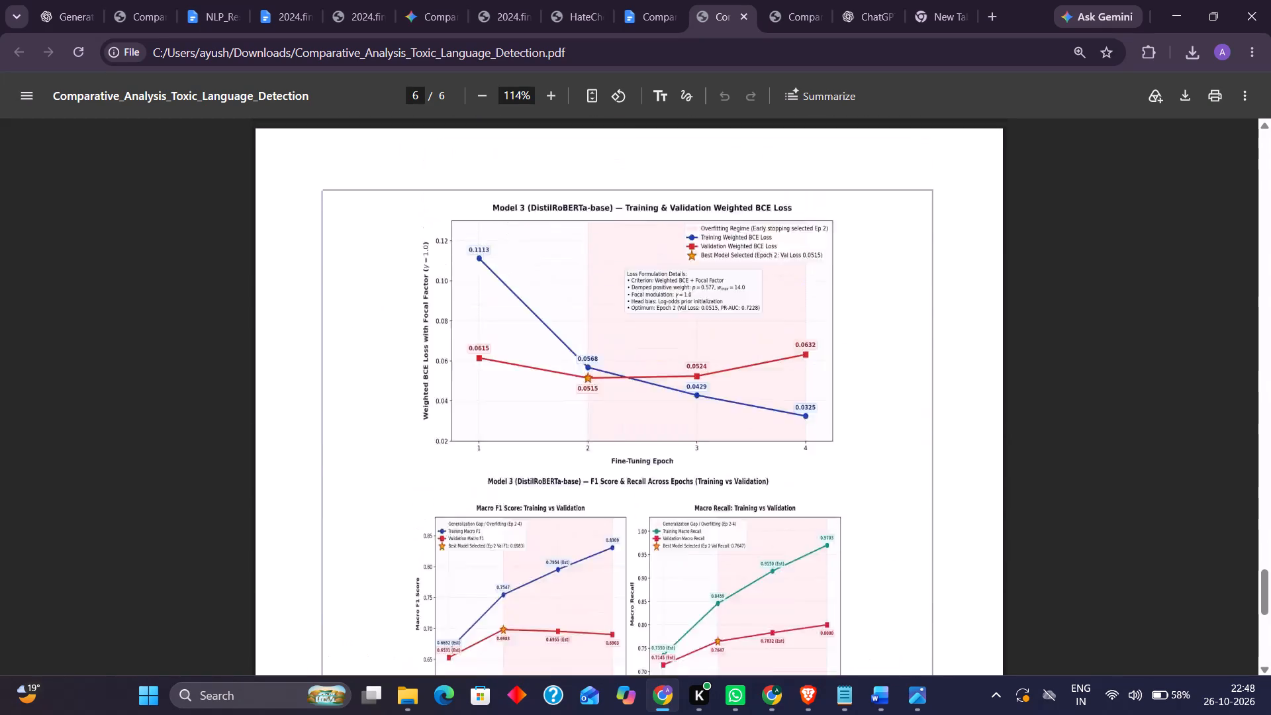
pyautogui.scroll(7, 583, 494)
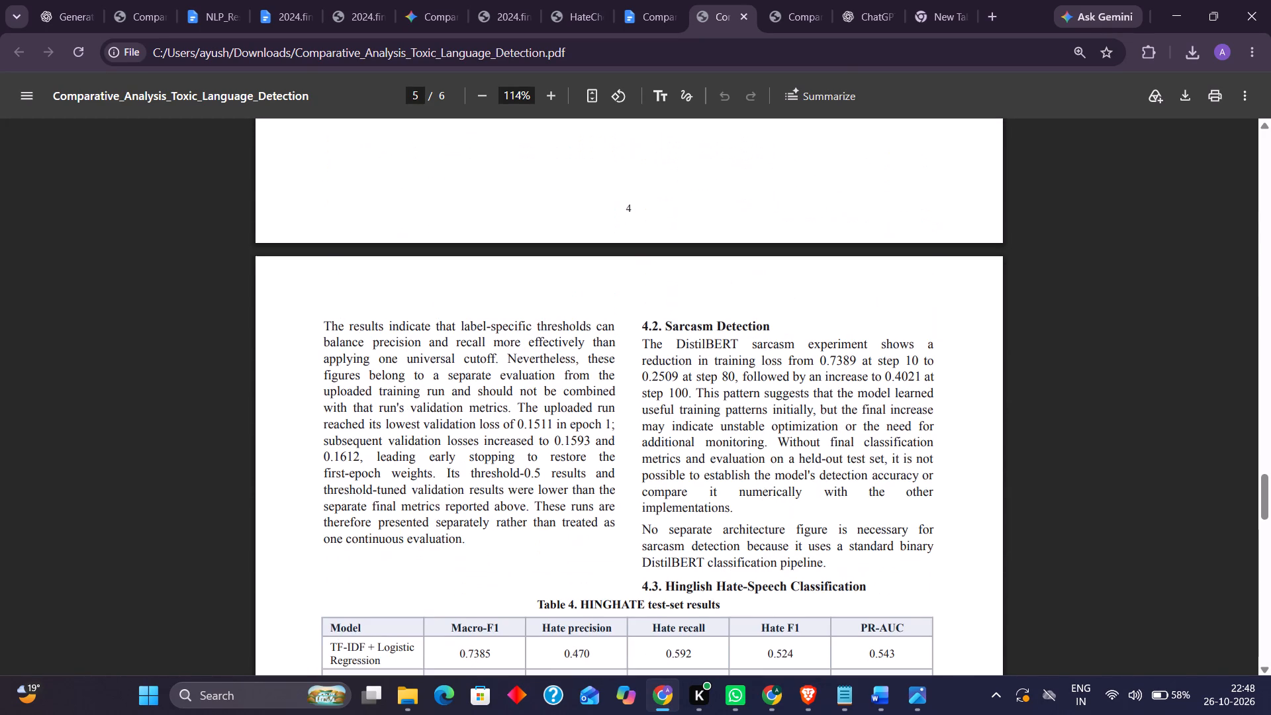
# Recheck the PDF's page 5 layout around sections 4.2 and 4.3 and the Table 3 placement on page 4.
pyautogui.scroll(2, 583, 494)
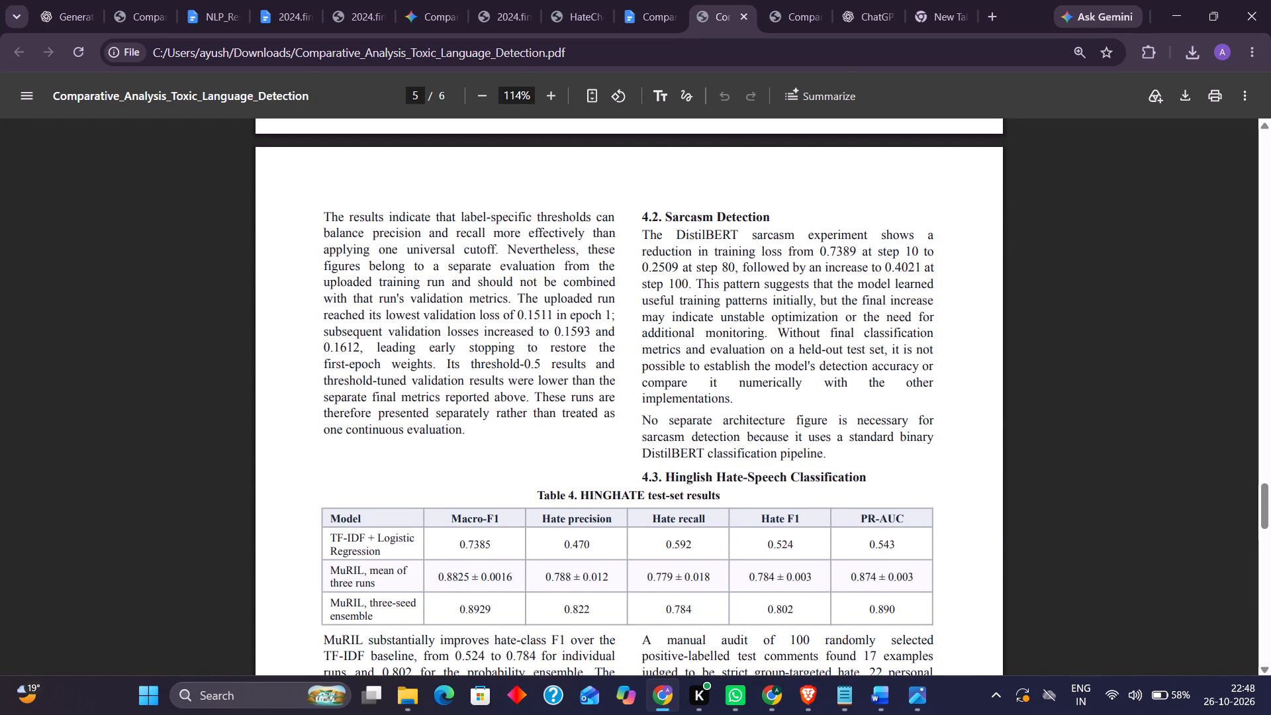
pyautogui.scroll(1, 583, 494)
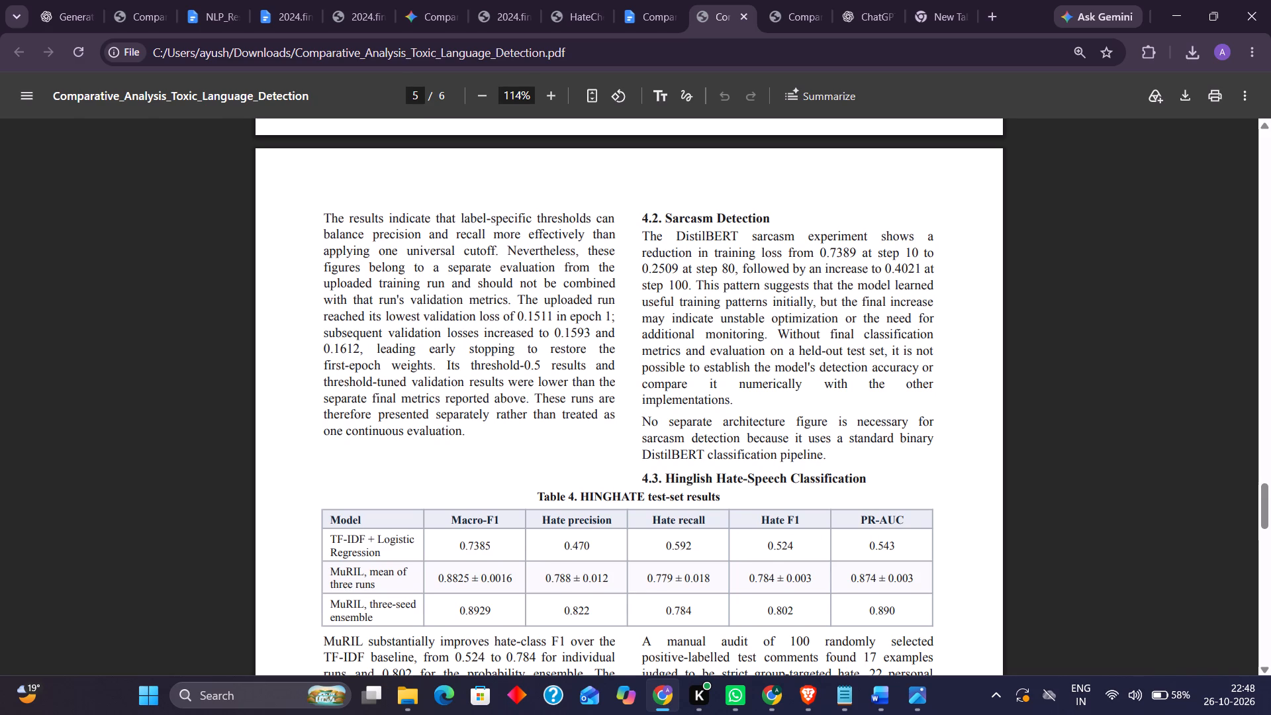
pyautogui.scroll(3, 789, 322)
pyautogui.scroll(-1, 789, 322)
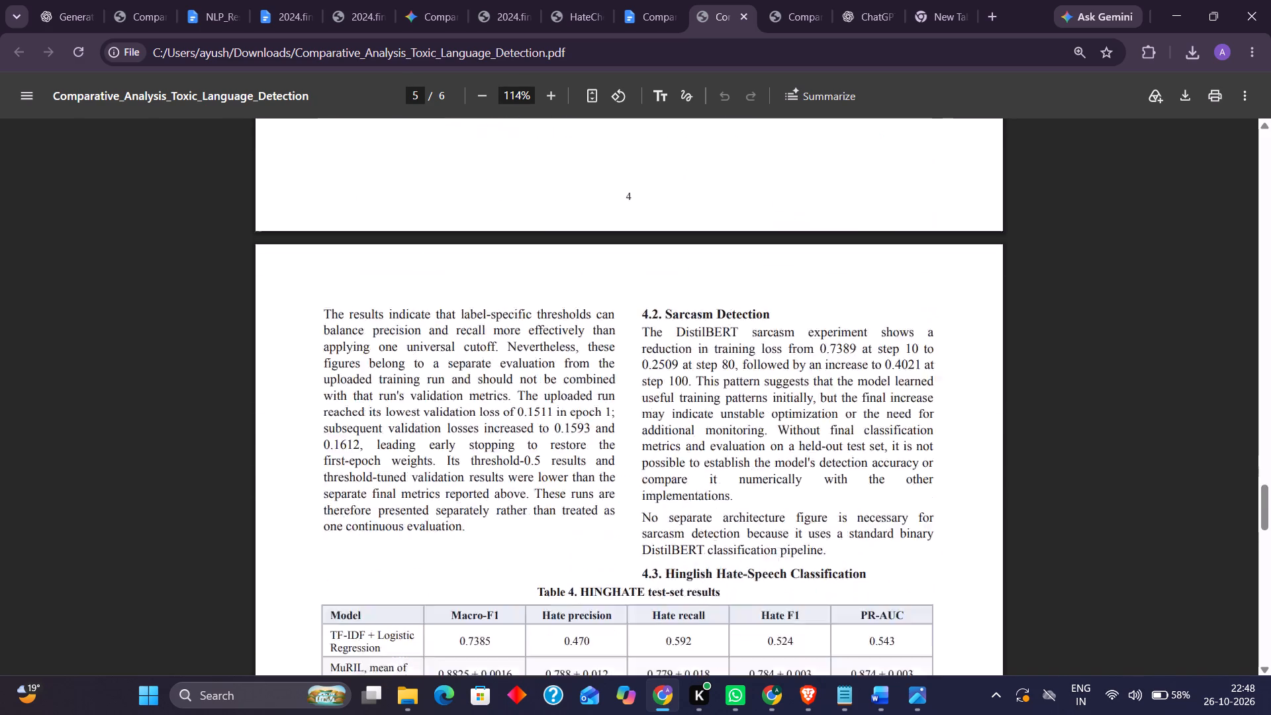
pyautogui.scroll(2, 789, 322)
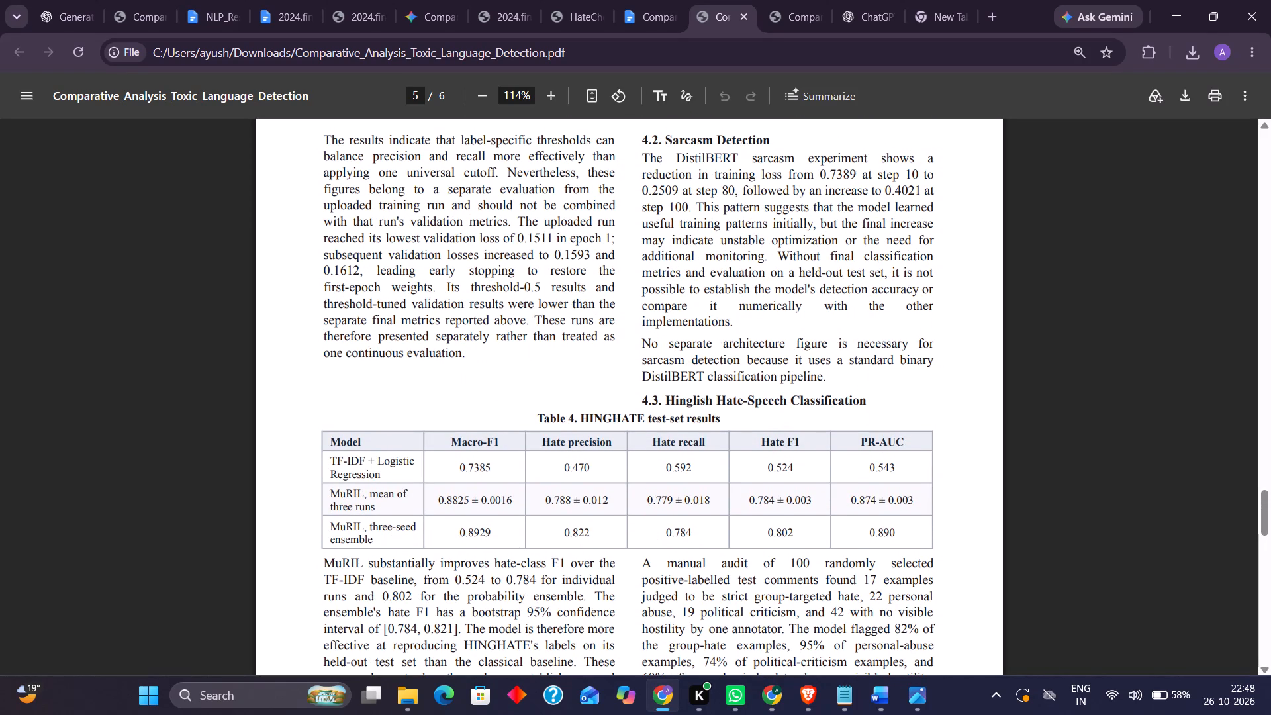
pyautogui.scroll(5, 522, 496)
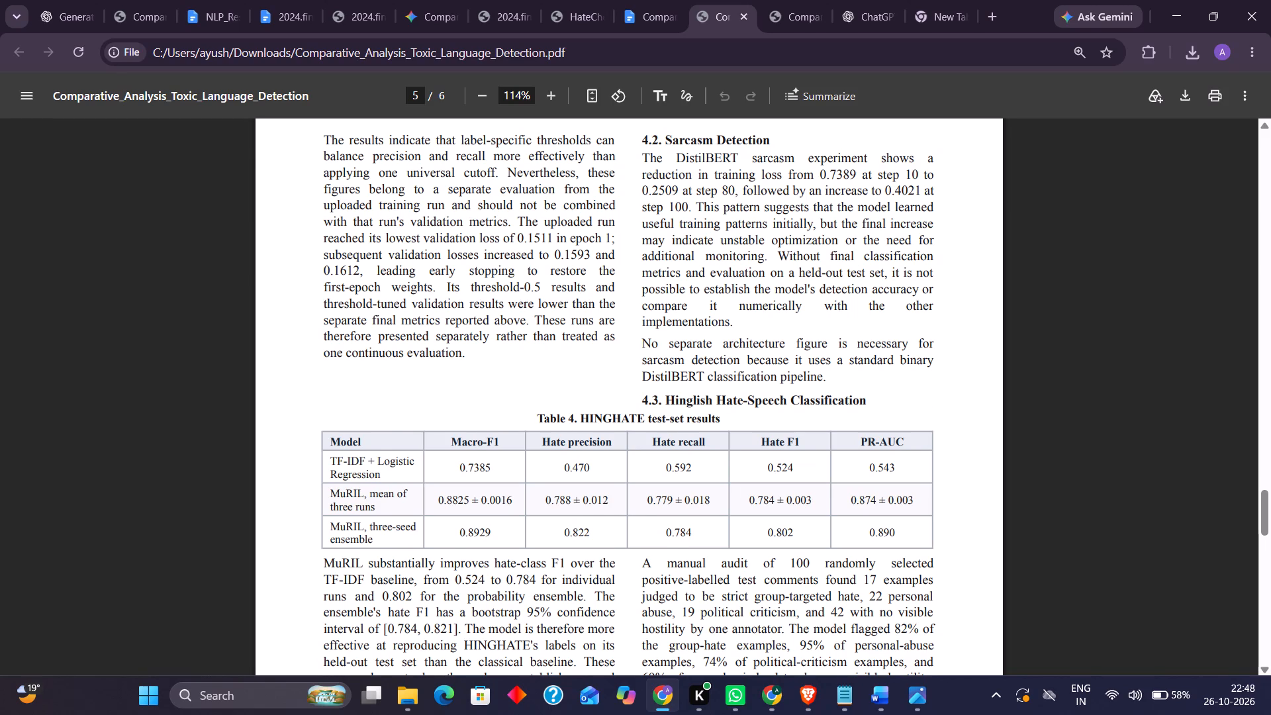
pyautogui.scroll(3, 522, 496)
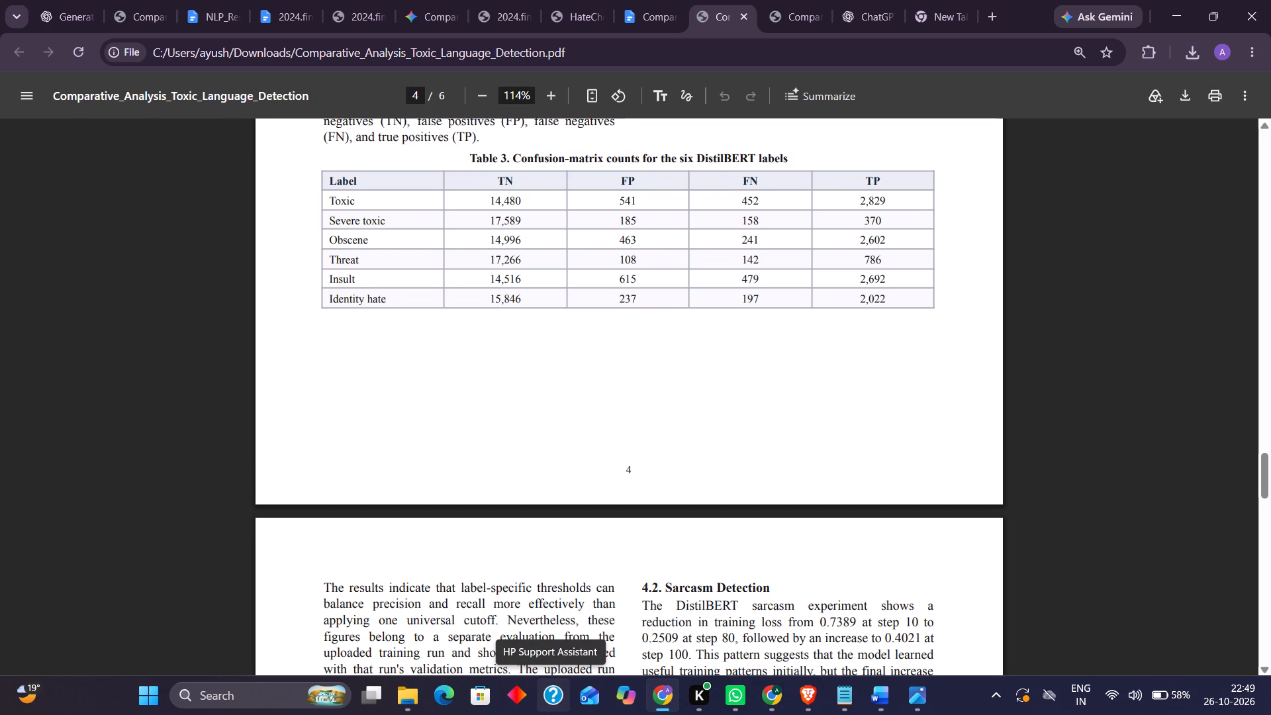
# Switch to the Windows desktop.
pyautogui.click(1270, 714)
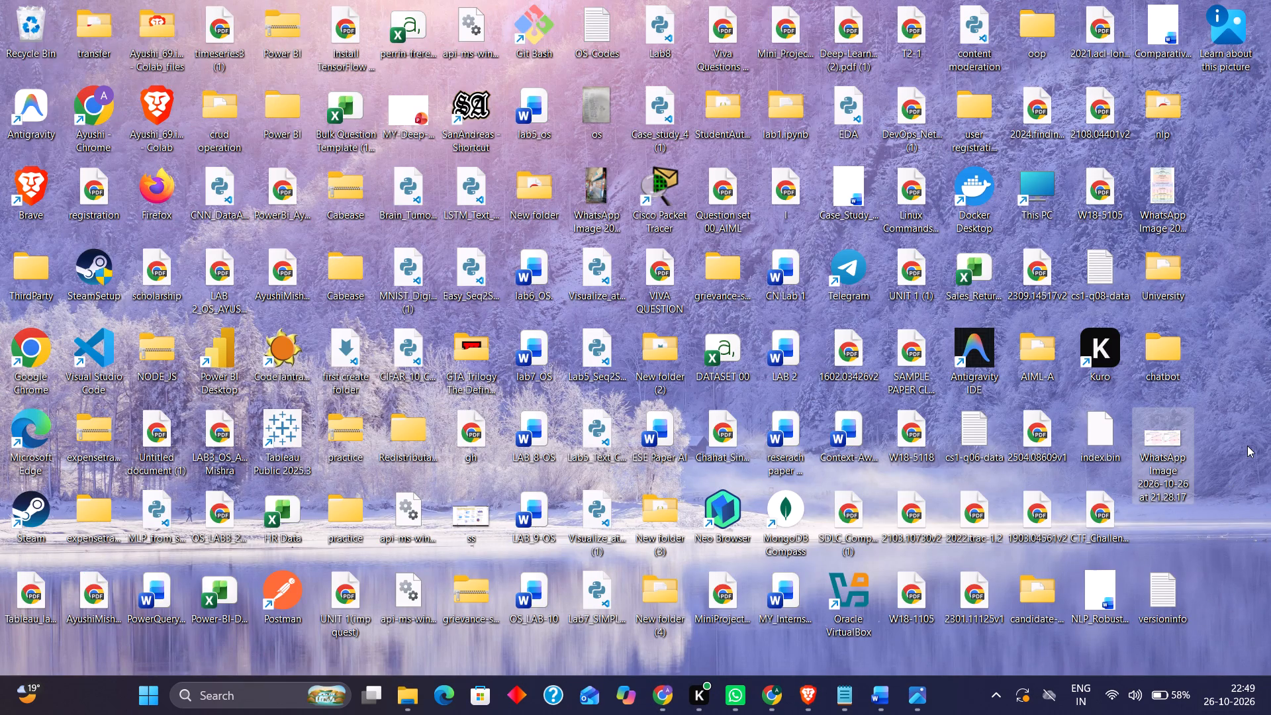
pyautogui.click(1247, 446)
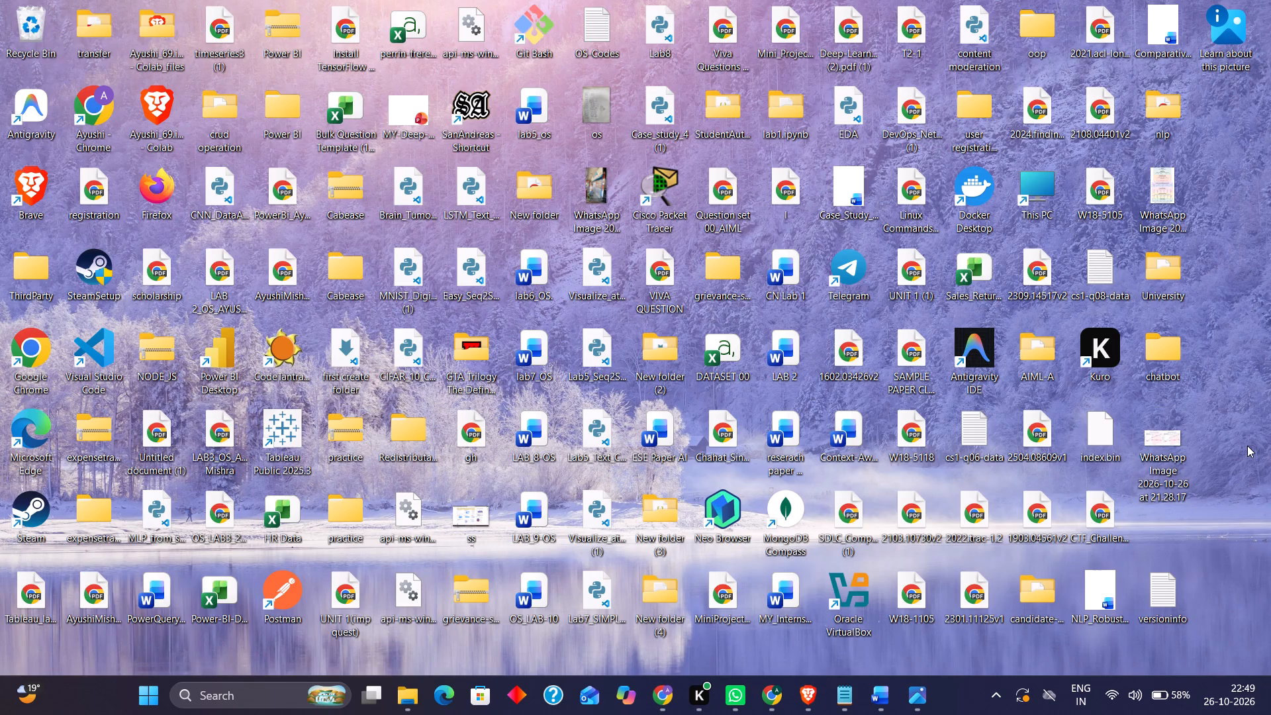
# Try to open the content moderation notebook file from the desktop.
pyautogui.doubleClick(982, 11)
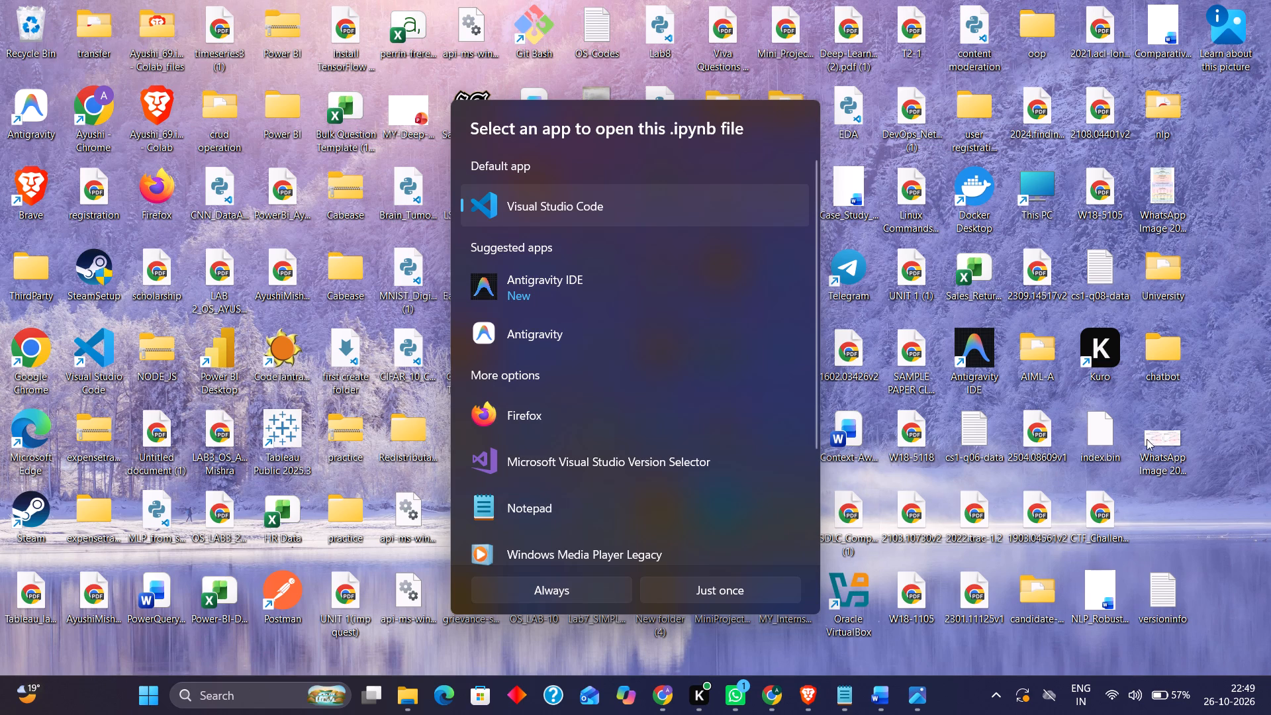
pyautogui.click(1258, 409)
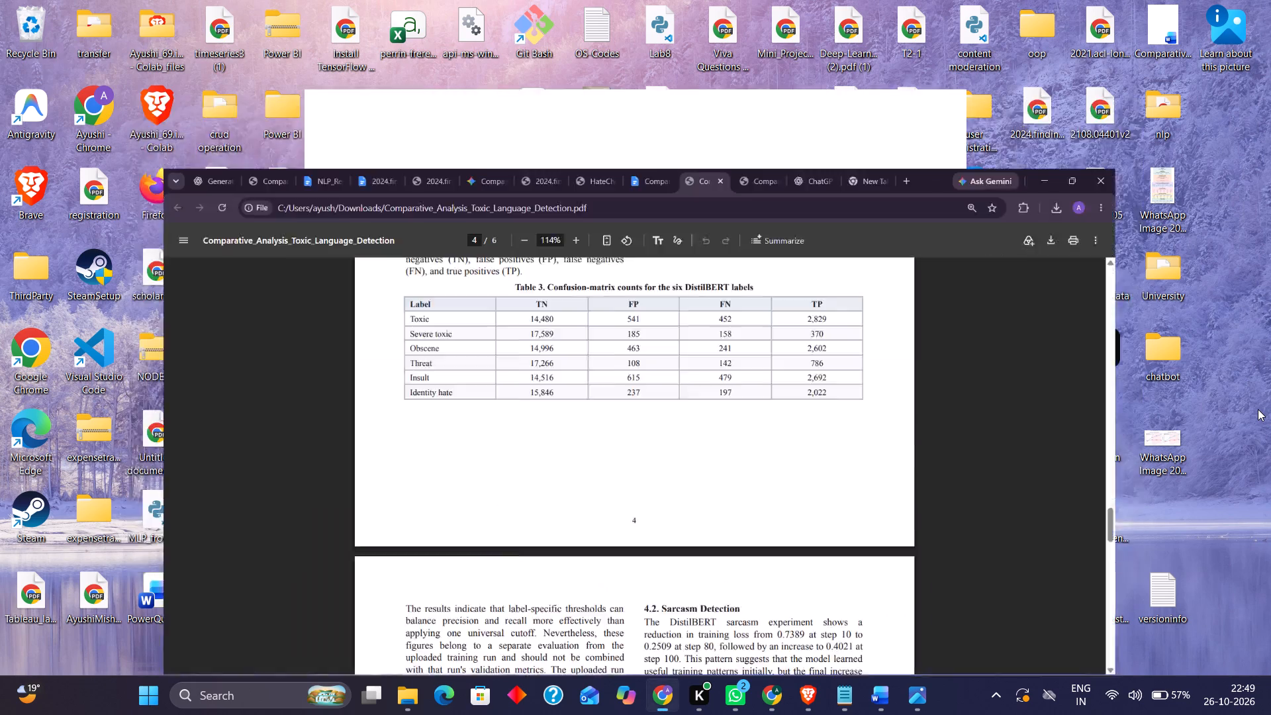
# Look back through the comparison paper PDF from the Table 3 page to the Literature Survey on page 1.
pyautogui.scroll(8, 1090, 406)
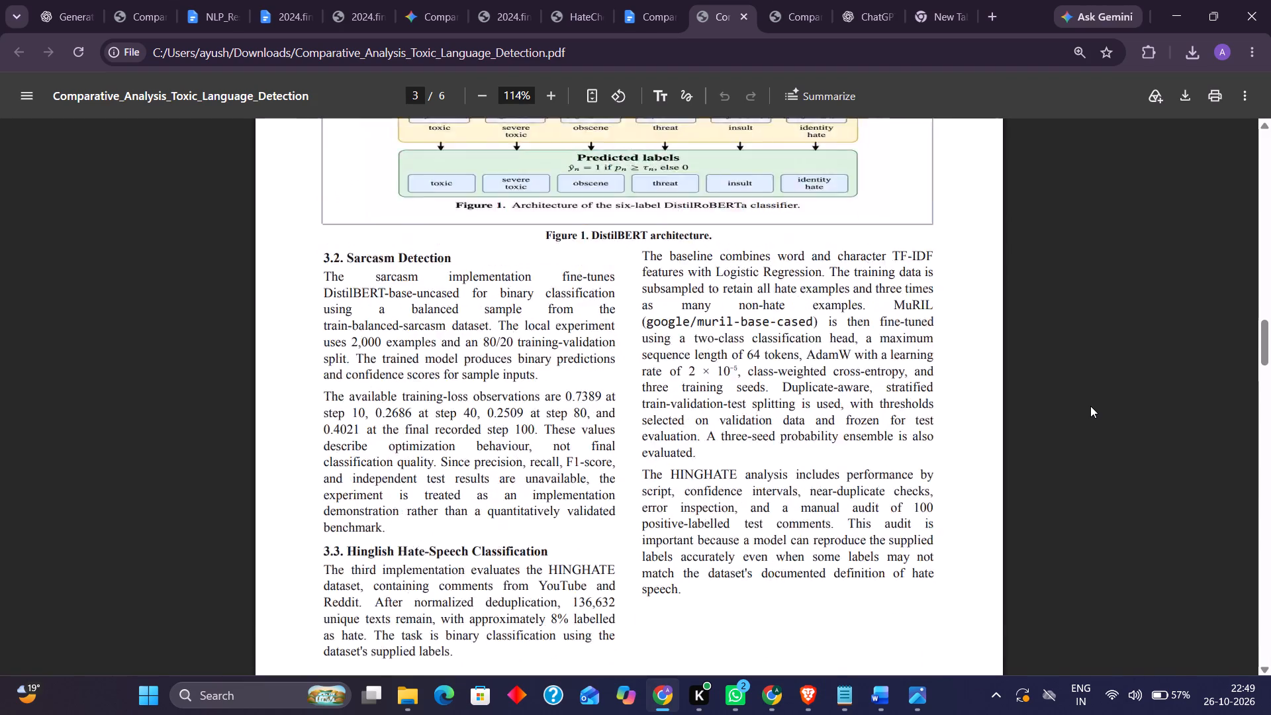
pyautogui.scroll(7, 1090, 406)
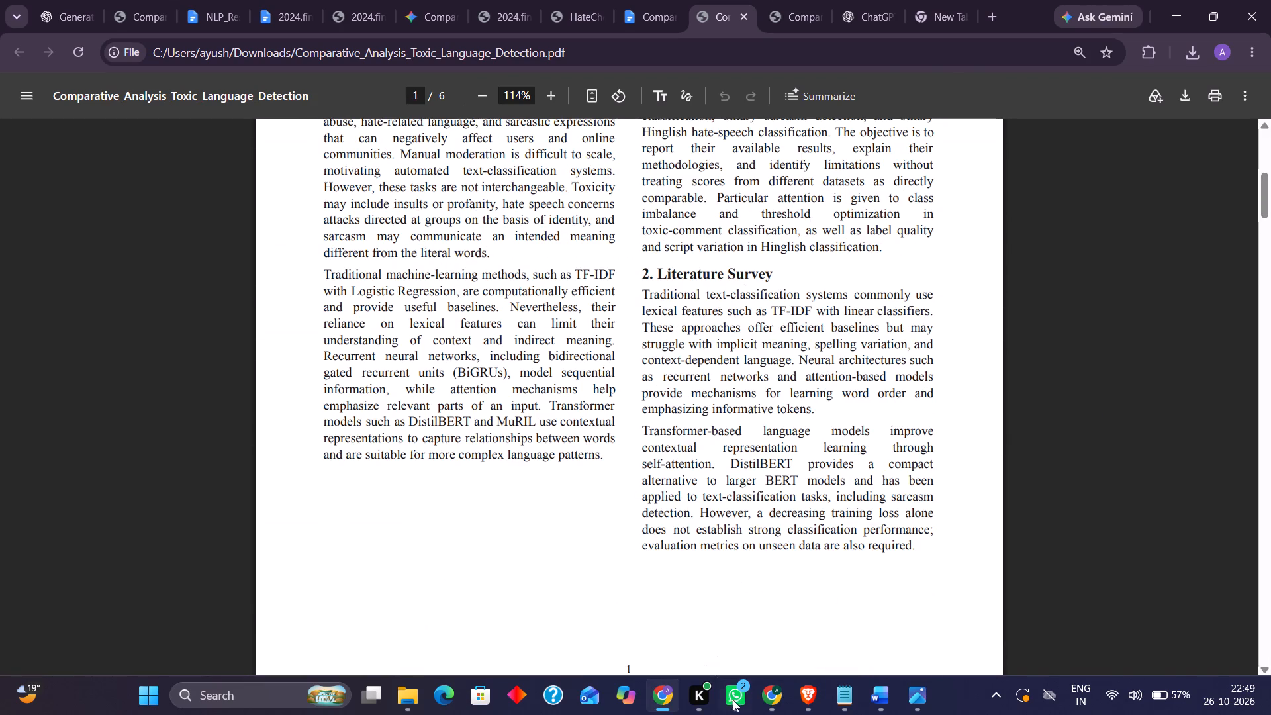
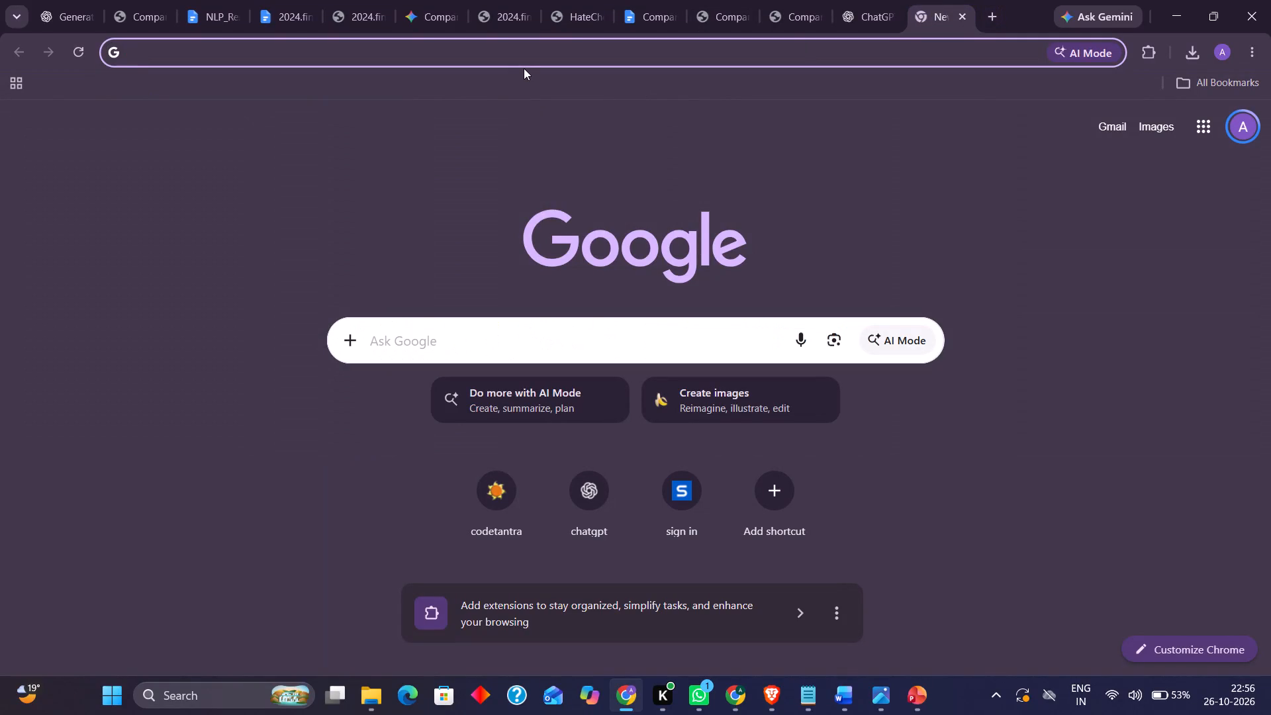
# Search the web for google docs and open a blank Google Docs document.
pyautogui.write('googl')
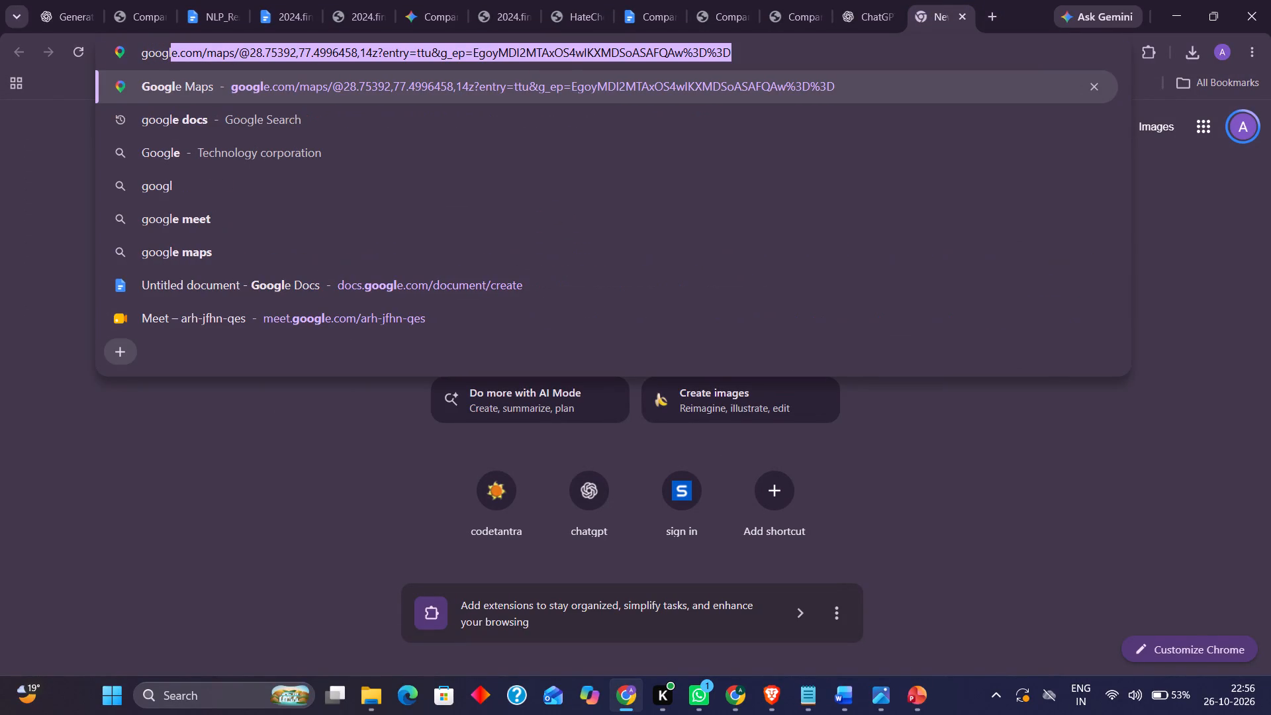
pyautogui.press('Down')
pyautogui.press('Return')
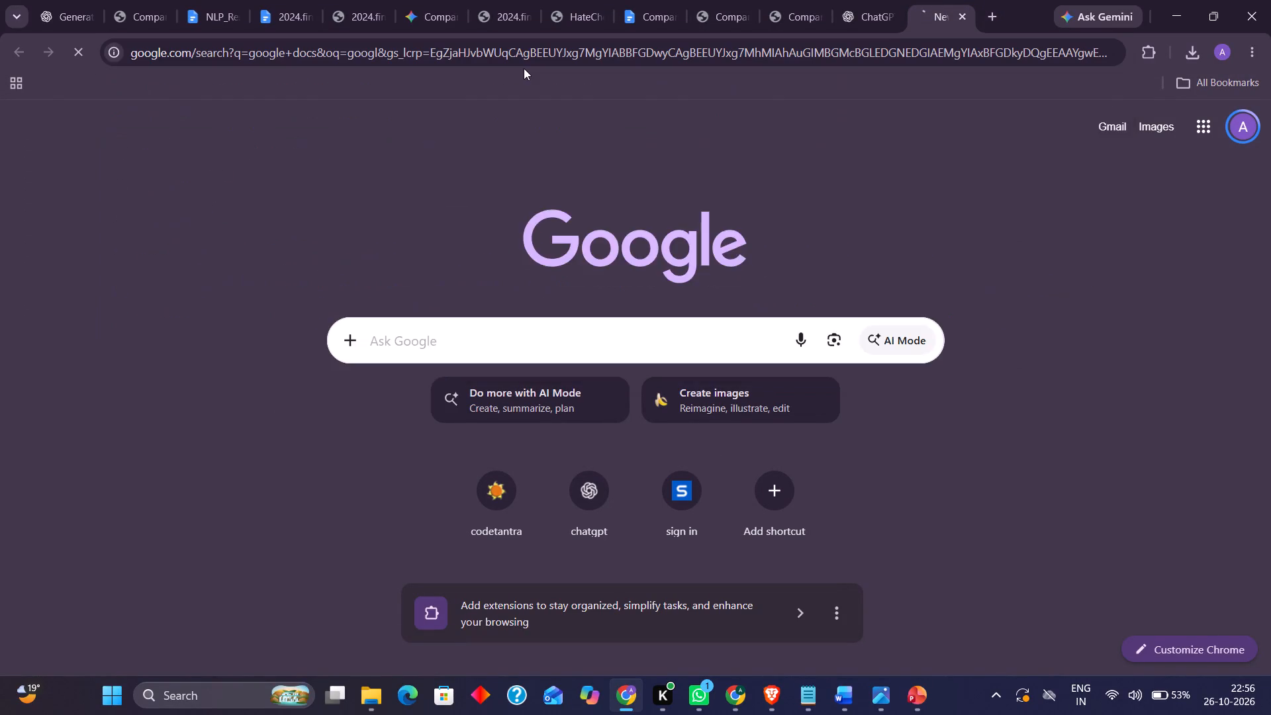
pyautogui.click(329, 260)
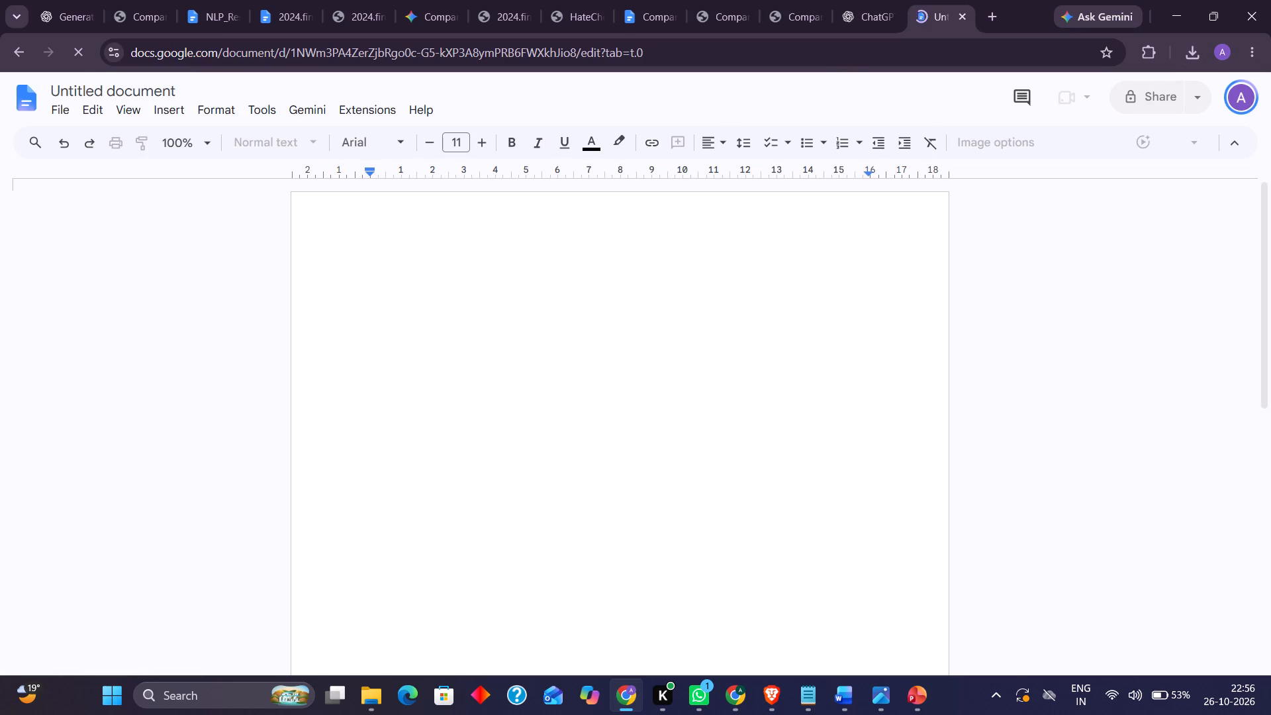
# Upload the recently downloaded Comparative_Analysis_Toxic_Language_Detection.pdf into Google Docs and open it as a document.
pyautogui.click(65, 113)
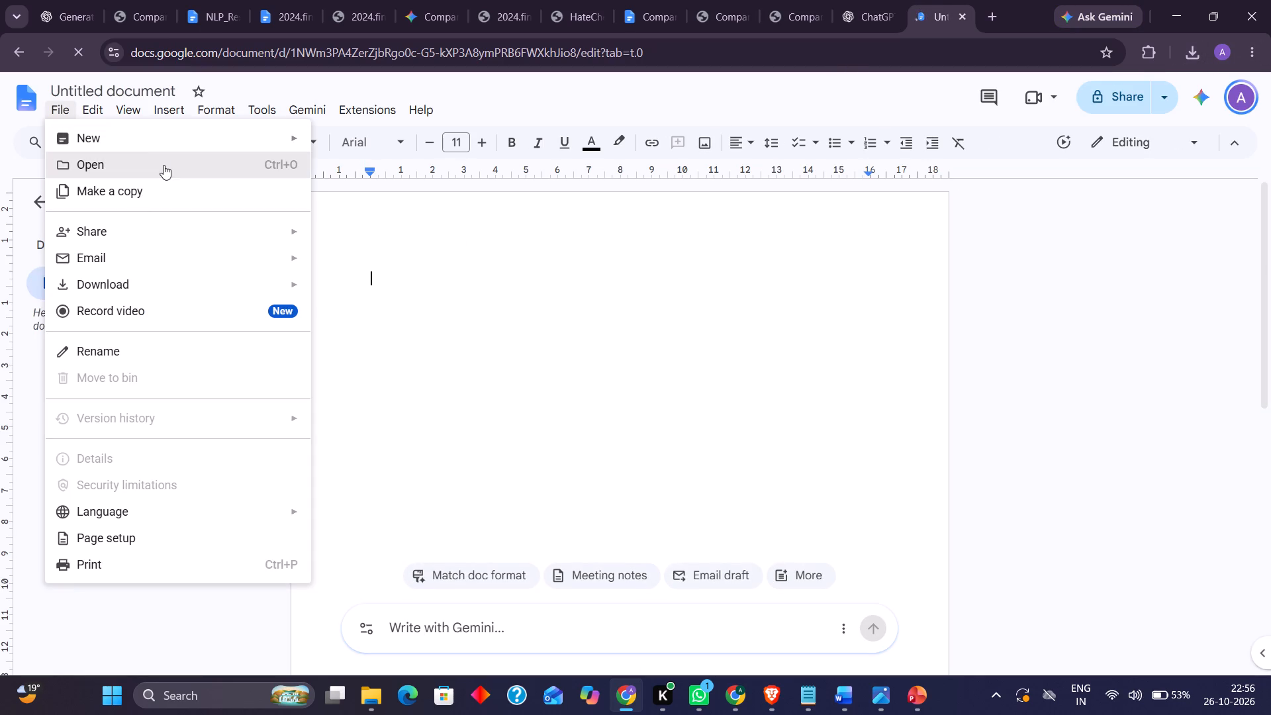
pyautogui.click(164, 165)
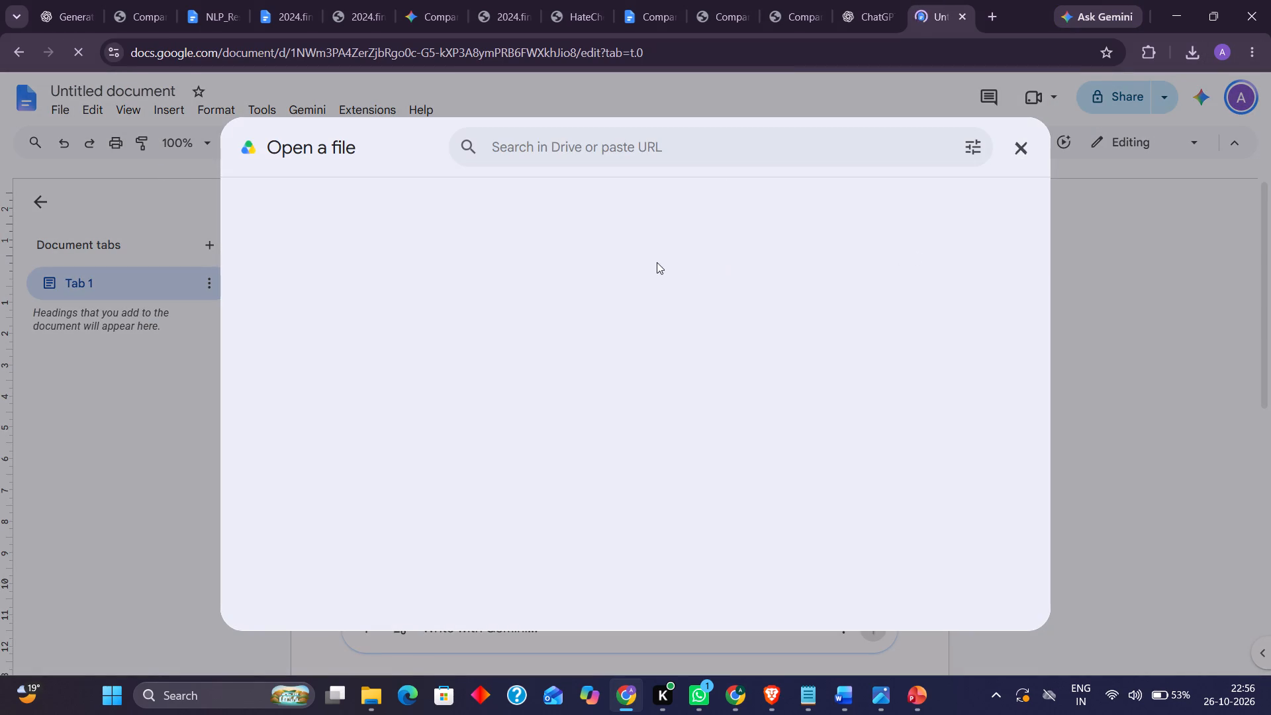
pyautogui.click(698, 197)
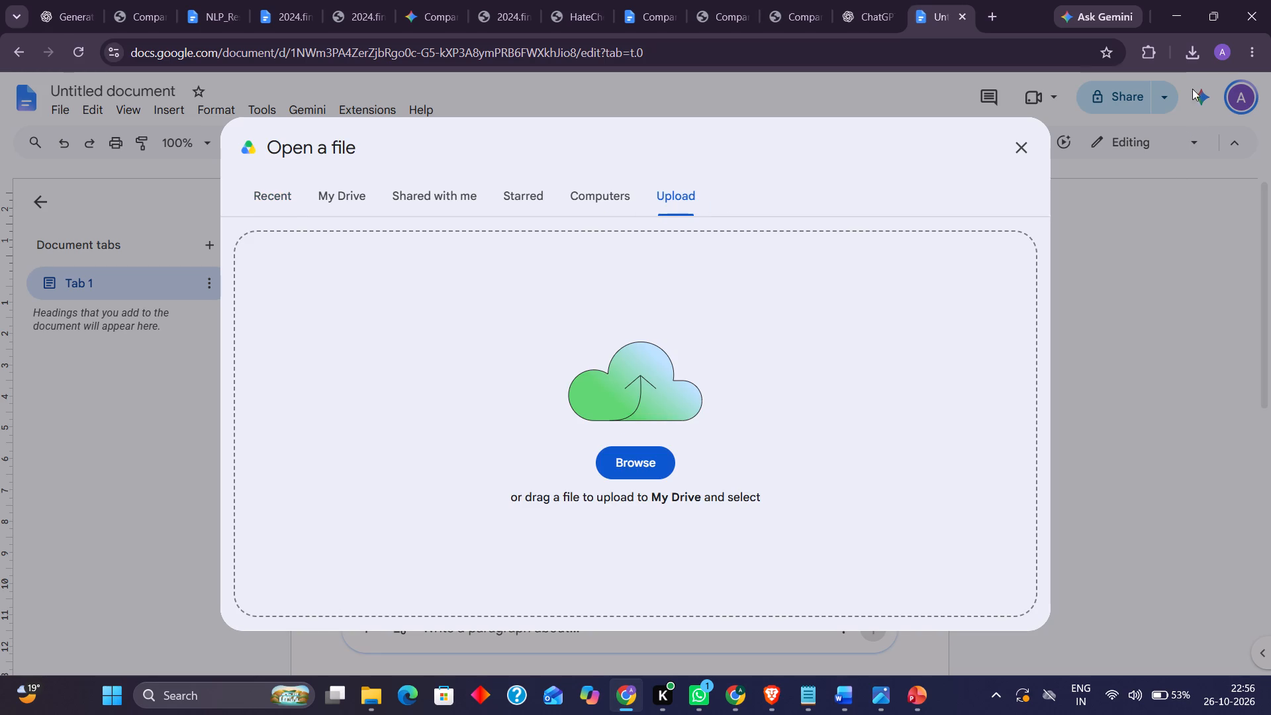
pyautogui.click(1202, 59)
pyautogui.moveTo(1049, 144); pyautogui.dragTo(901, 247)
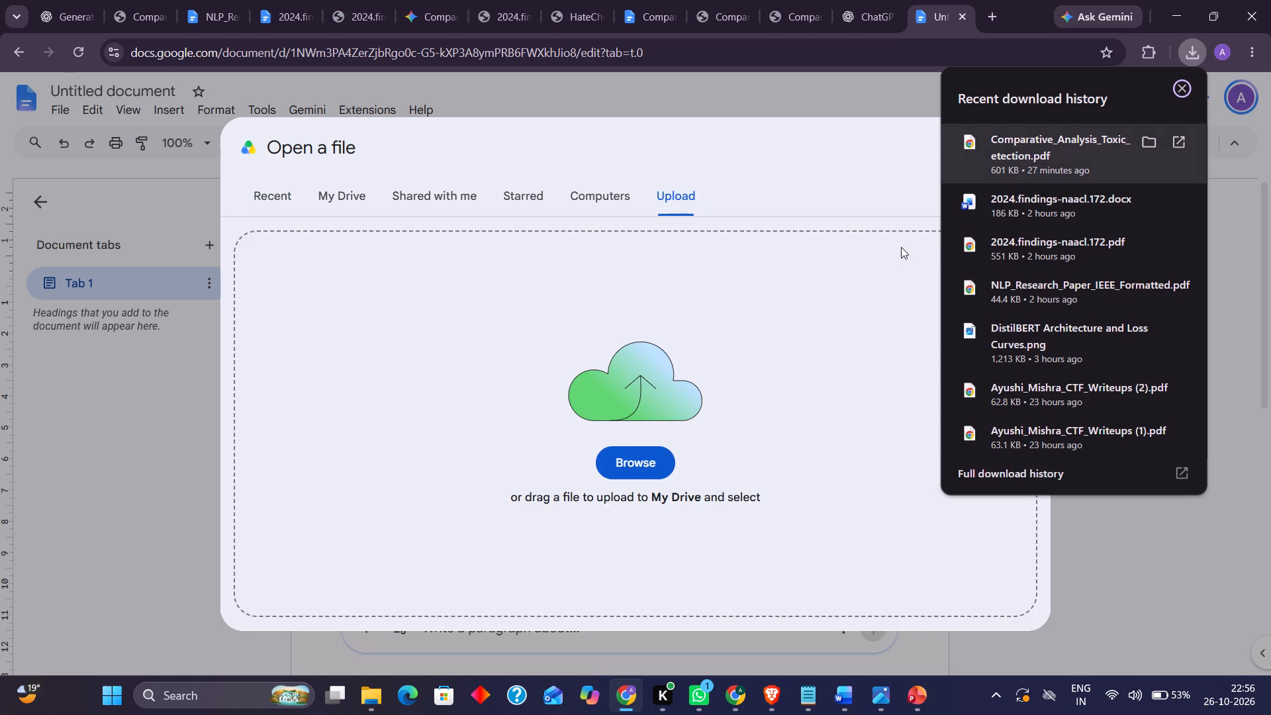
pyautogui.moveTo(901, 247); pyautogui.dragTo(602, 434)
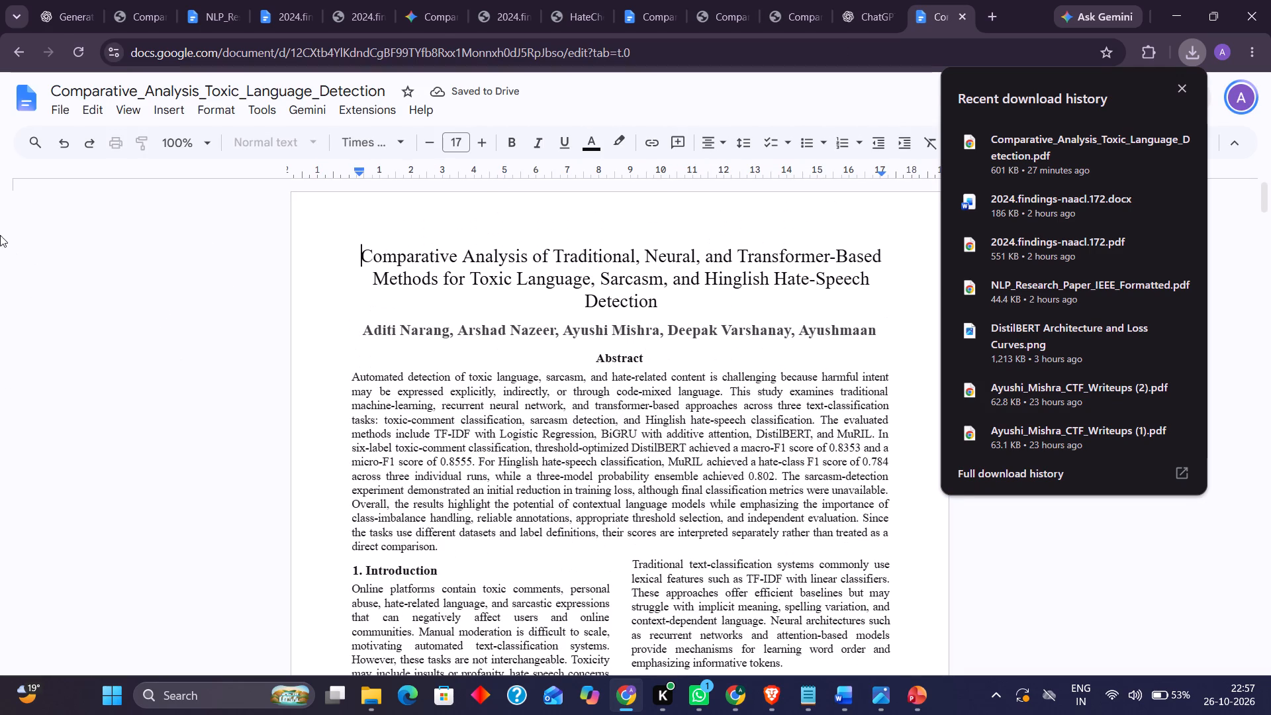
# Download the Comparative_Analysis_Toxic_Language_Detection document in Microsoft Word (.docx) format.
pyautogui.click(52, 115)
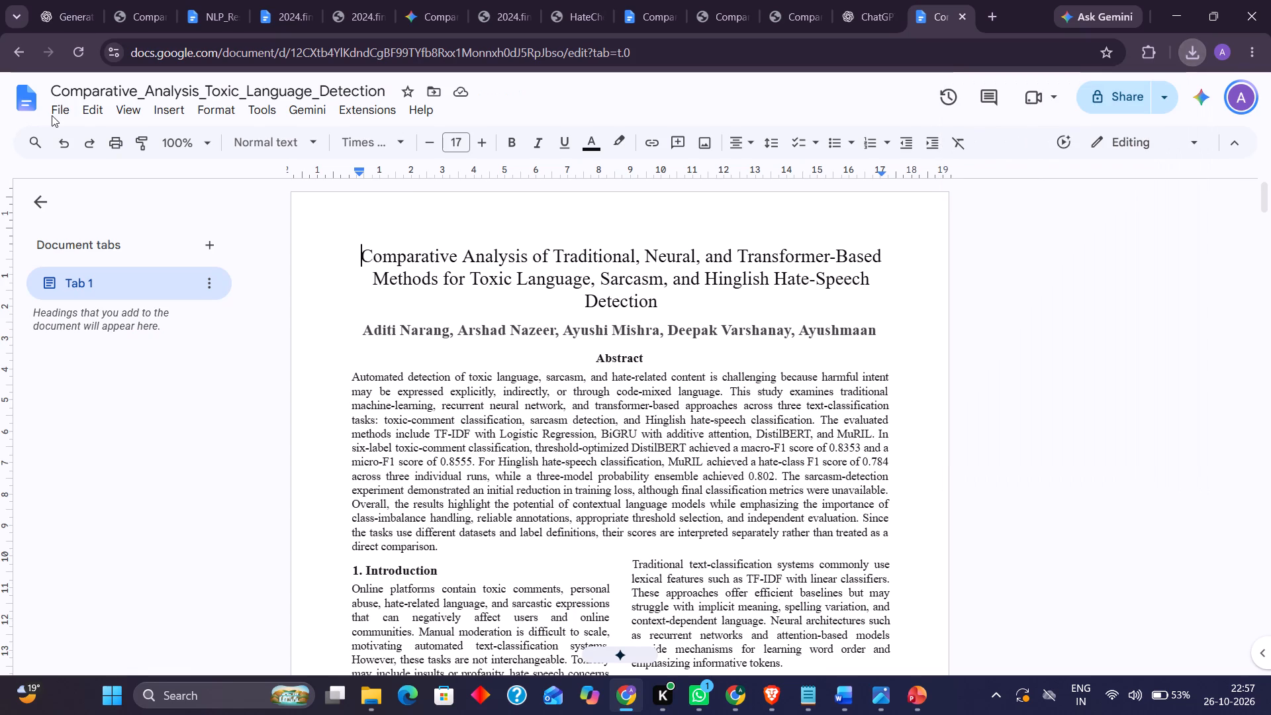
pyautogui.click(62, 113)
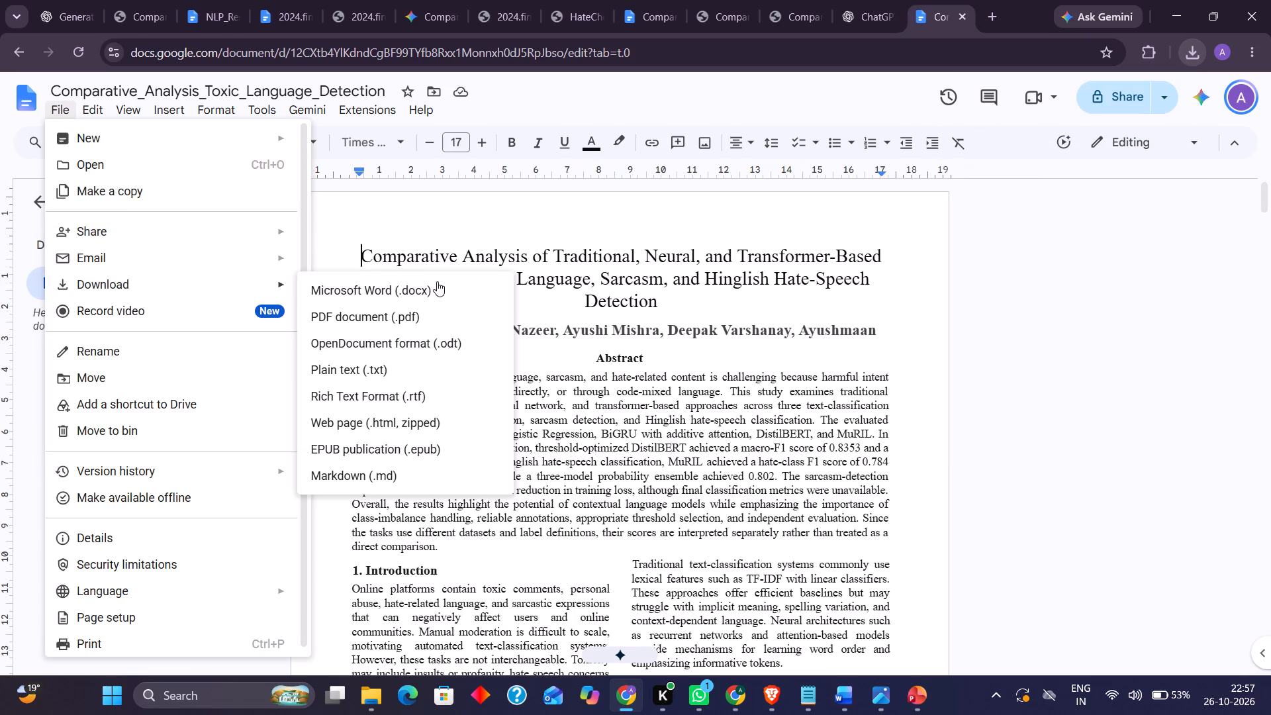
pyautogui.click(435, 285)
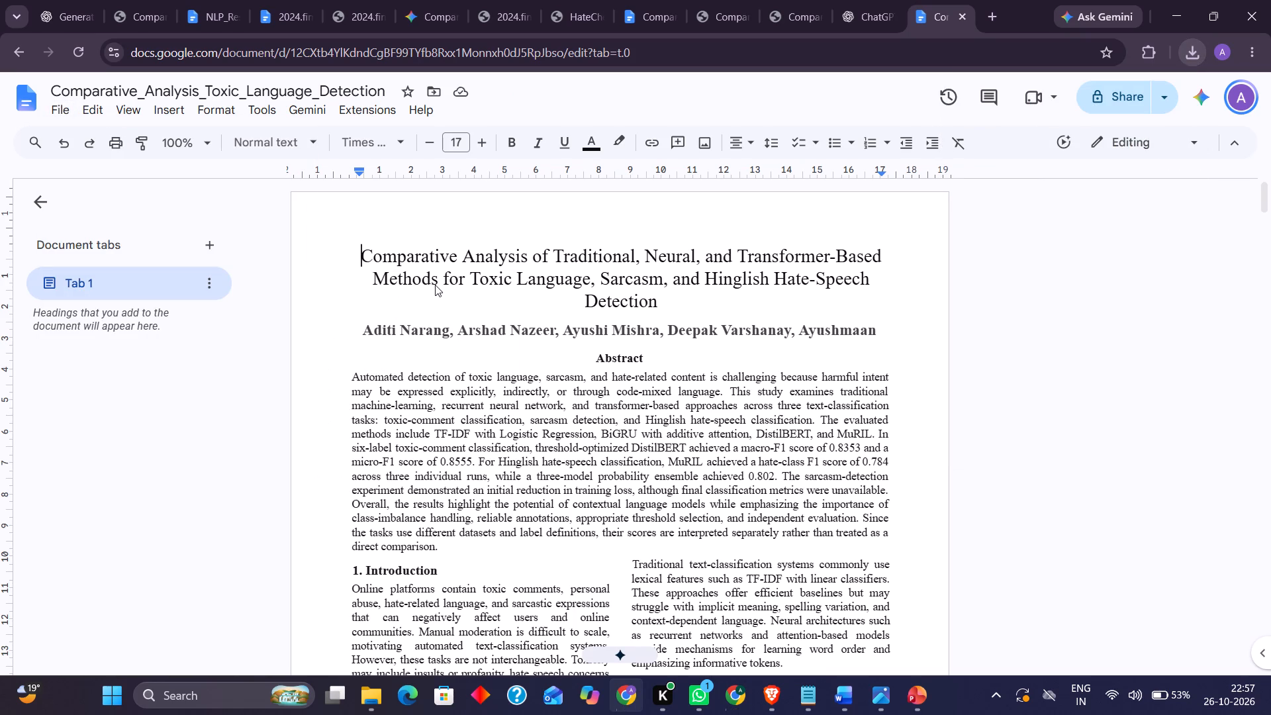
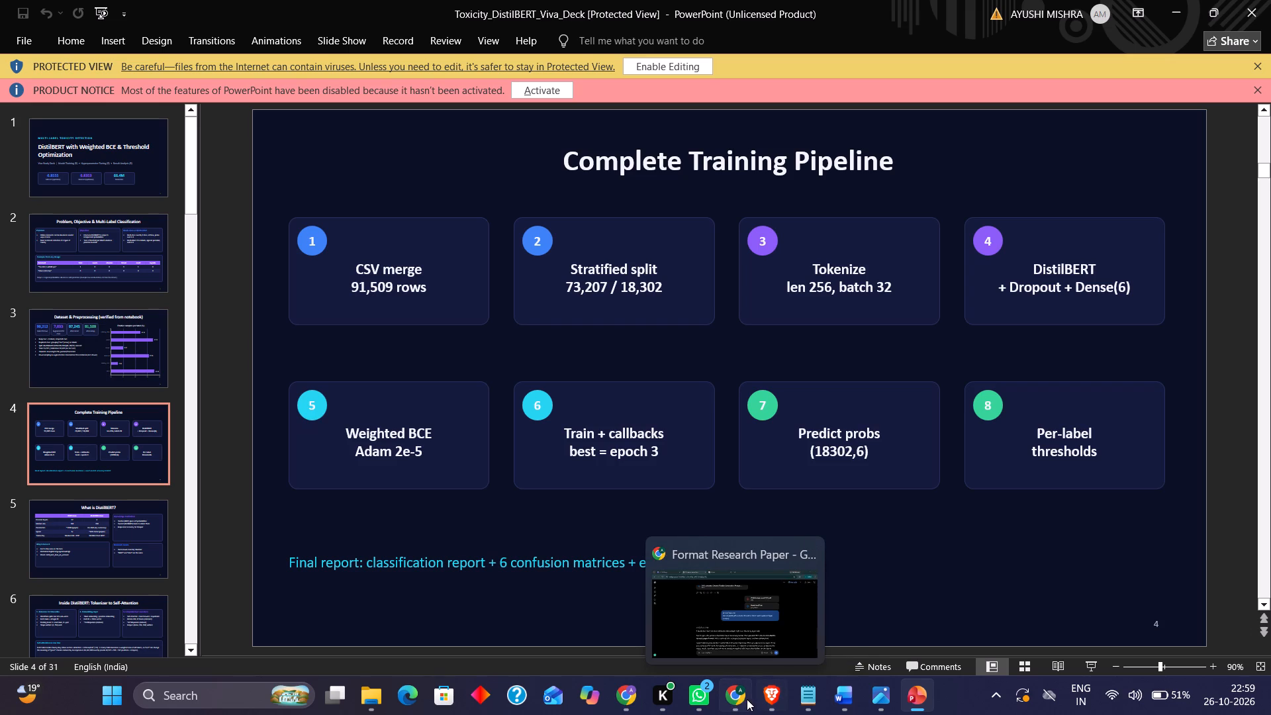
# Switch to the converted Comparative_Analysis_Toxic_Language_Detection document in Google Docs and examine its layout from the abstract through the HINGHATE results table.
pyautogui.click(630, 694)
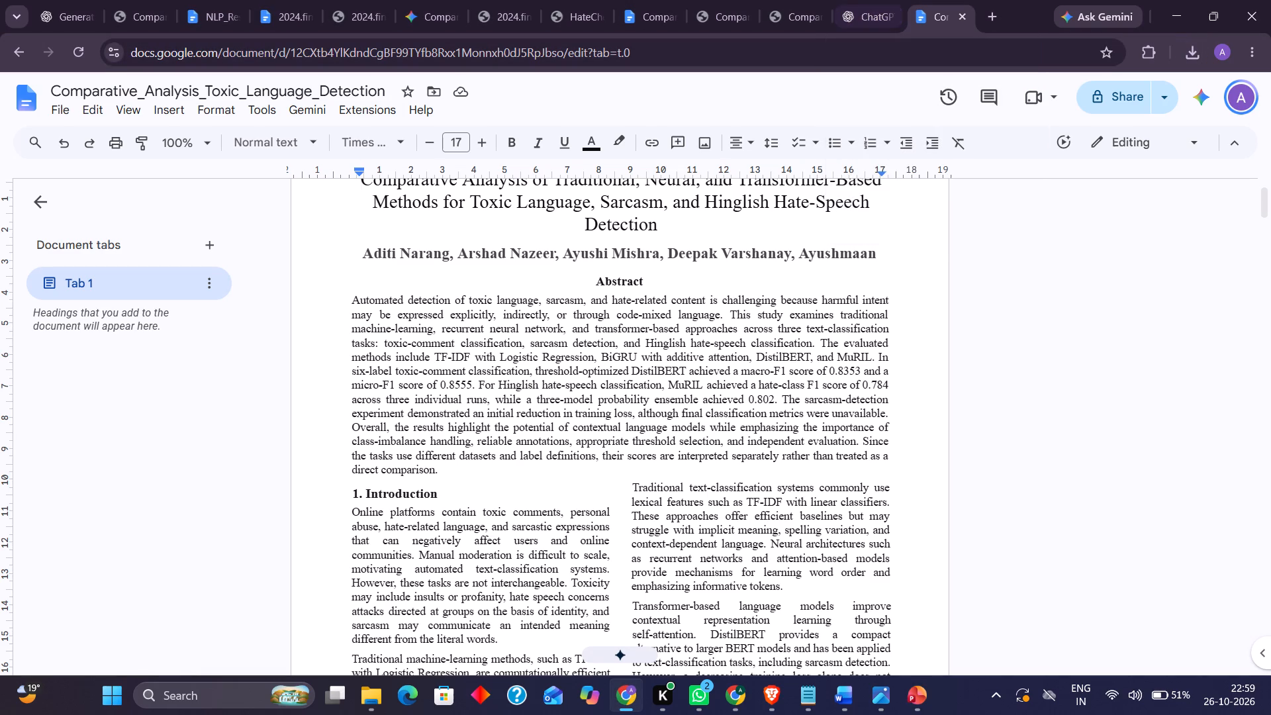
pyautogui.scroll(-7, 696, 310)
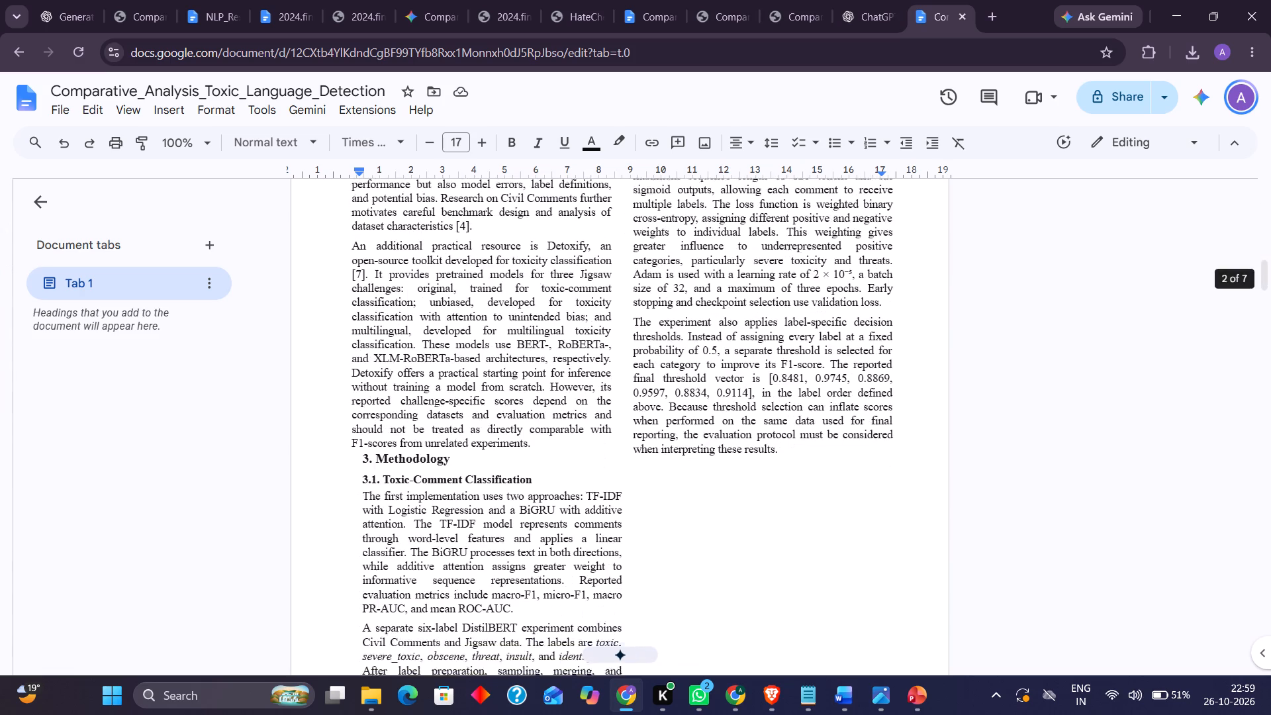
pyautogui.scroll(-5, 696, 310)
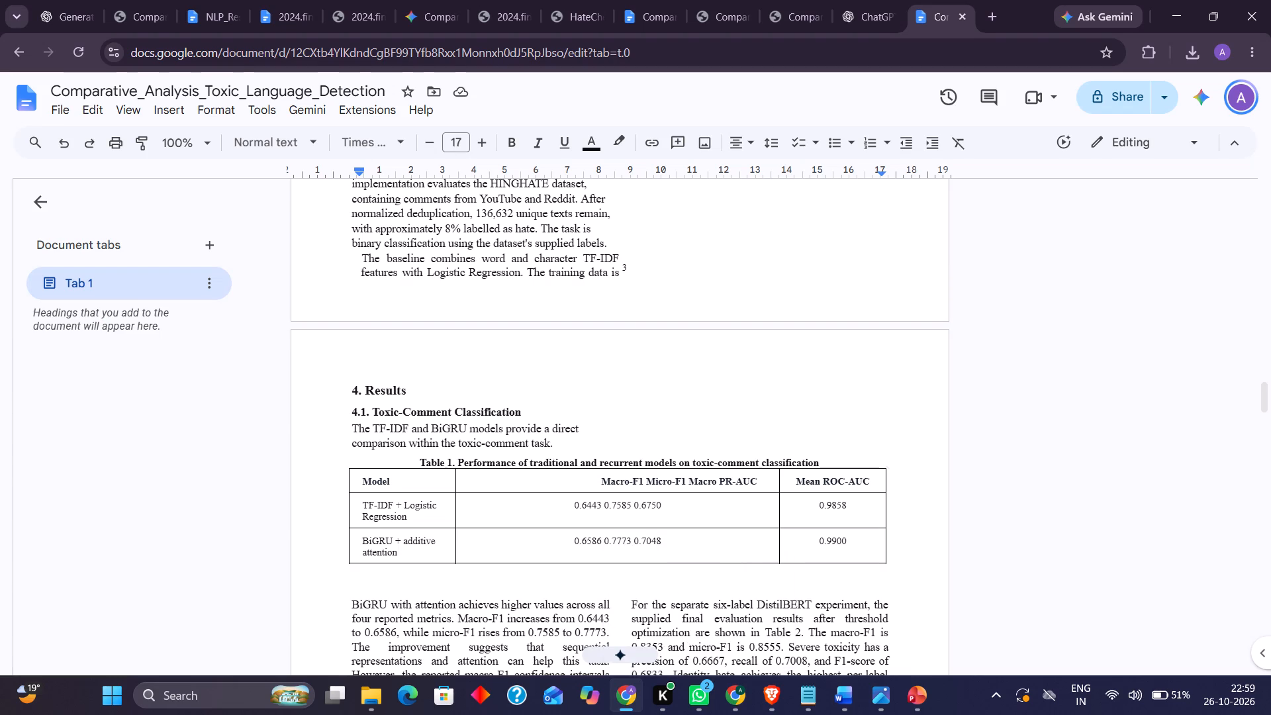
pyautogui.scroll(-4, 470, 387)
pyautogui.hscroll(2, 470, 387)
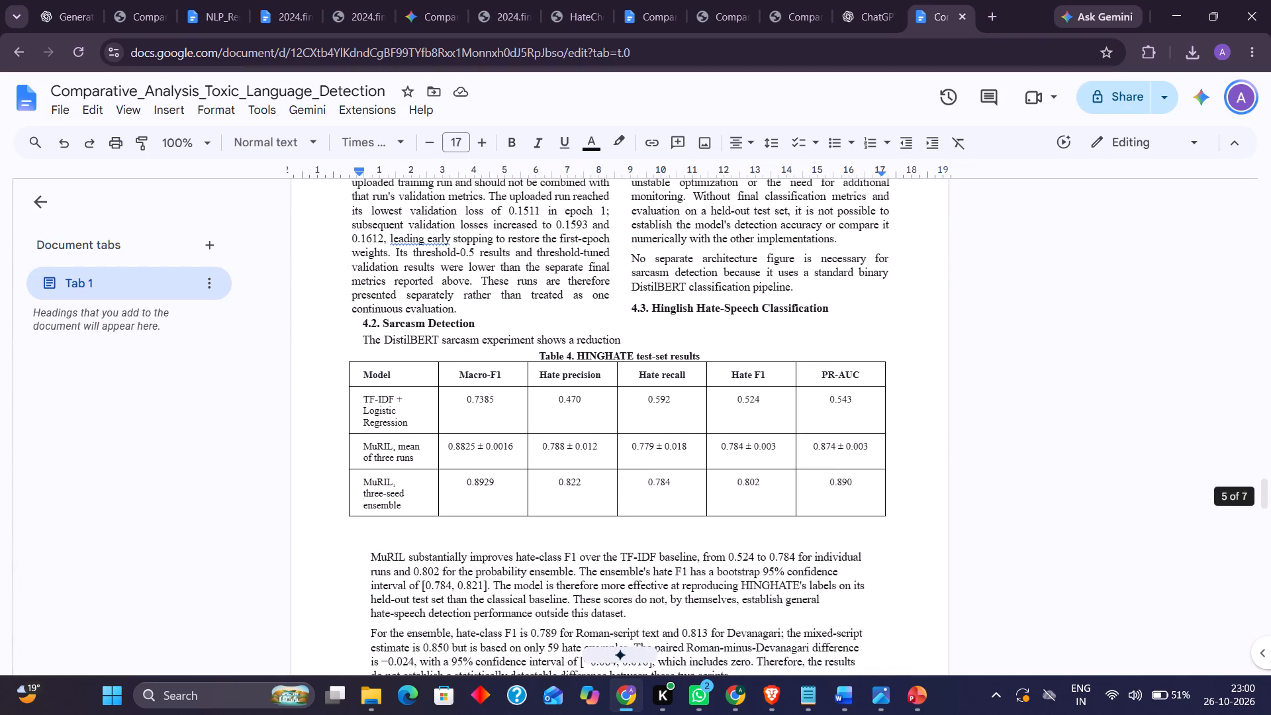
pyautogui.scroll(-1, 470, 387)
pyautogui.scroll(2, 470, 387)
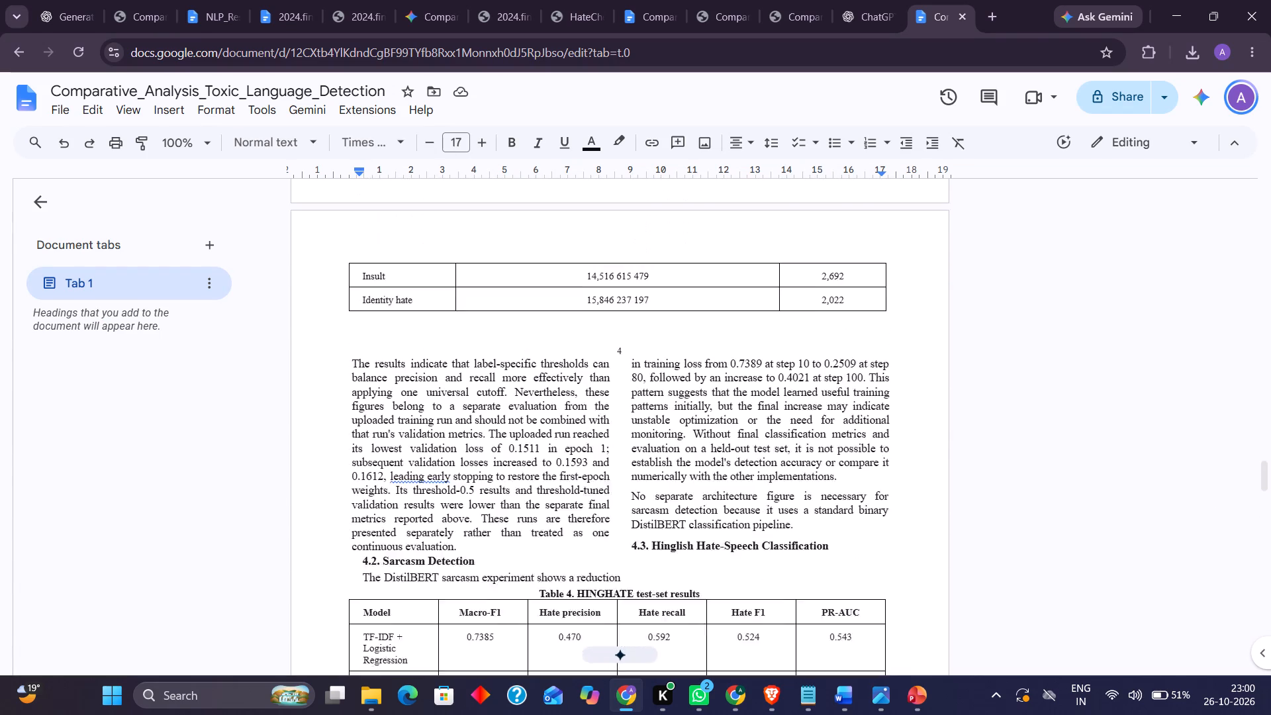
# Examine the column layout of Tables 1 and 2, the DistilBERT architecture figure, and the surrounding methodology text in the converted document.
pyautogui.scroll(3, 470, 387)
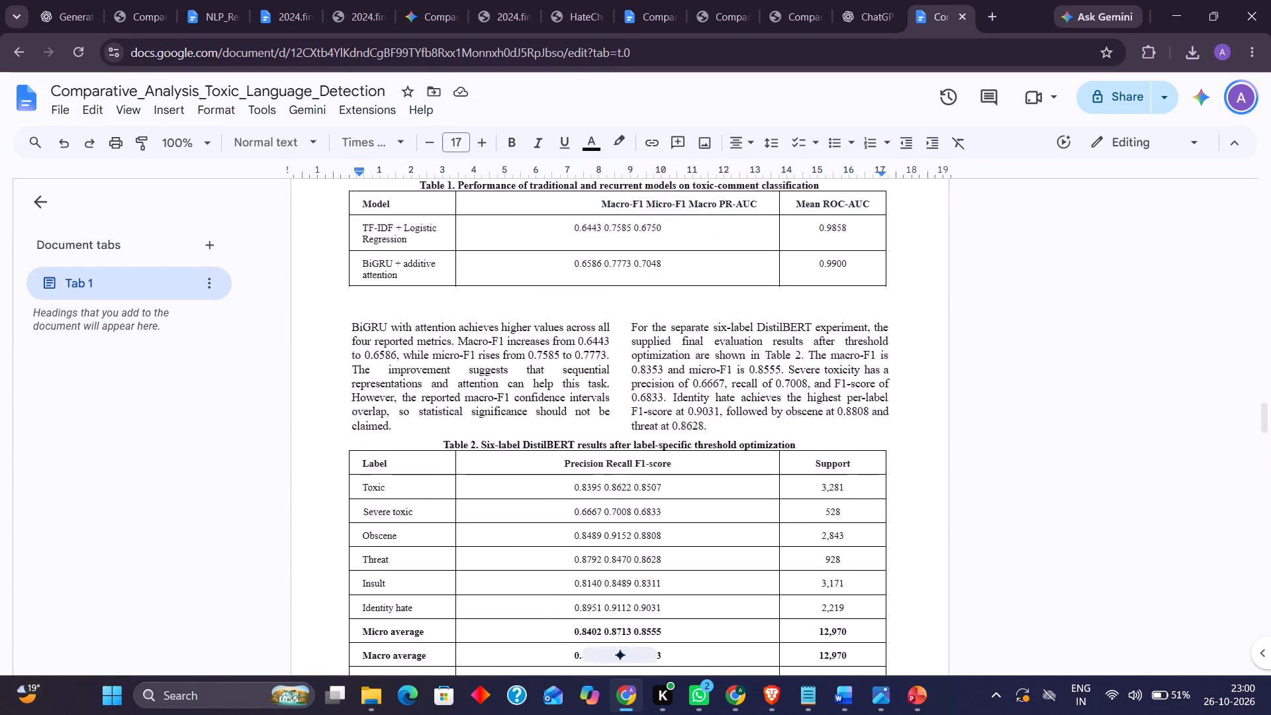
pyautogui.scroll(2, 470, 387)
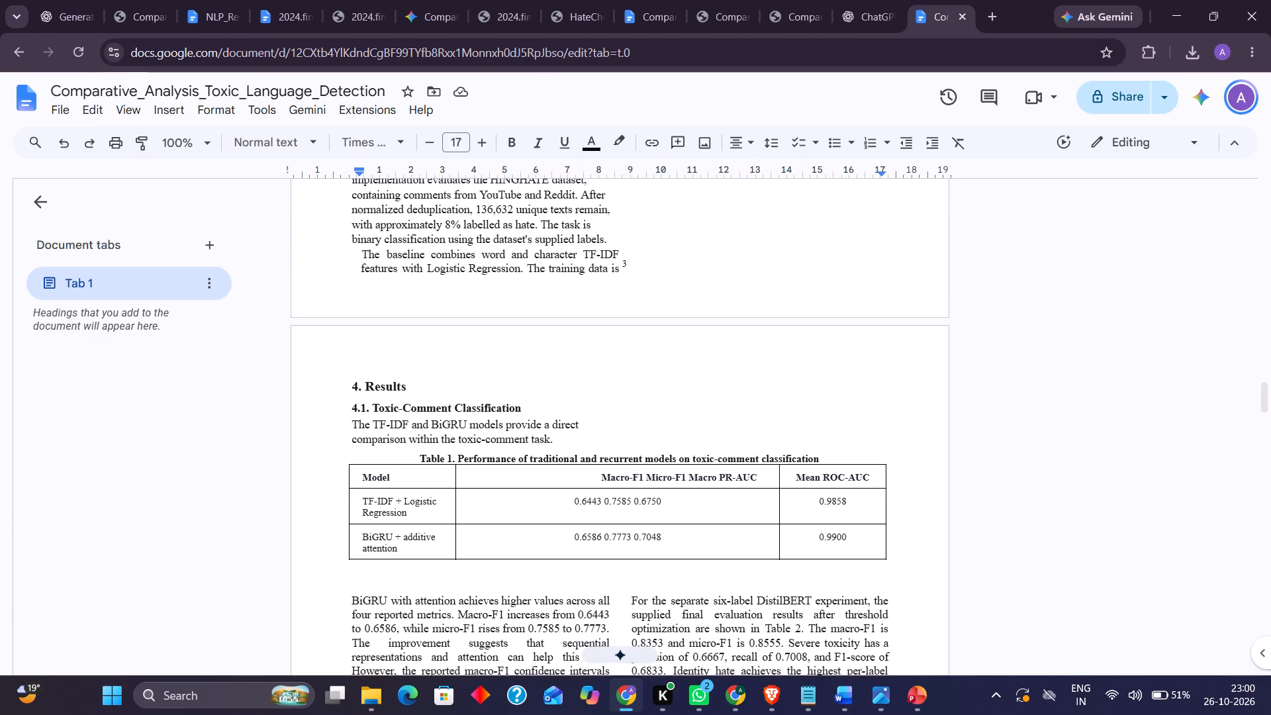
pyautogui.scroll(1, 470, 387)
pyautogui.scroll(-1, 470, 387)
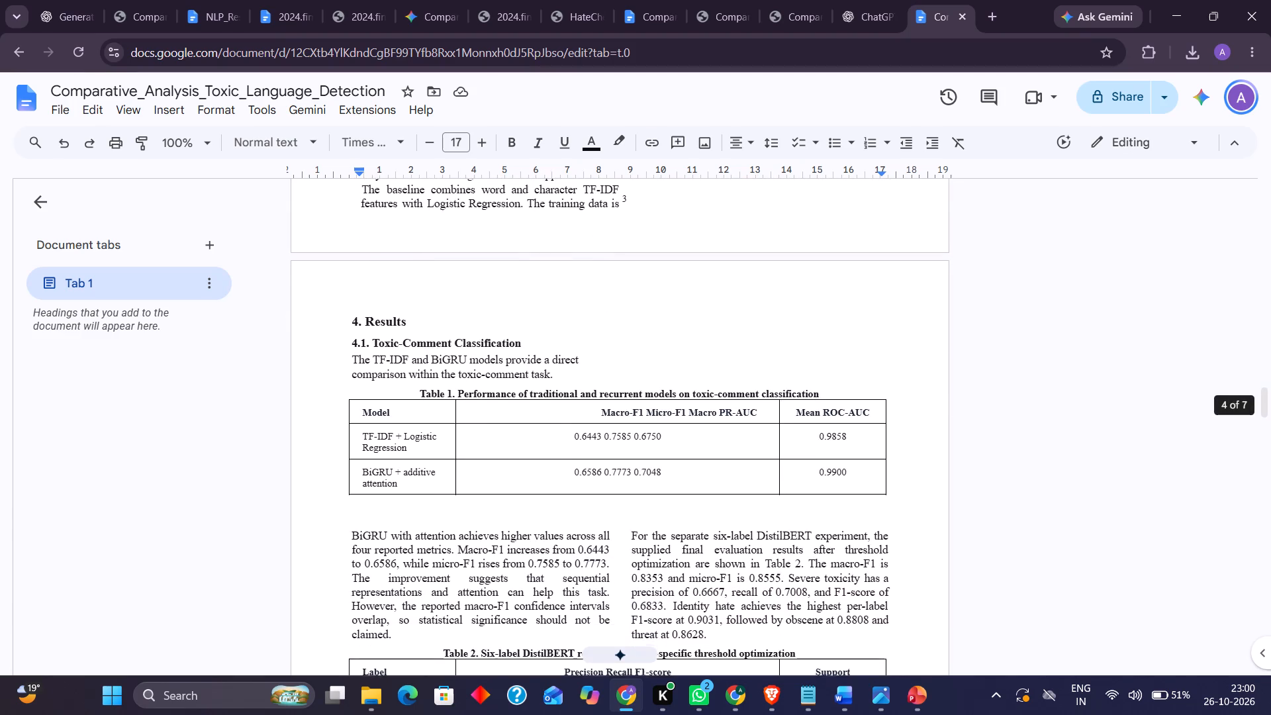
pyautogui.scroll(-2, 470, 387)
pyautogui.scroll(3, 470, 387)
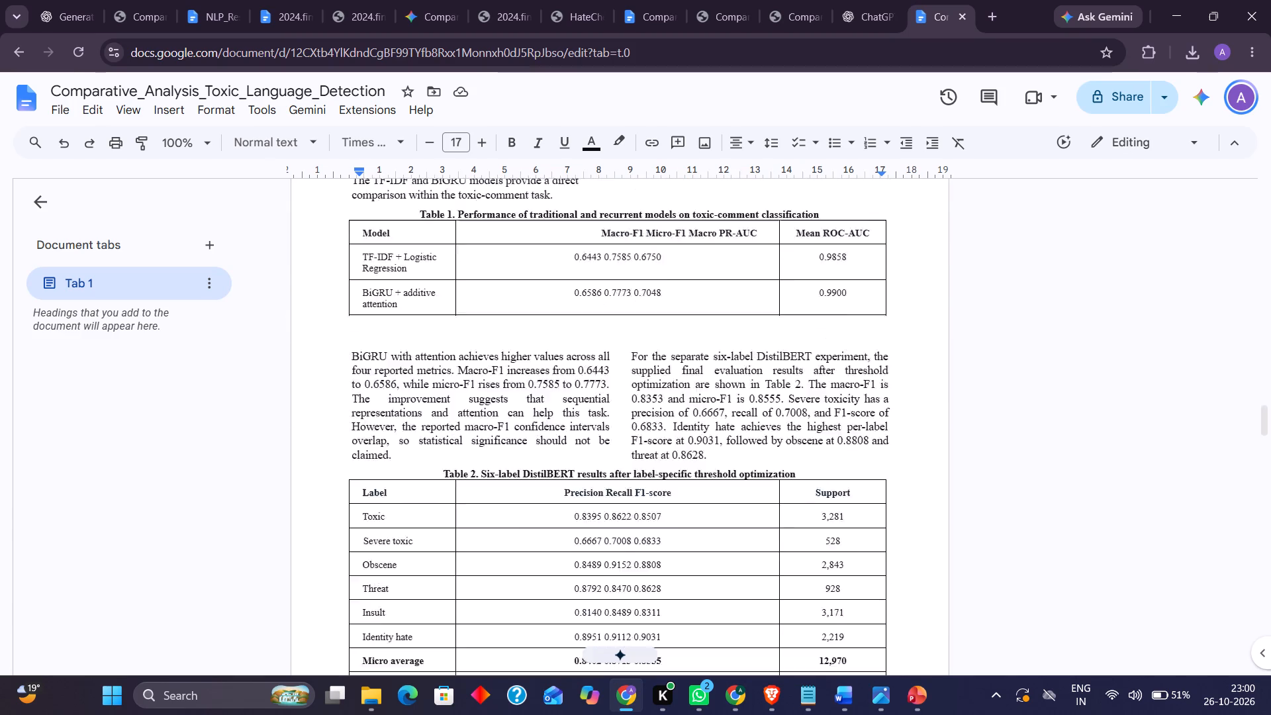
pyautogui.scroll(1, 470, 387)
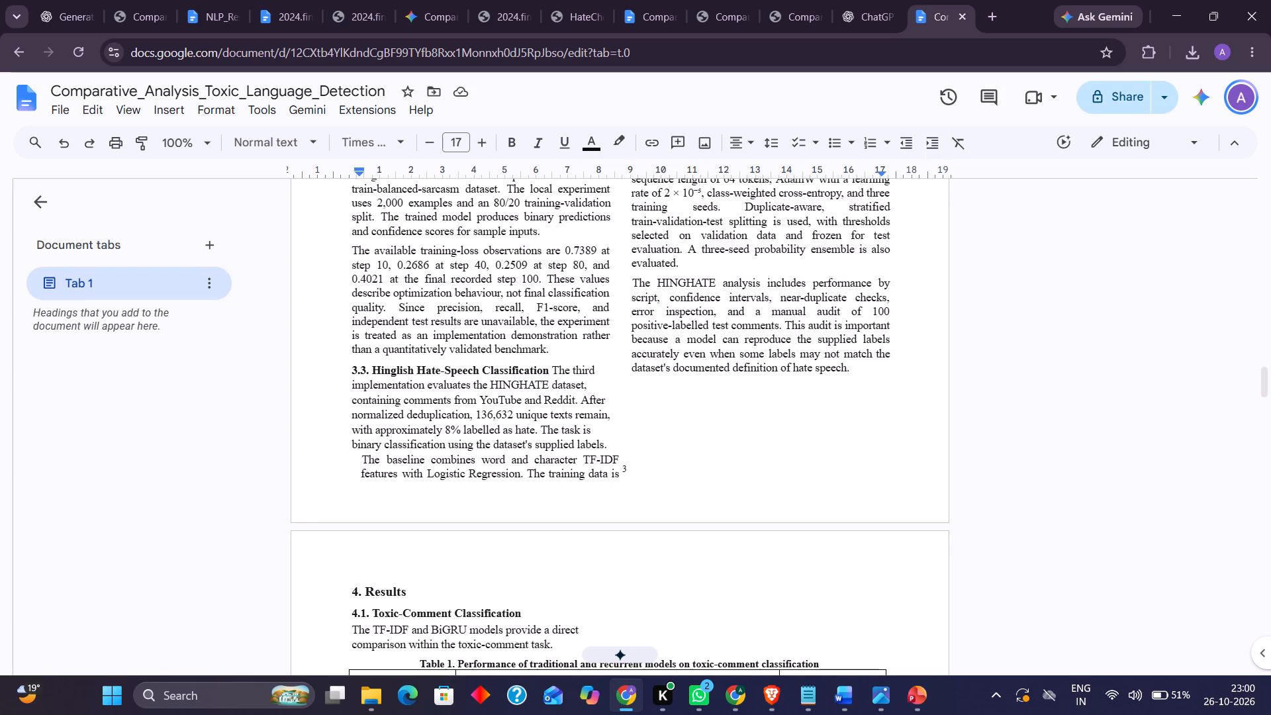
pyautogui.scroll(9, 679, 392)
pyautogui.scroll(-1, 679, 392)
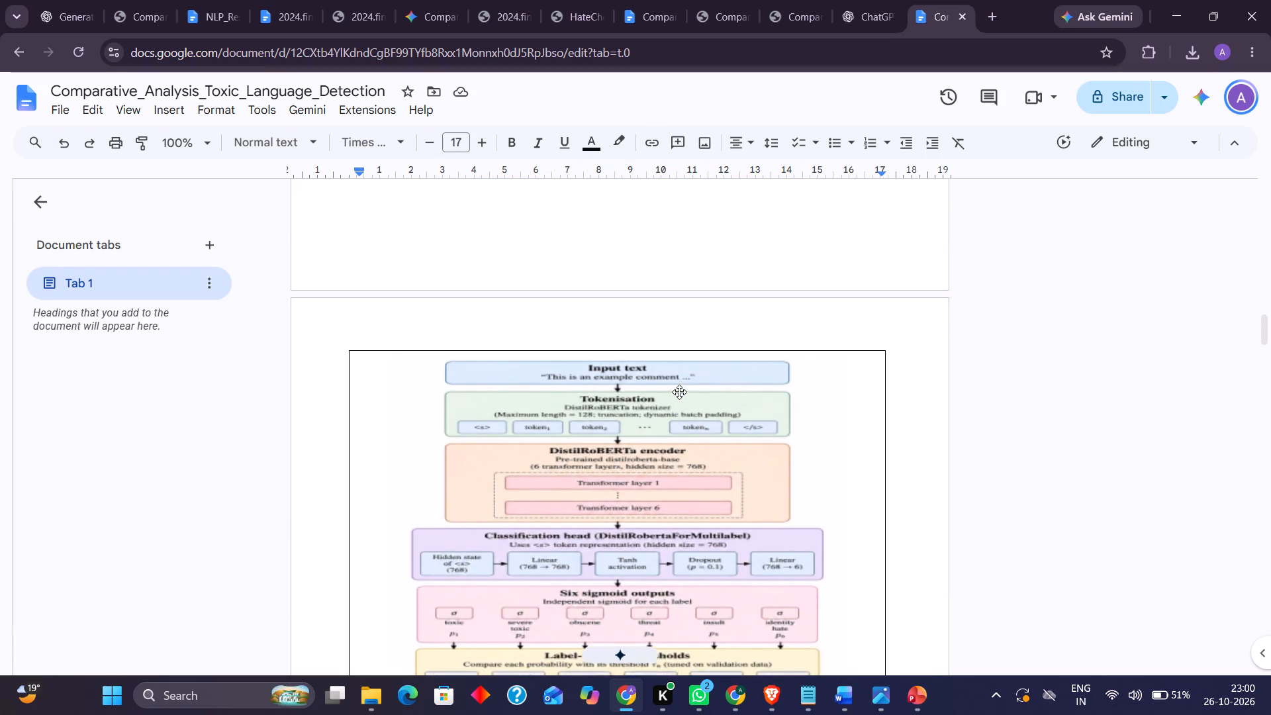
pyautogui.scroll(-2, 679, 392)
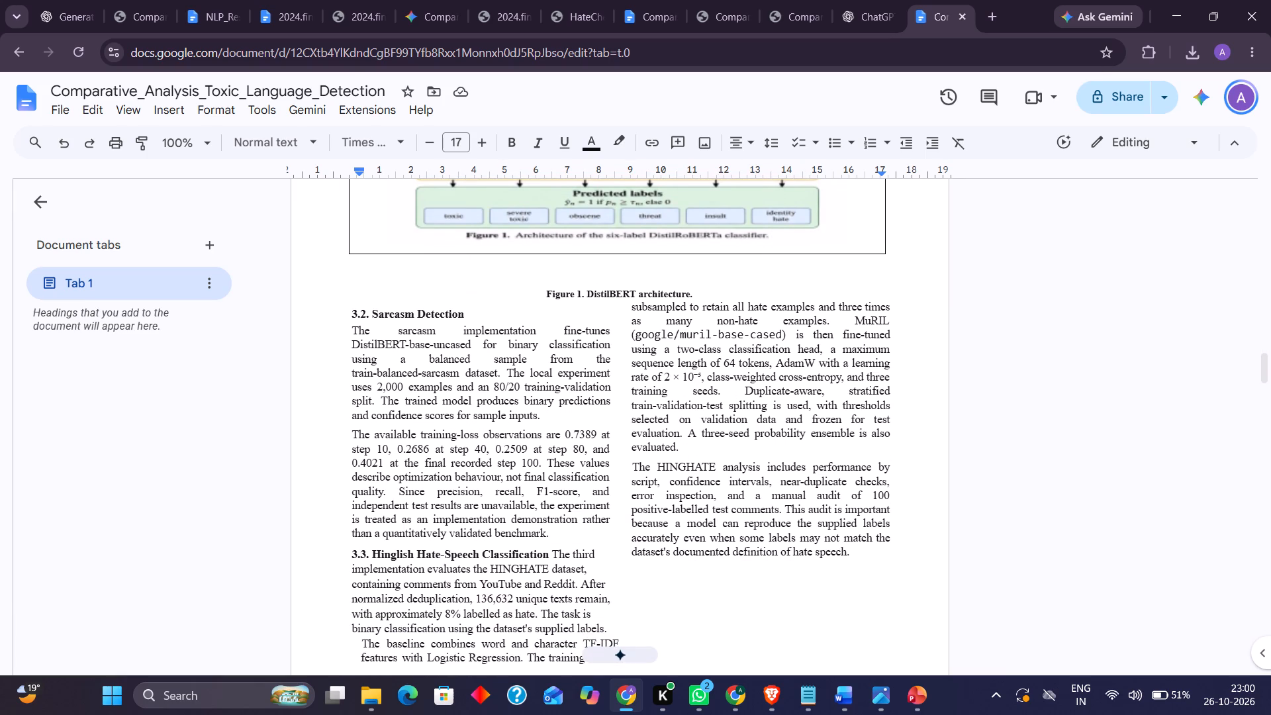
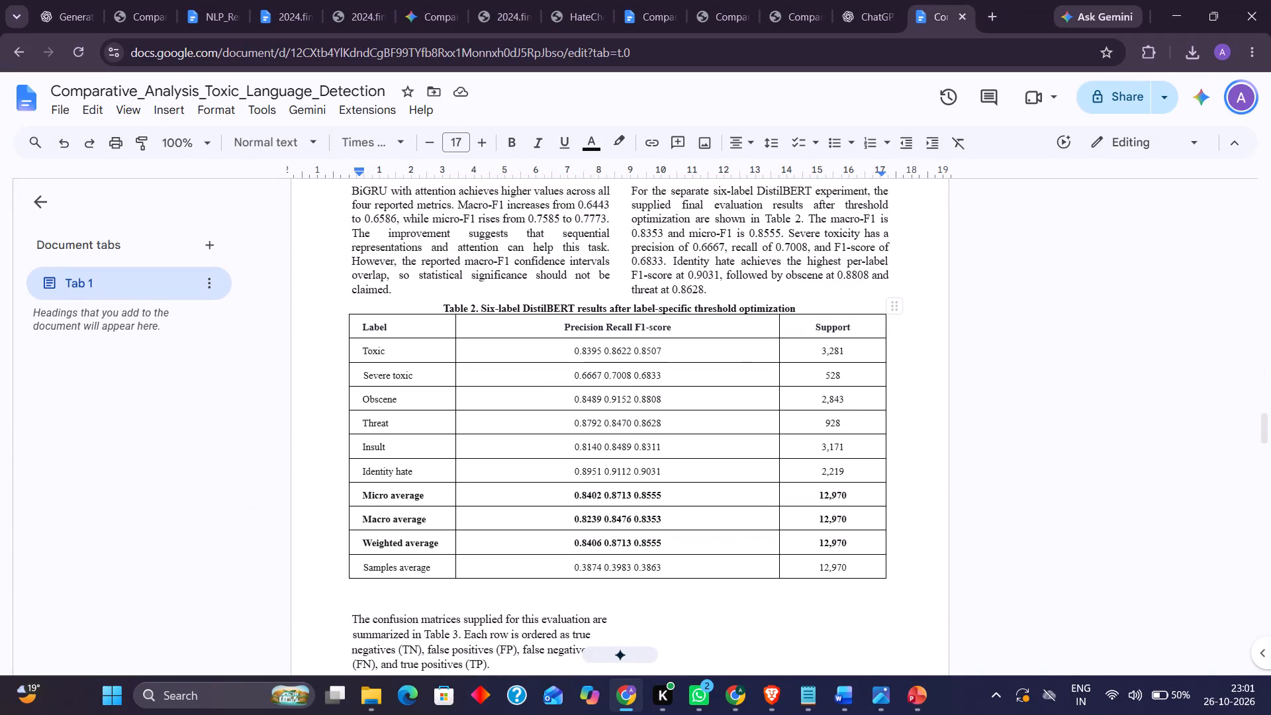
# Review the converted layout from the DistilBERT architecture figure through Tables 1 and 2 to the confusion-matrix counts in Table 3.
pyautogui.scroll(5, 544, 380)
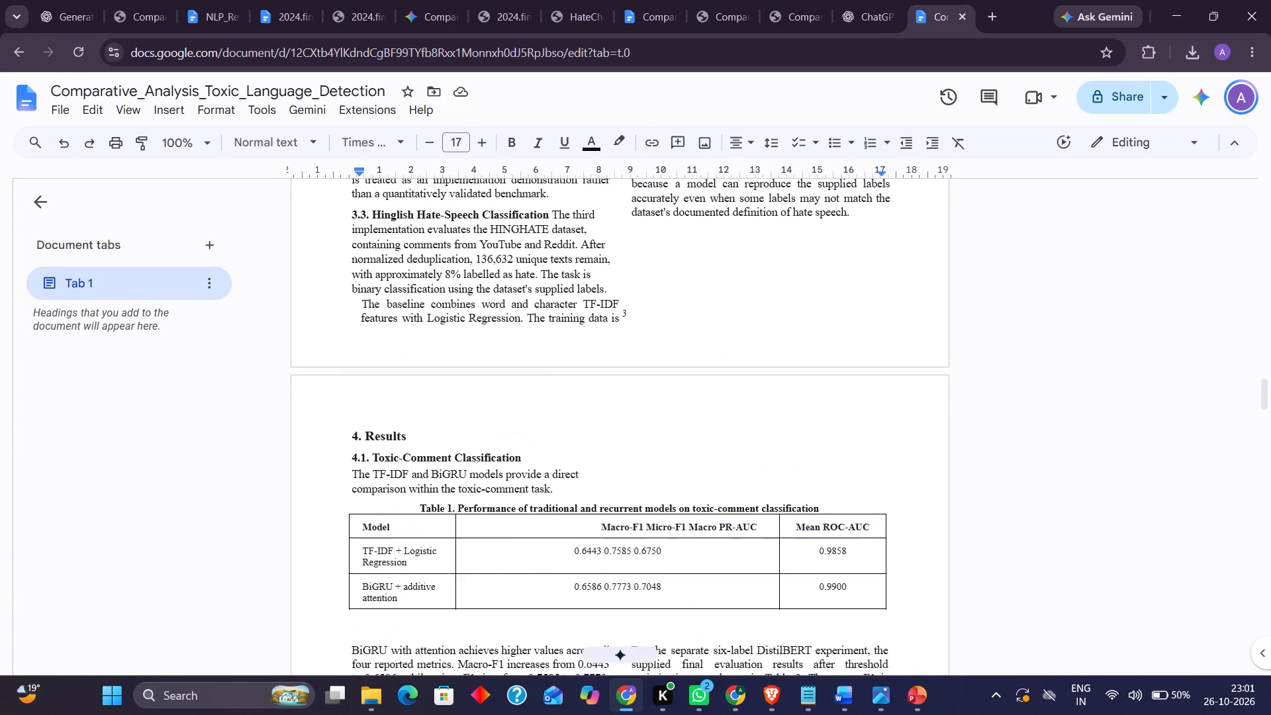
pyautogui.scroll(2, 544, 380)
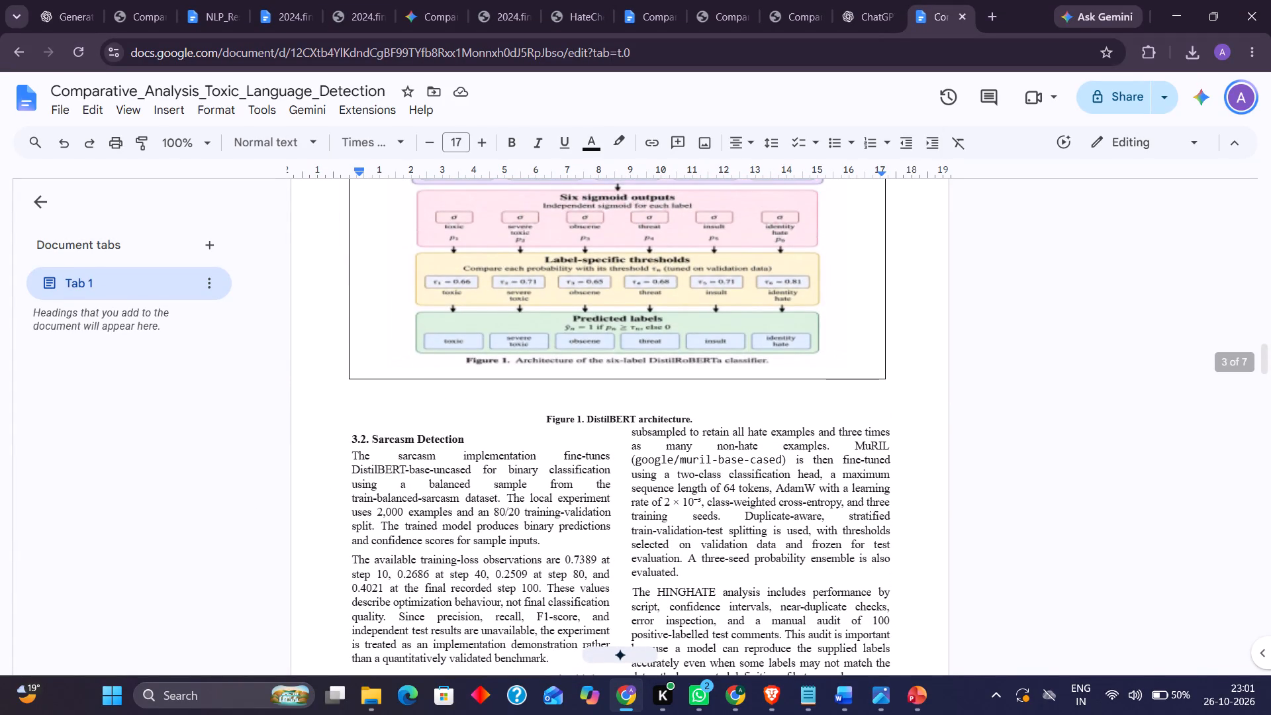
pyautogui.scroll(-3, 616, 499)
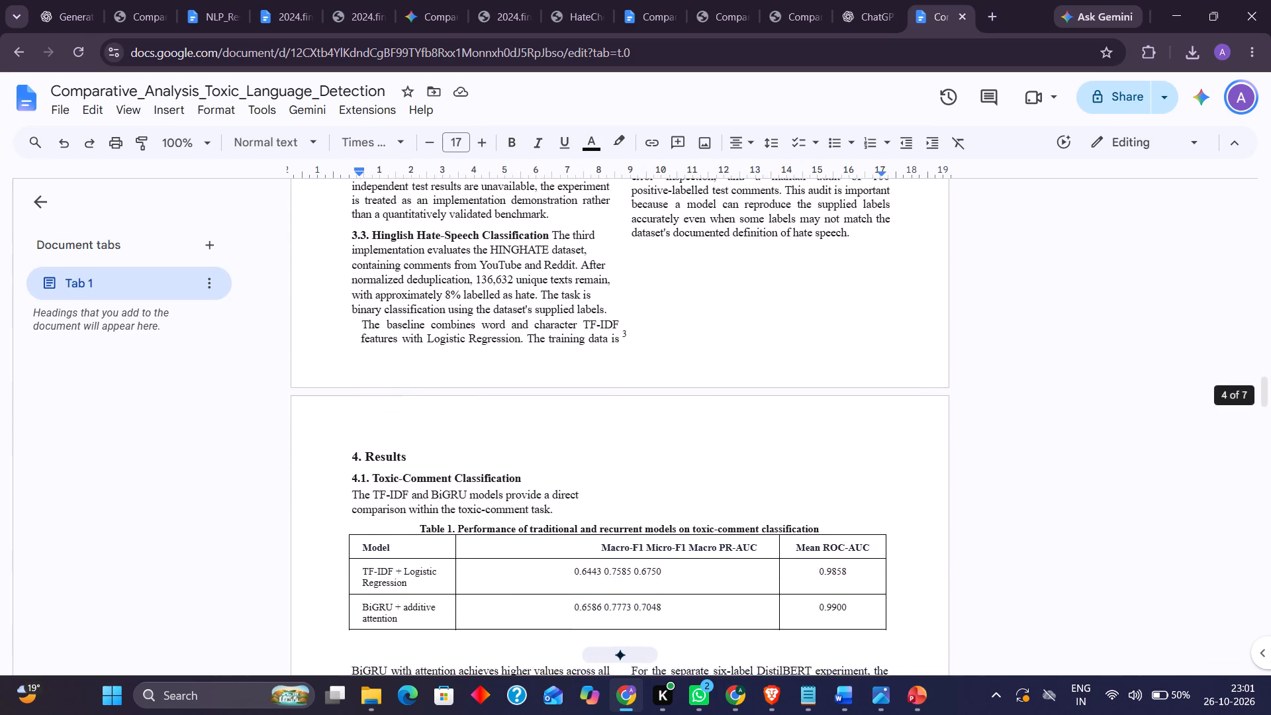
pyautogui.scroll(-1, 616, 499)
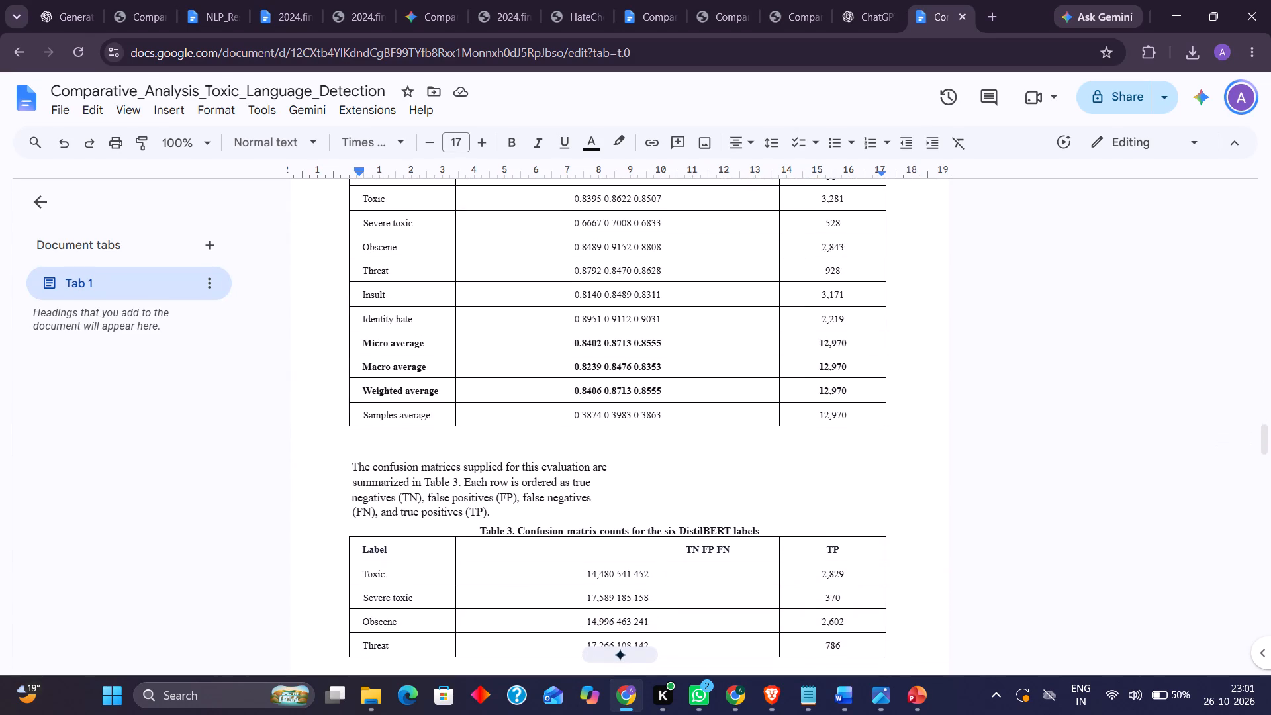